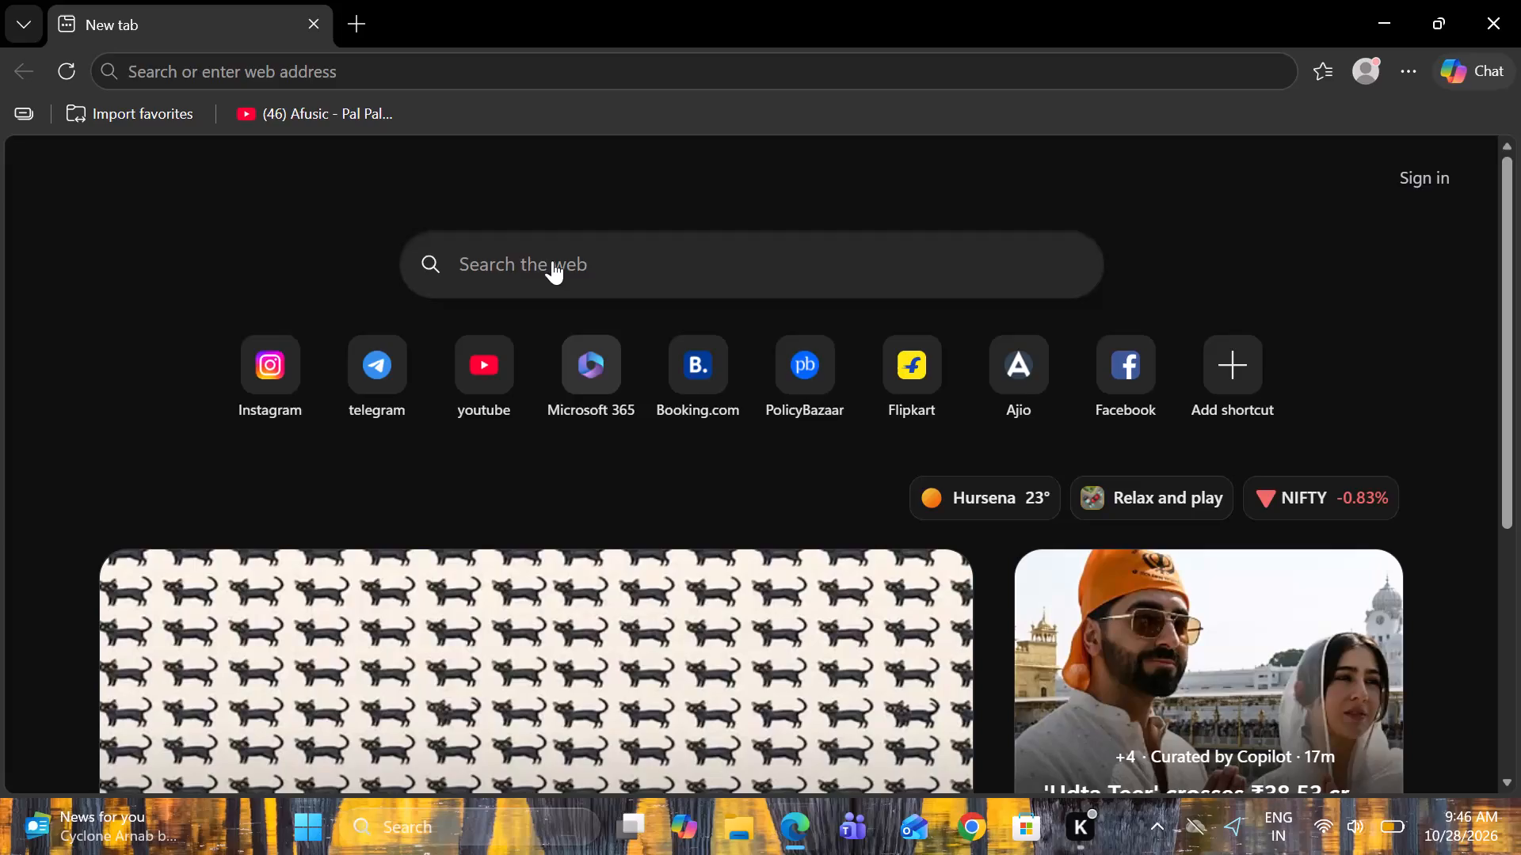
# Search the web for "canva" from the new tab page.
pyautogui.write('canva')
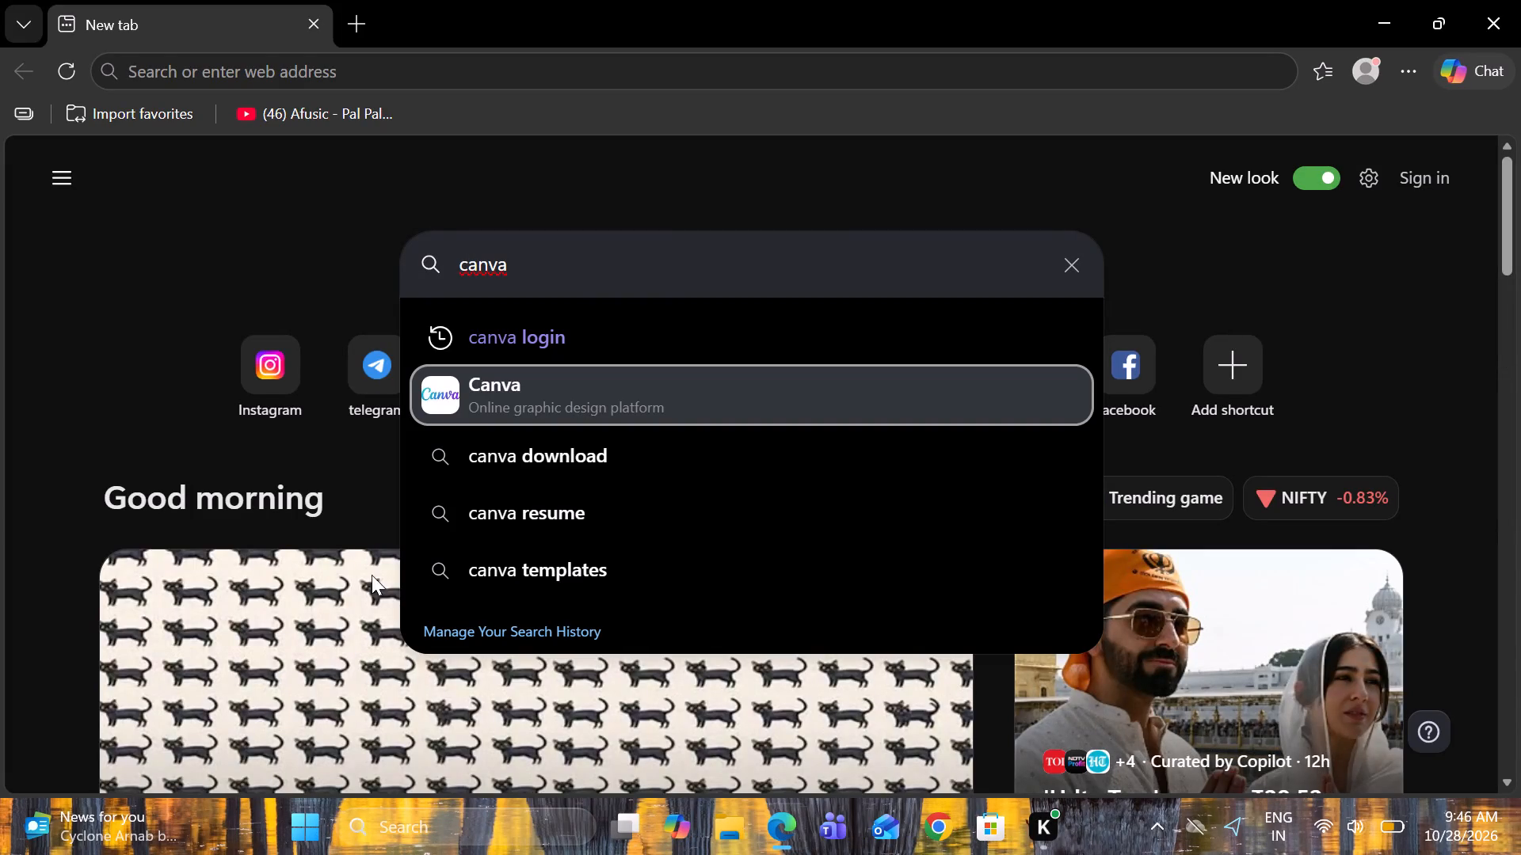
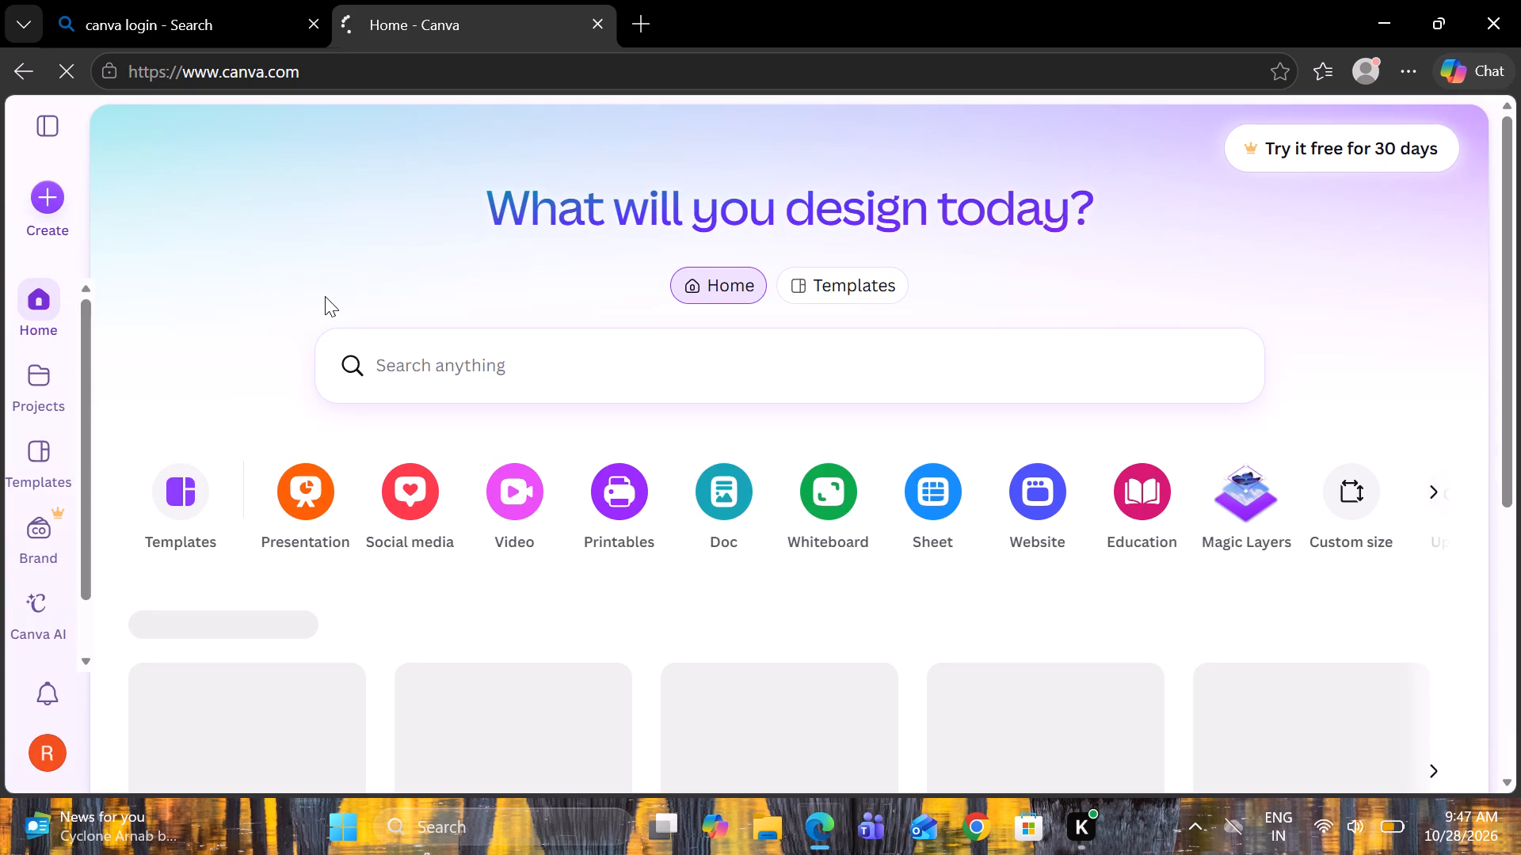
# Open the "Reading a Map Education Presentation" design from the recent designs on the home page.
pyautogui.scroll(-3, 143, 393)
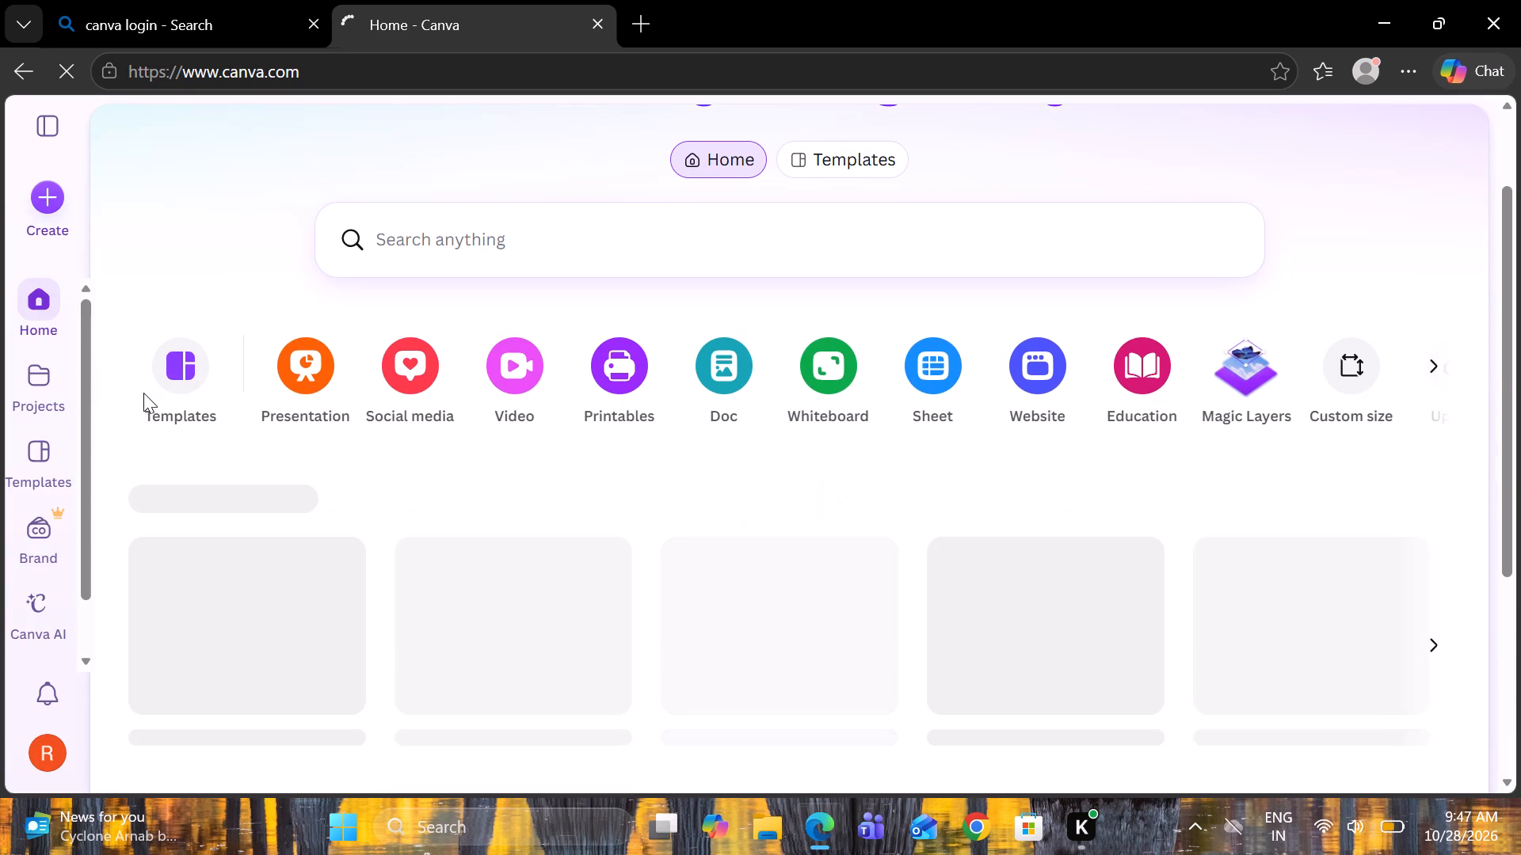
pyautogui.scroll(-1, 143, 393)
pyautogui.scroll(1, 143, 393)
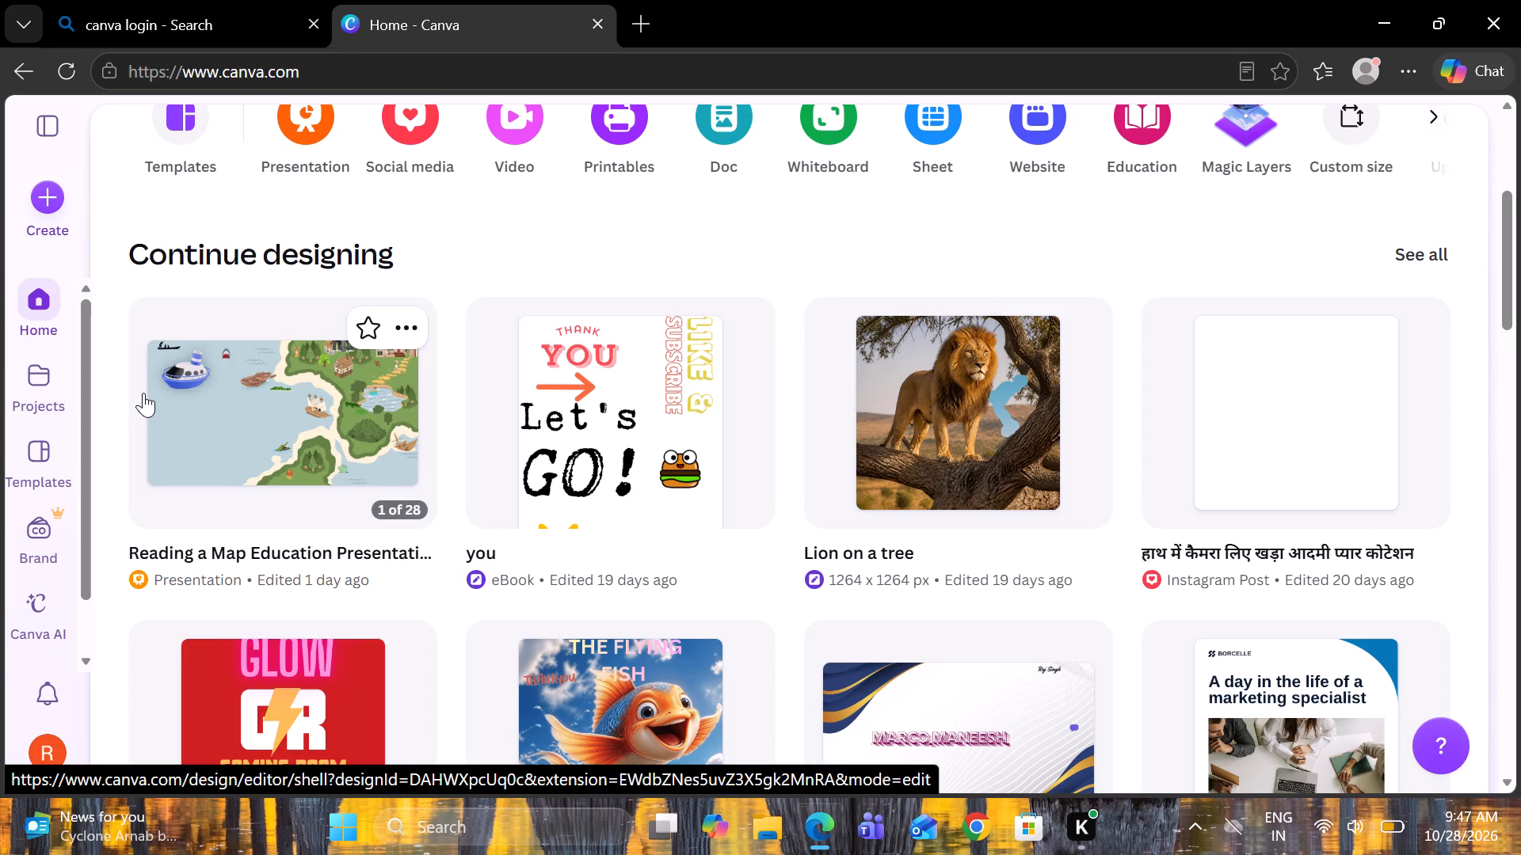
pyautogui.click(251, 385)
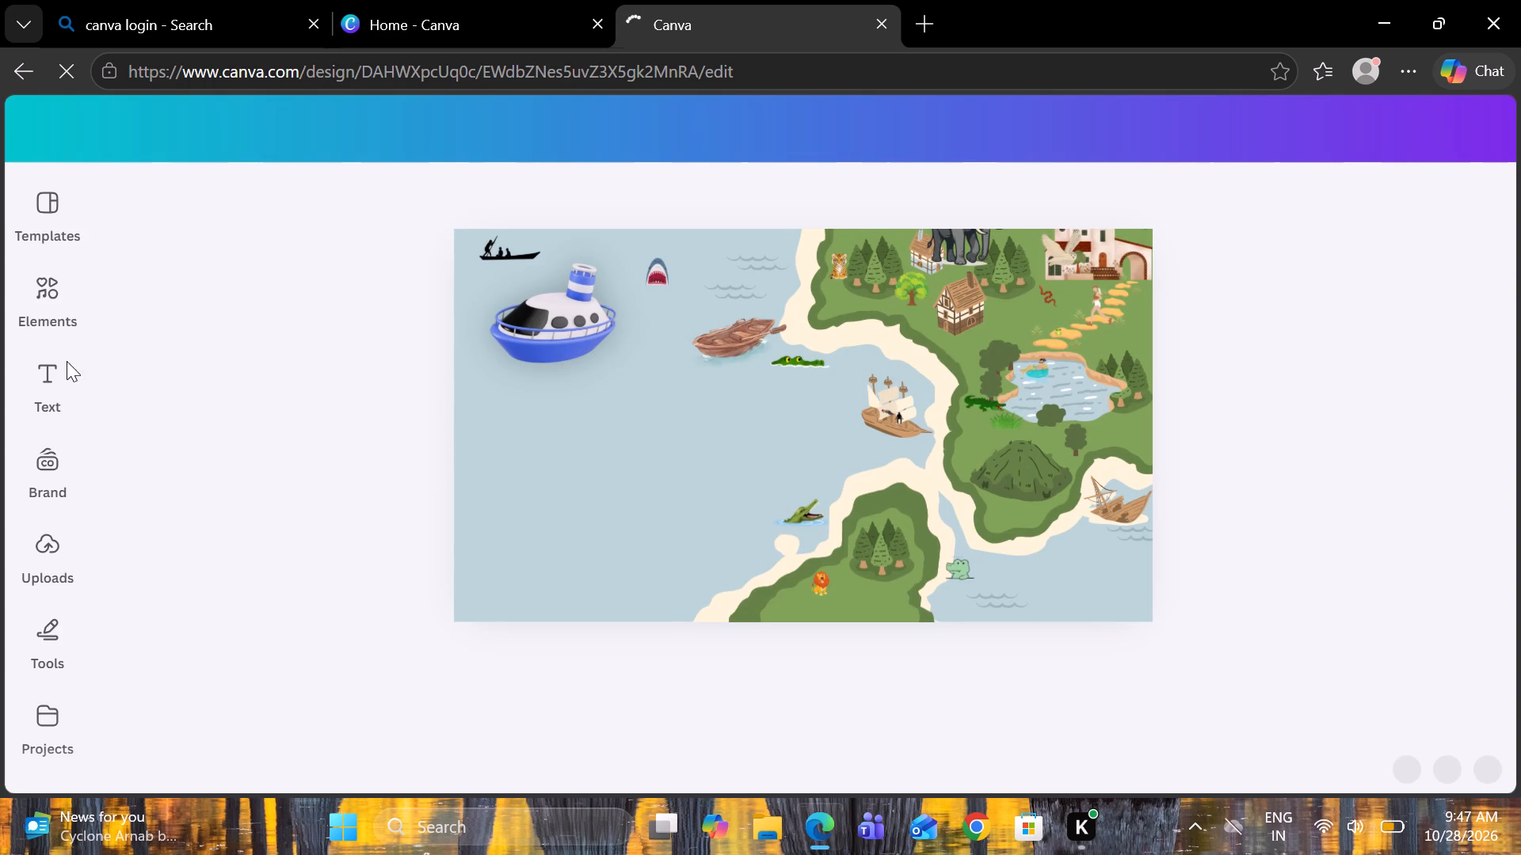
# Search the design elements for "green island".
pyautogui.click(40, 302)
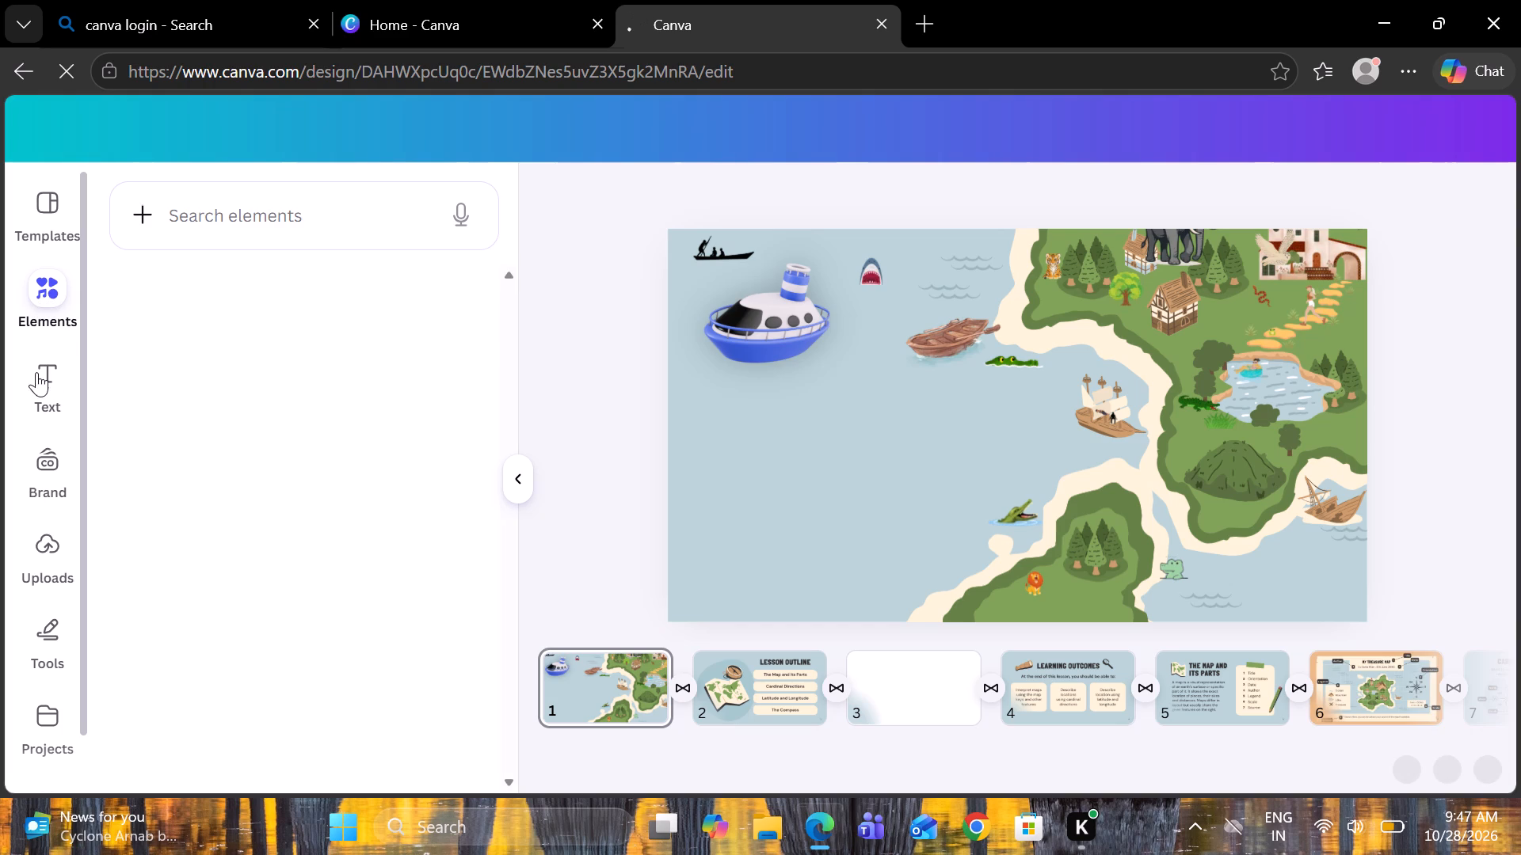
pyautogui.click(174, 226)
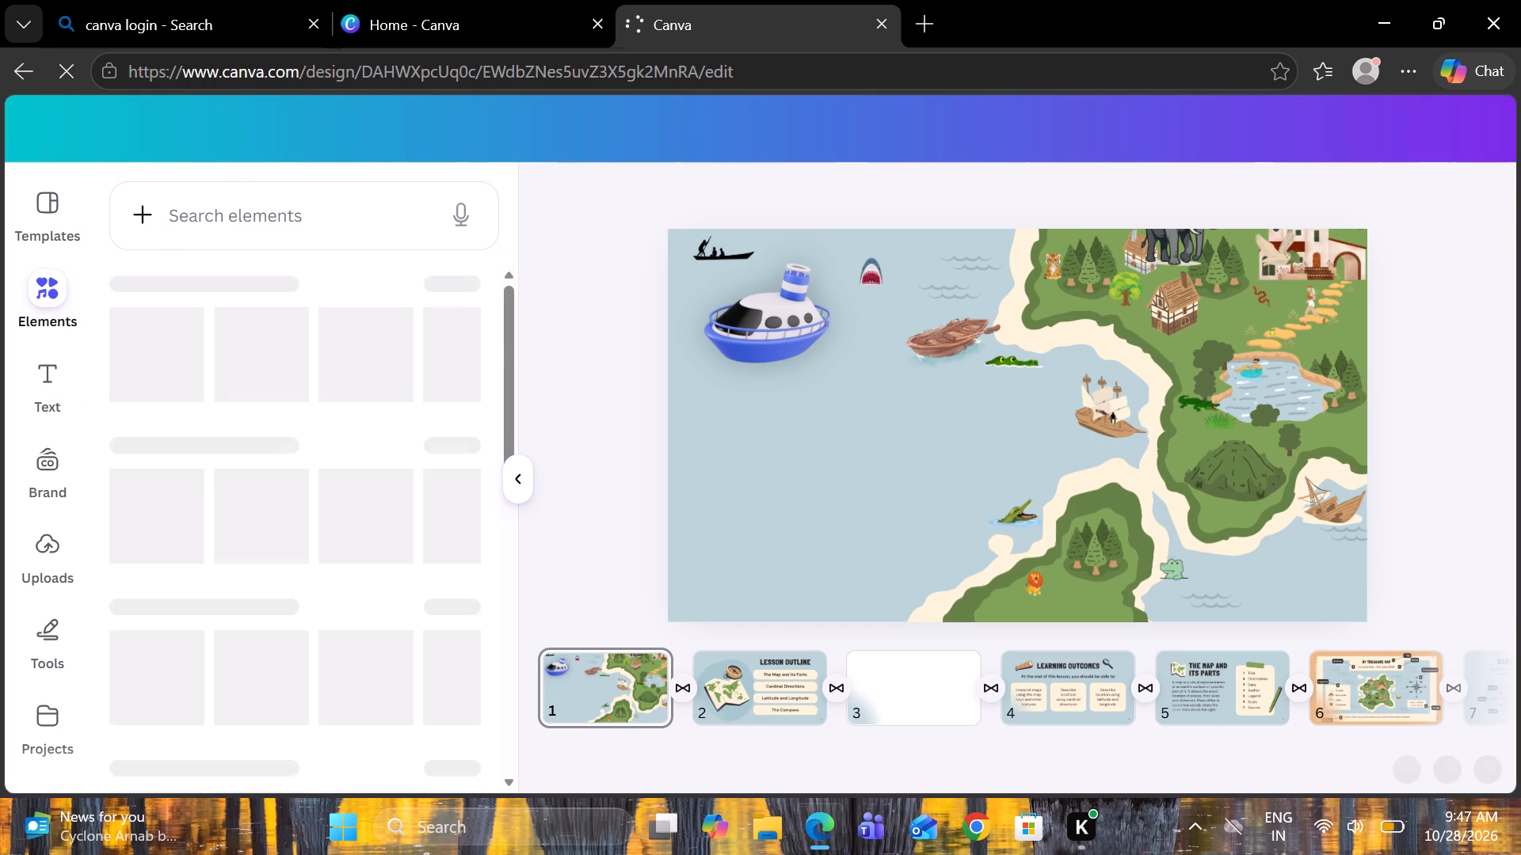
pyautogui.write('island')
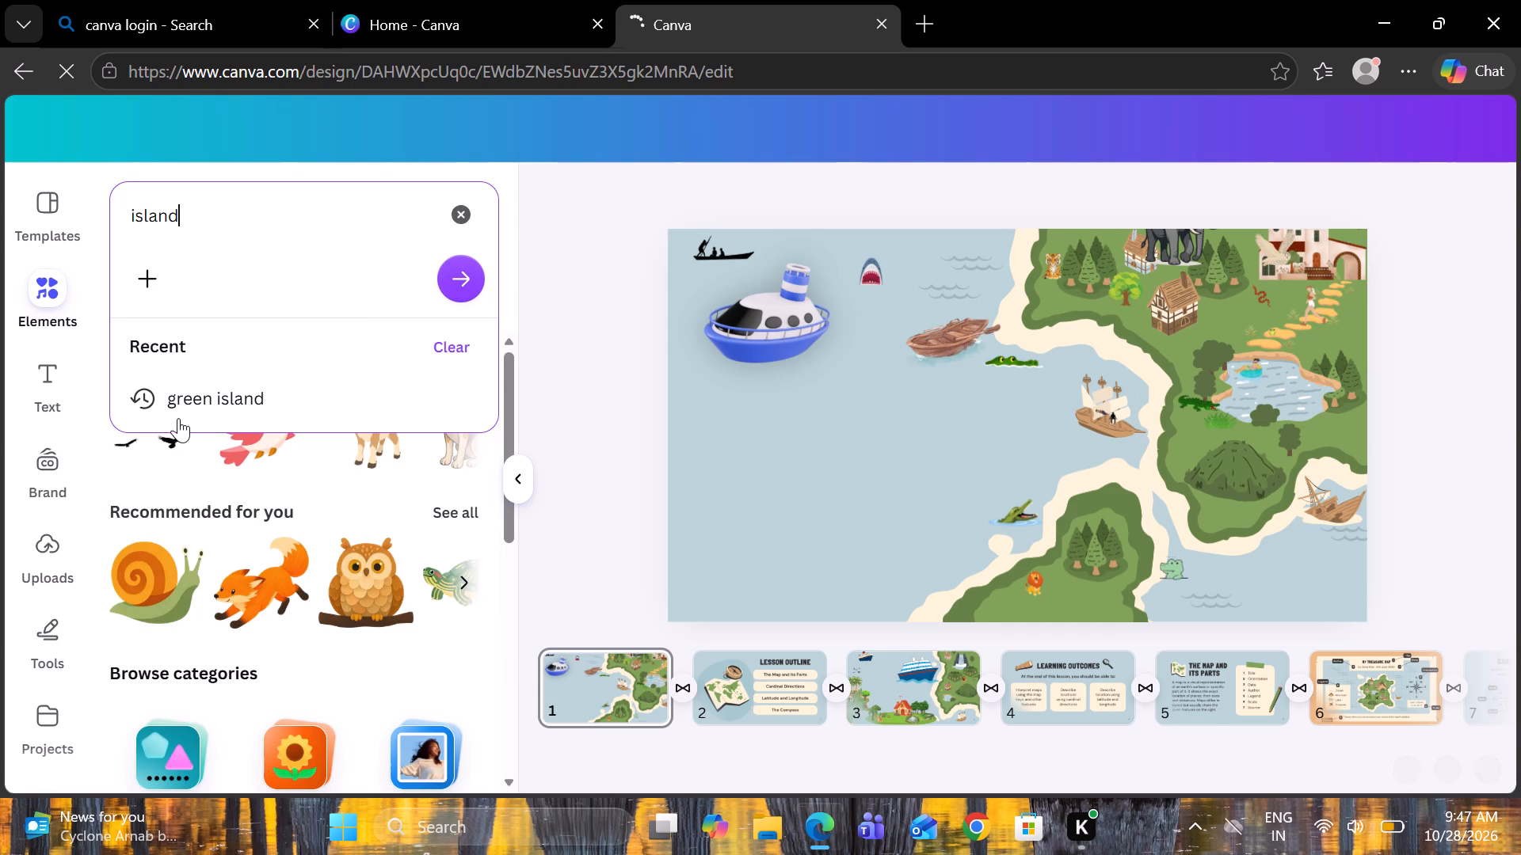
pyautogui.click(181, 393)
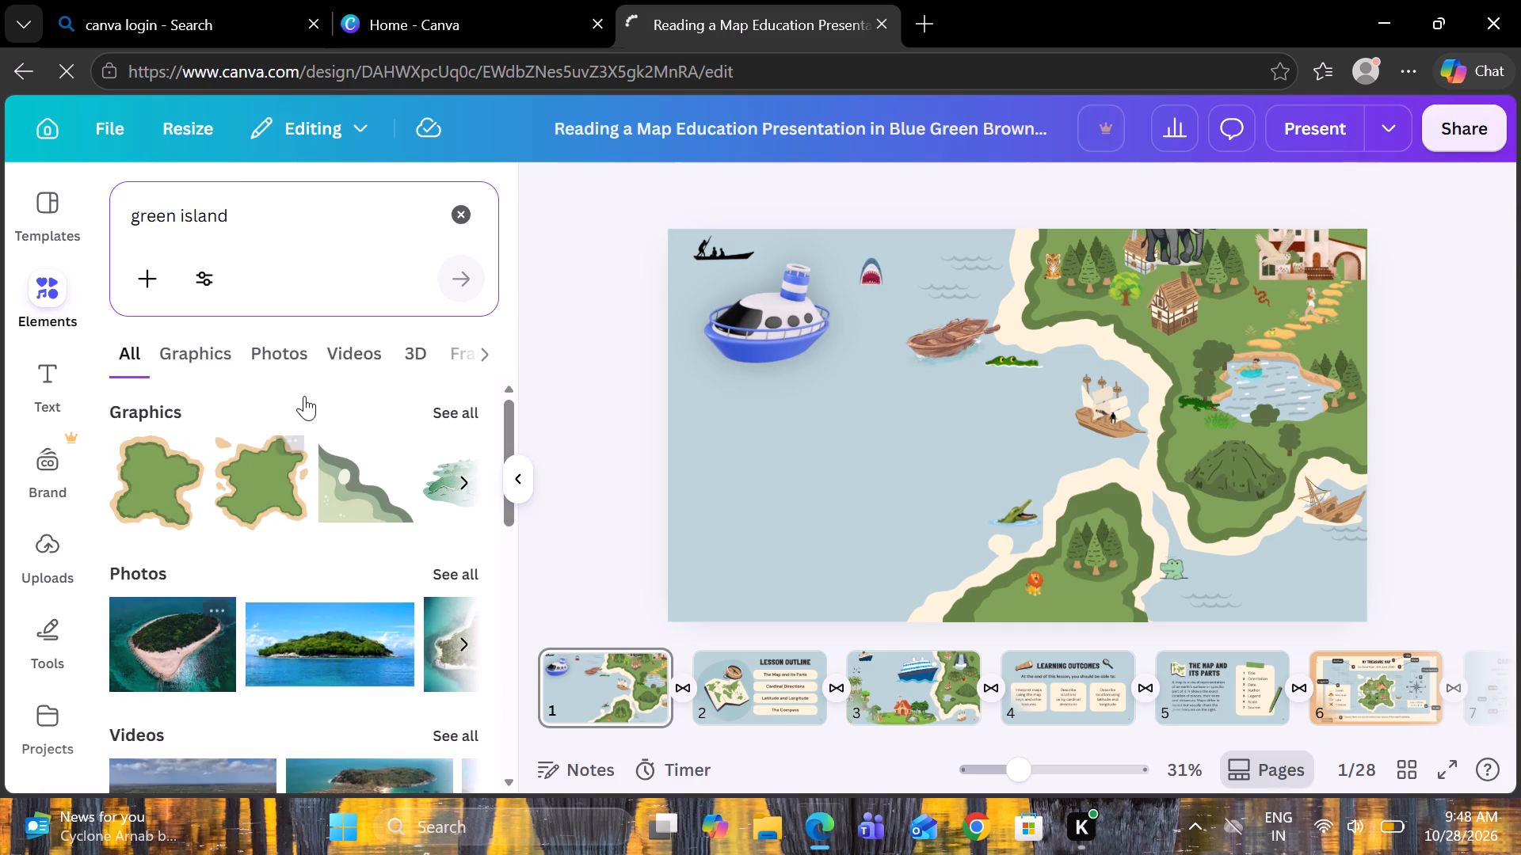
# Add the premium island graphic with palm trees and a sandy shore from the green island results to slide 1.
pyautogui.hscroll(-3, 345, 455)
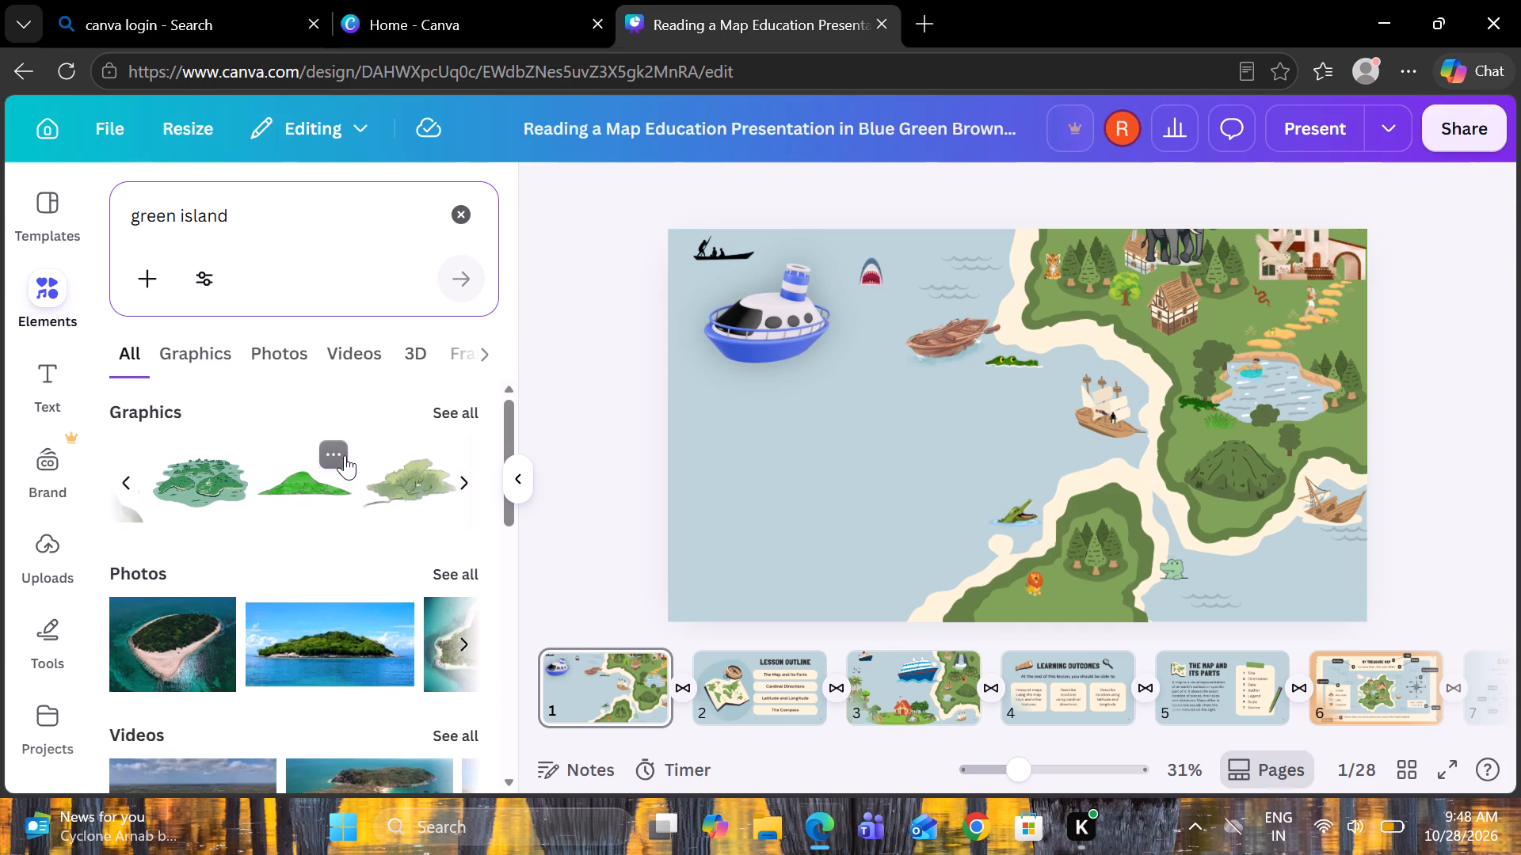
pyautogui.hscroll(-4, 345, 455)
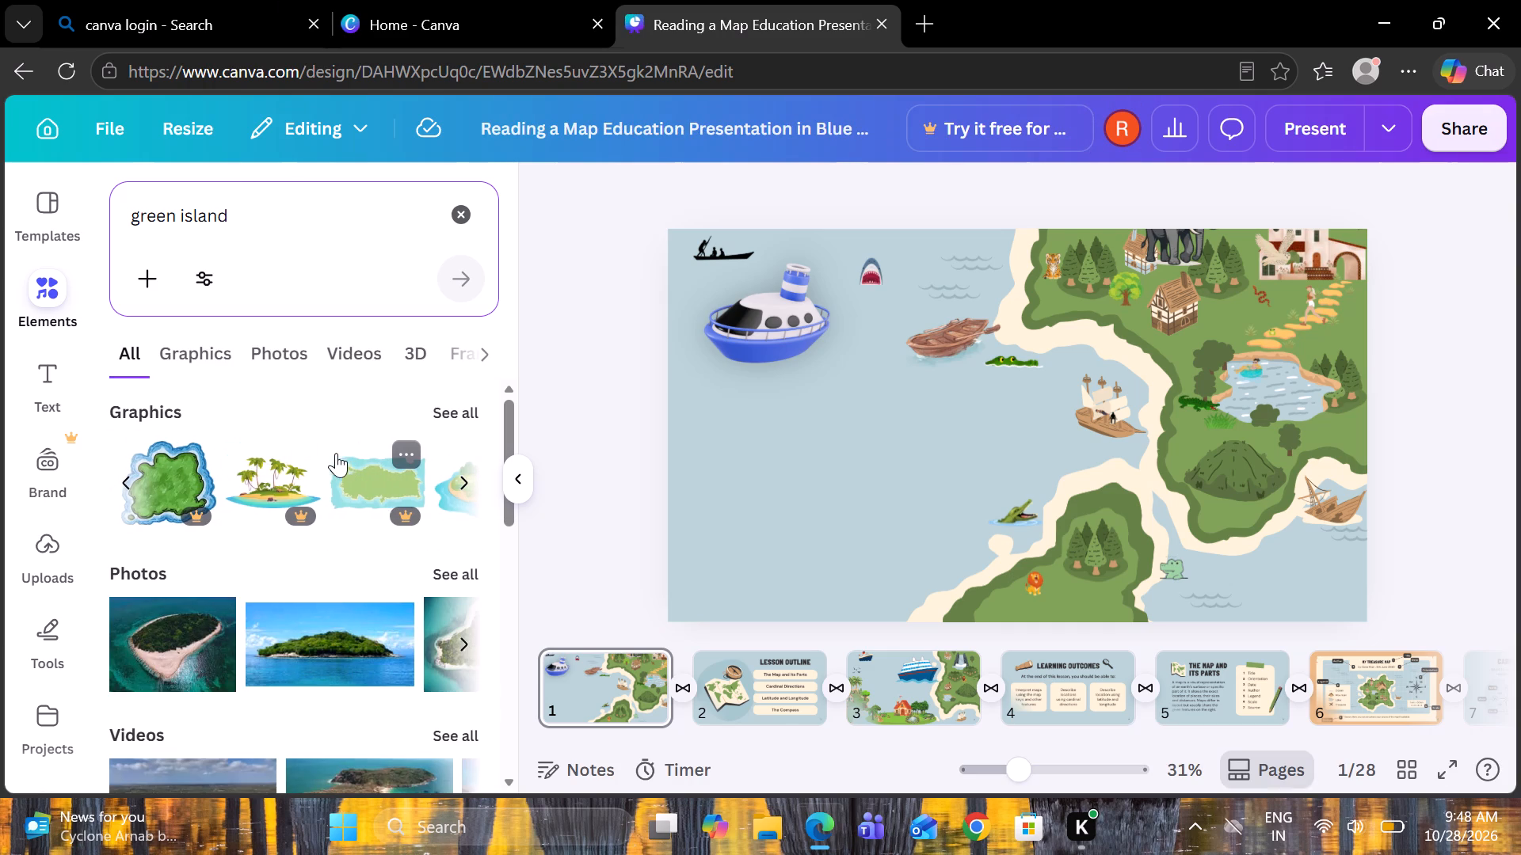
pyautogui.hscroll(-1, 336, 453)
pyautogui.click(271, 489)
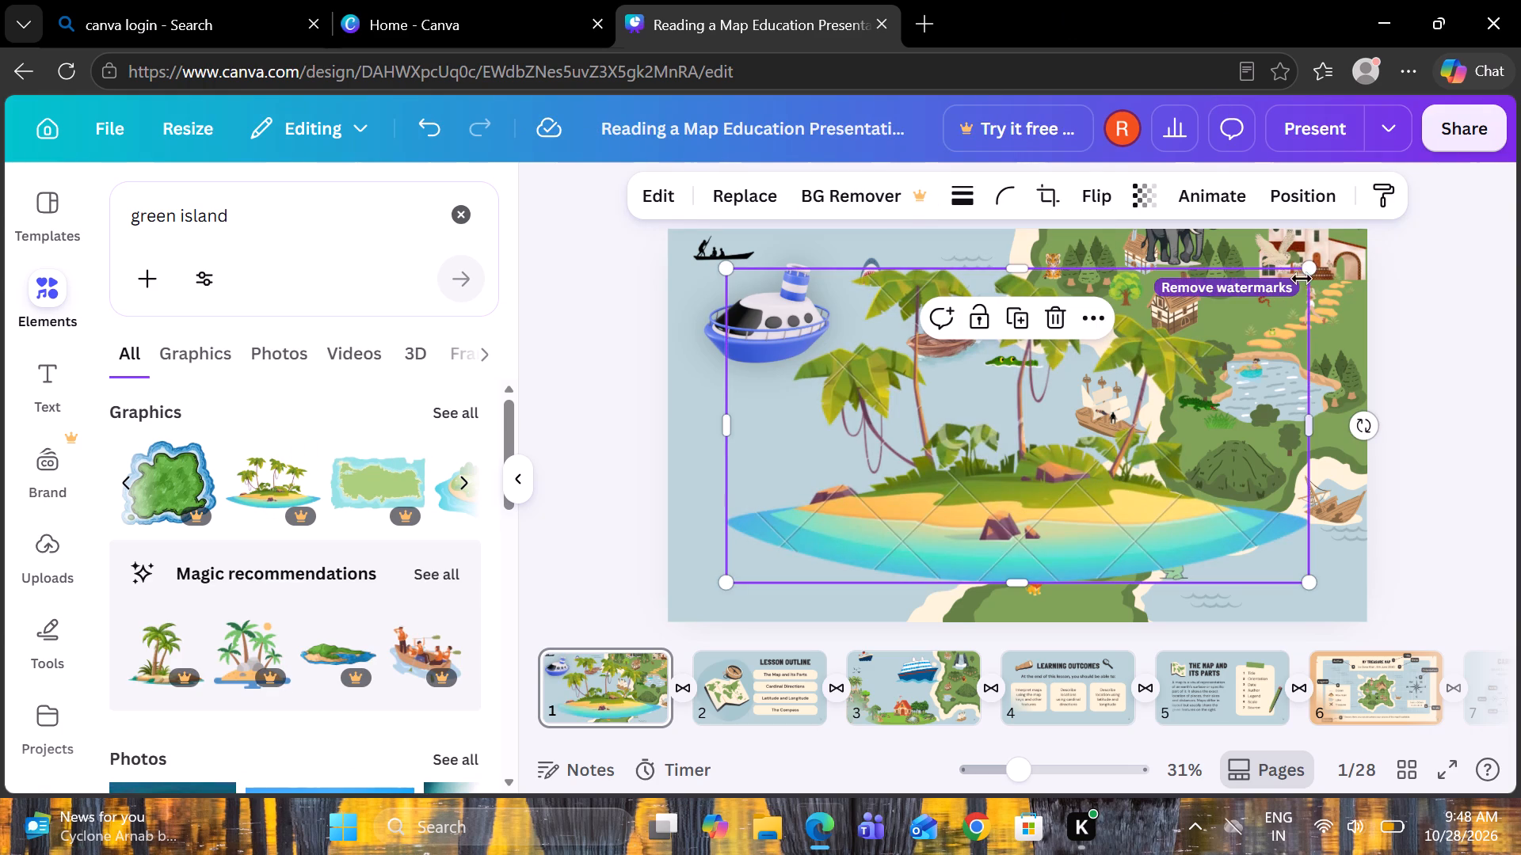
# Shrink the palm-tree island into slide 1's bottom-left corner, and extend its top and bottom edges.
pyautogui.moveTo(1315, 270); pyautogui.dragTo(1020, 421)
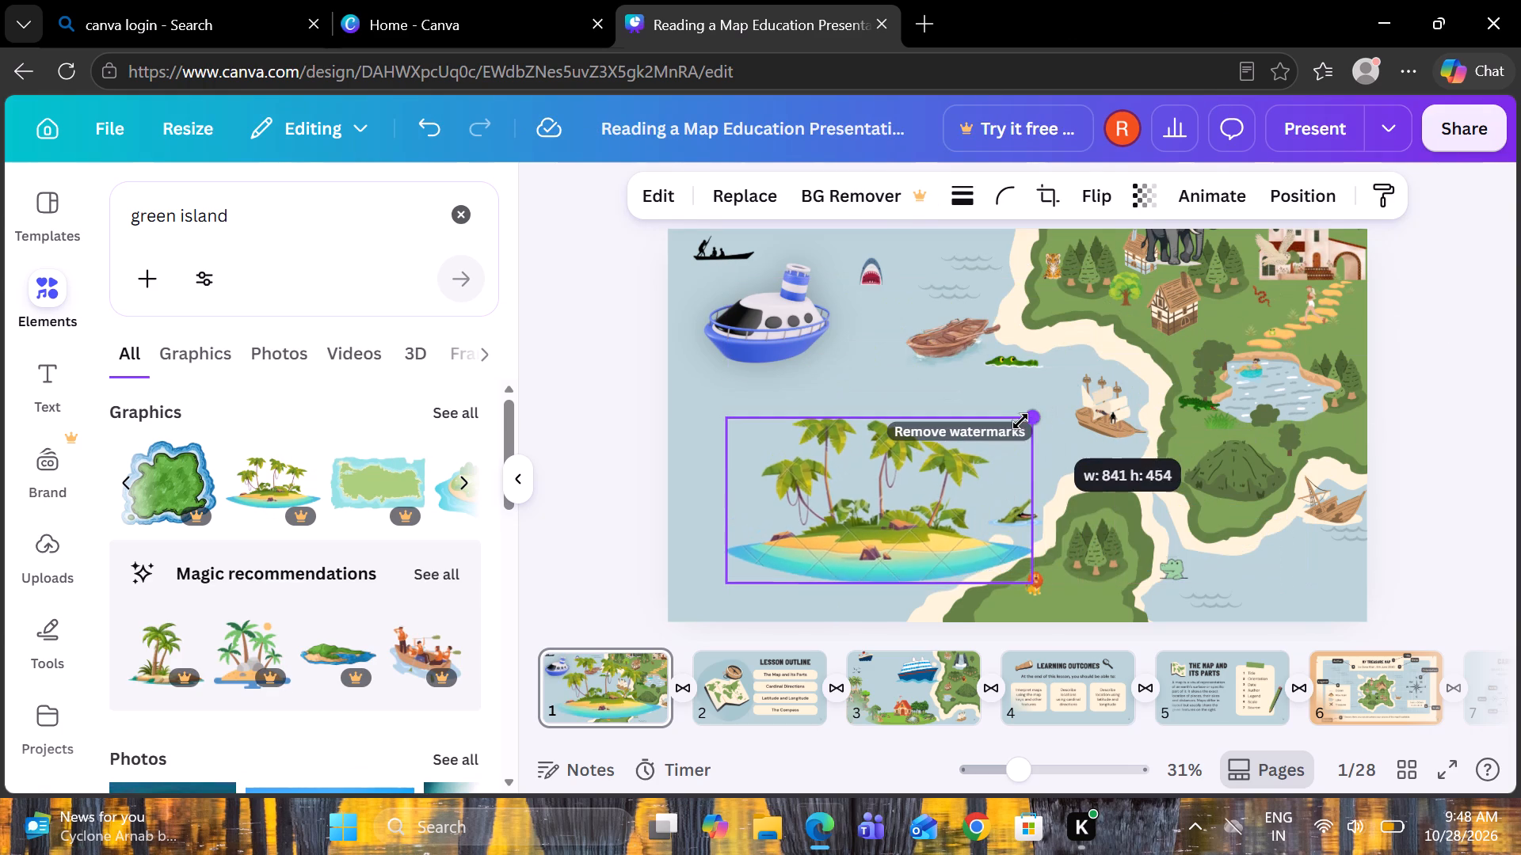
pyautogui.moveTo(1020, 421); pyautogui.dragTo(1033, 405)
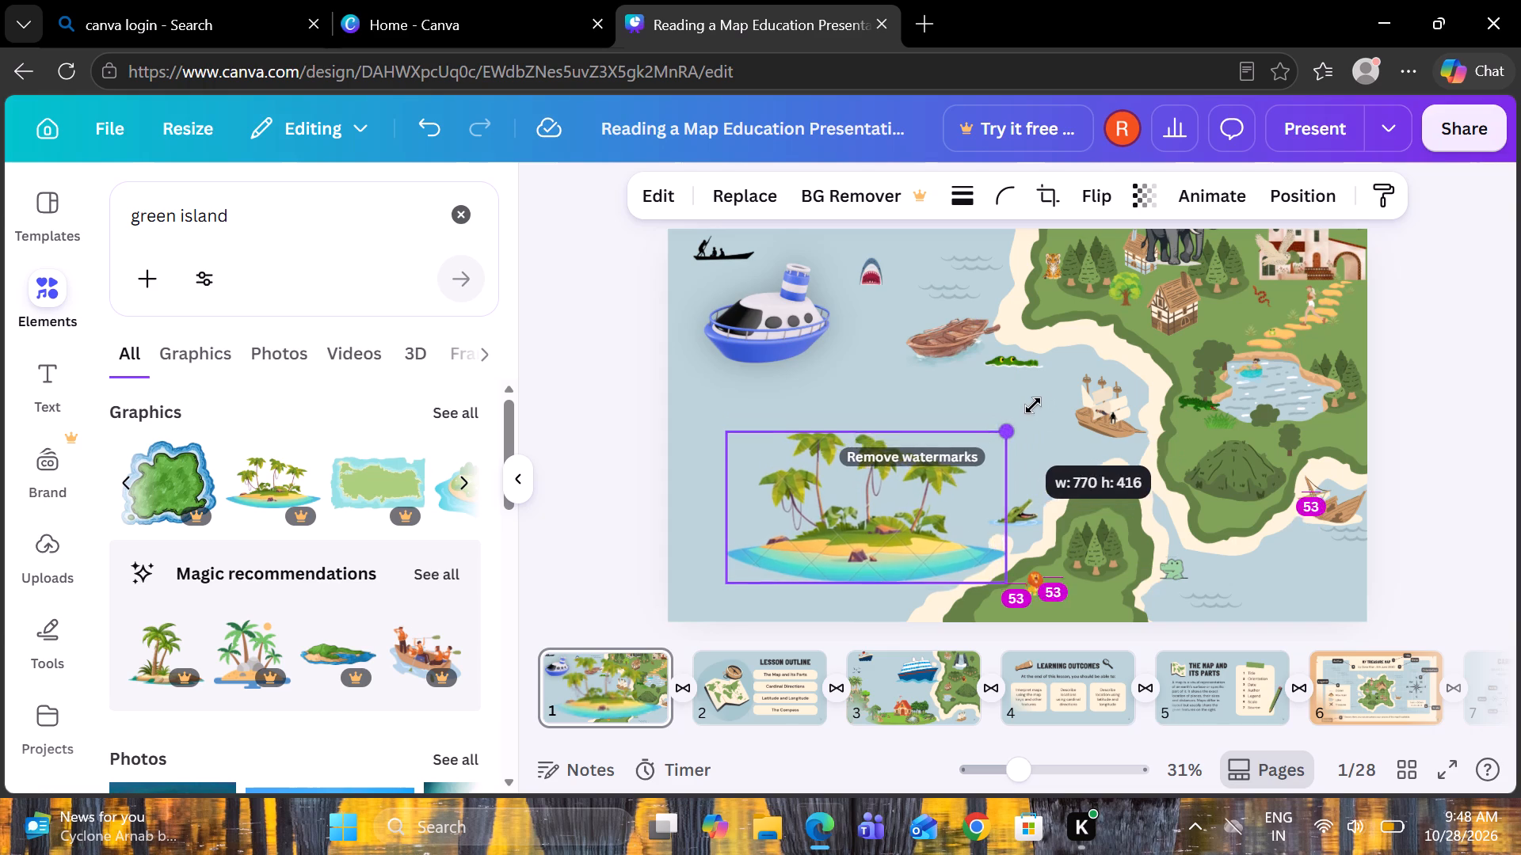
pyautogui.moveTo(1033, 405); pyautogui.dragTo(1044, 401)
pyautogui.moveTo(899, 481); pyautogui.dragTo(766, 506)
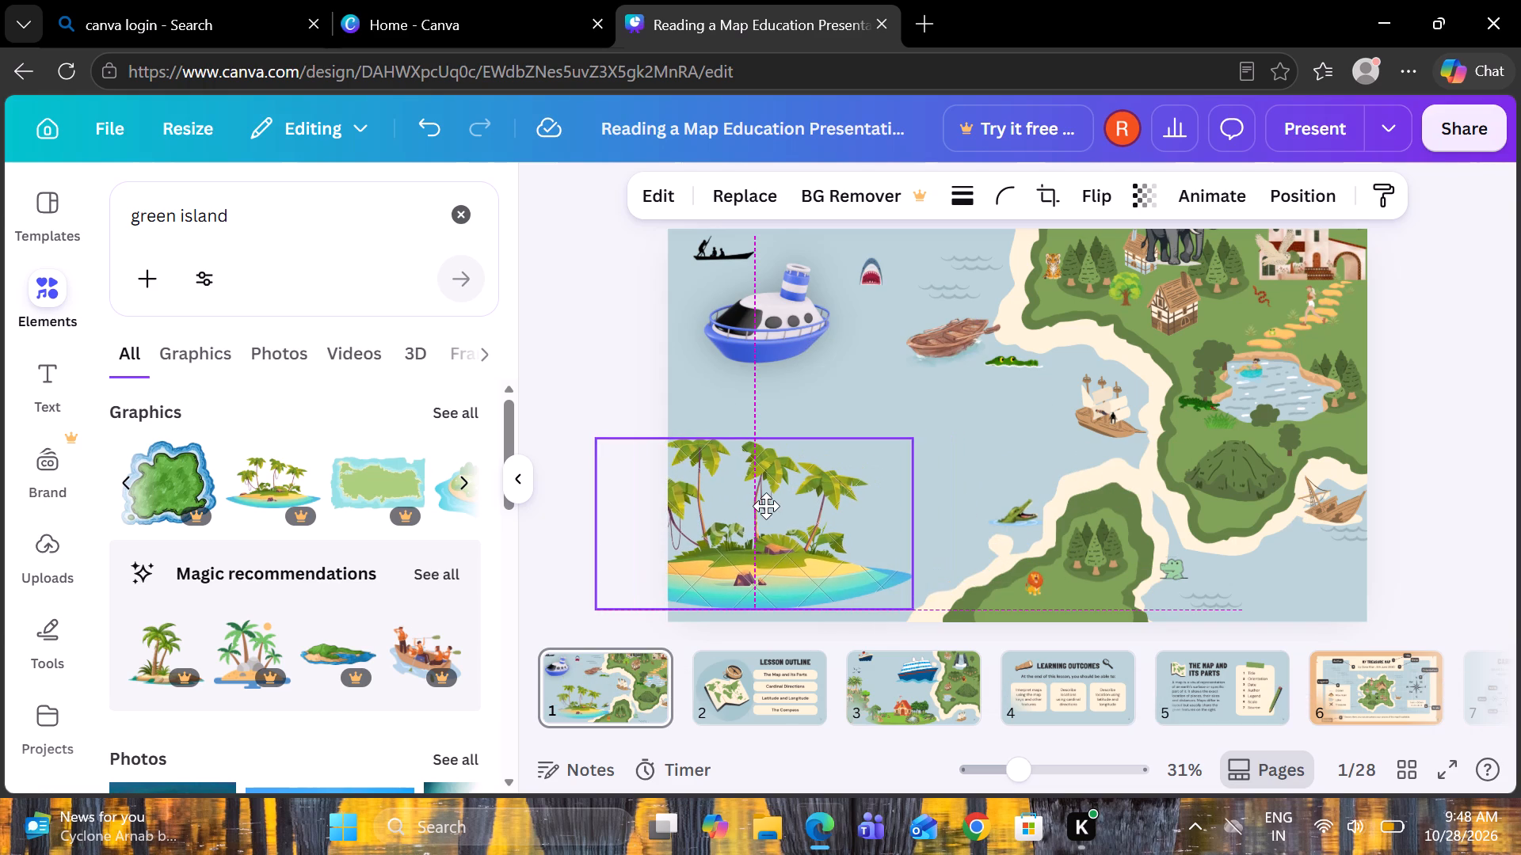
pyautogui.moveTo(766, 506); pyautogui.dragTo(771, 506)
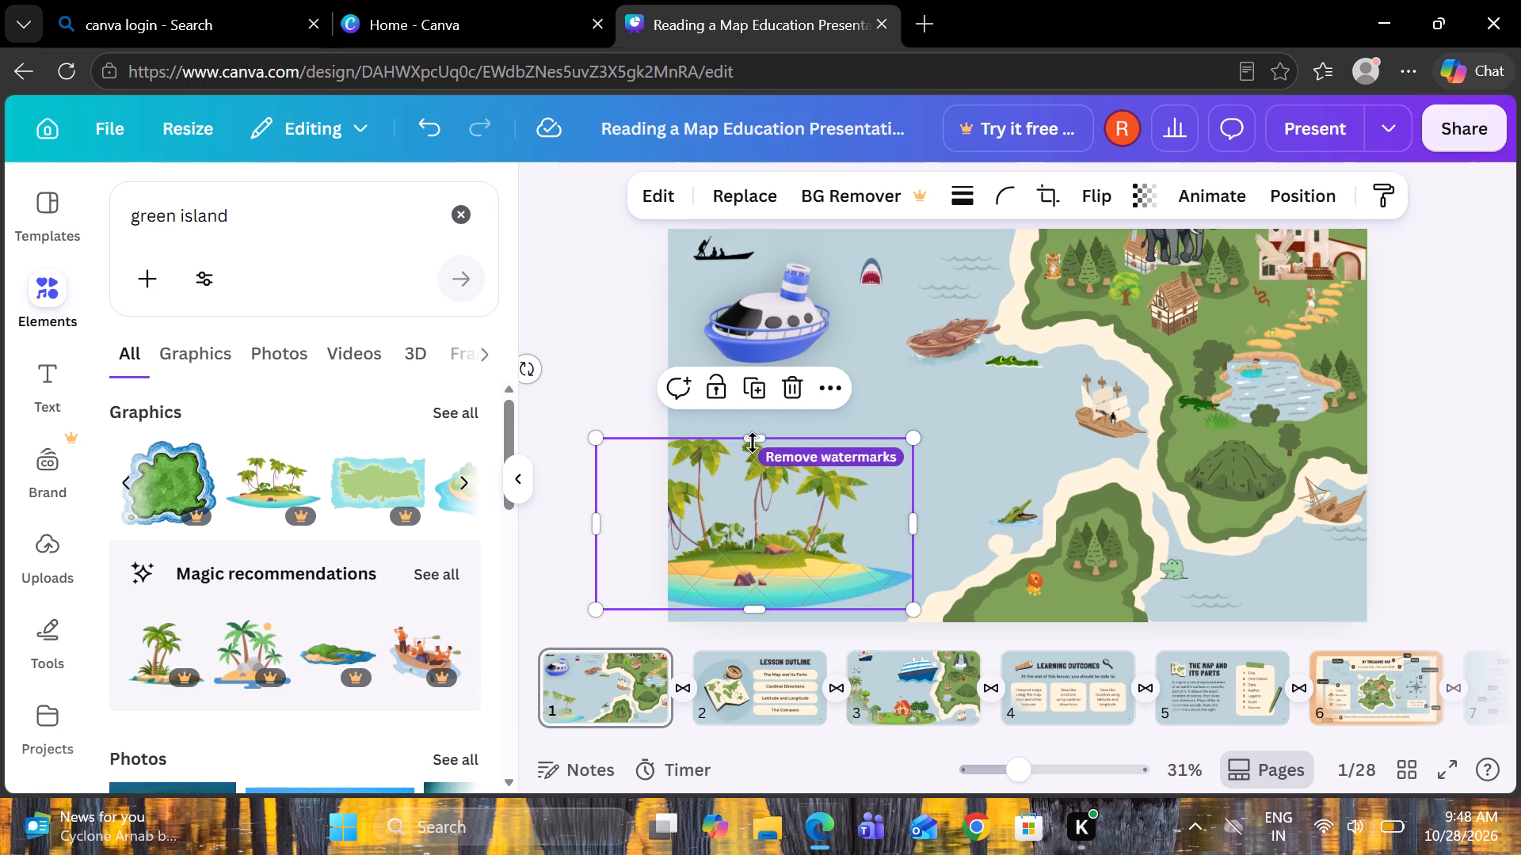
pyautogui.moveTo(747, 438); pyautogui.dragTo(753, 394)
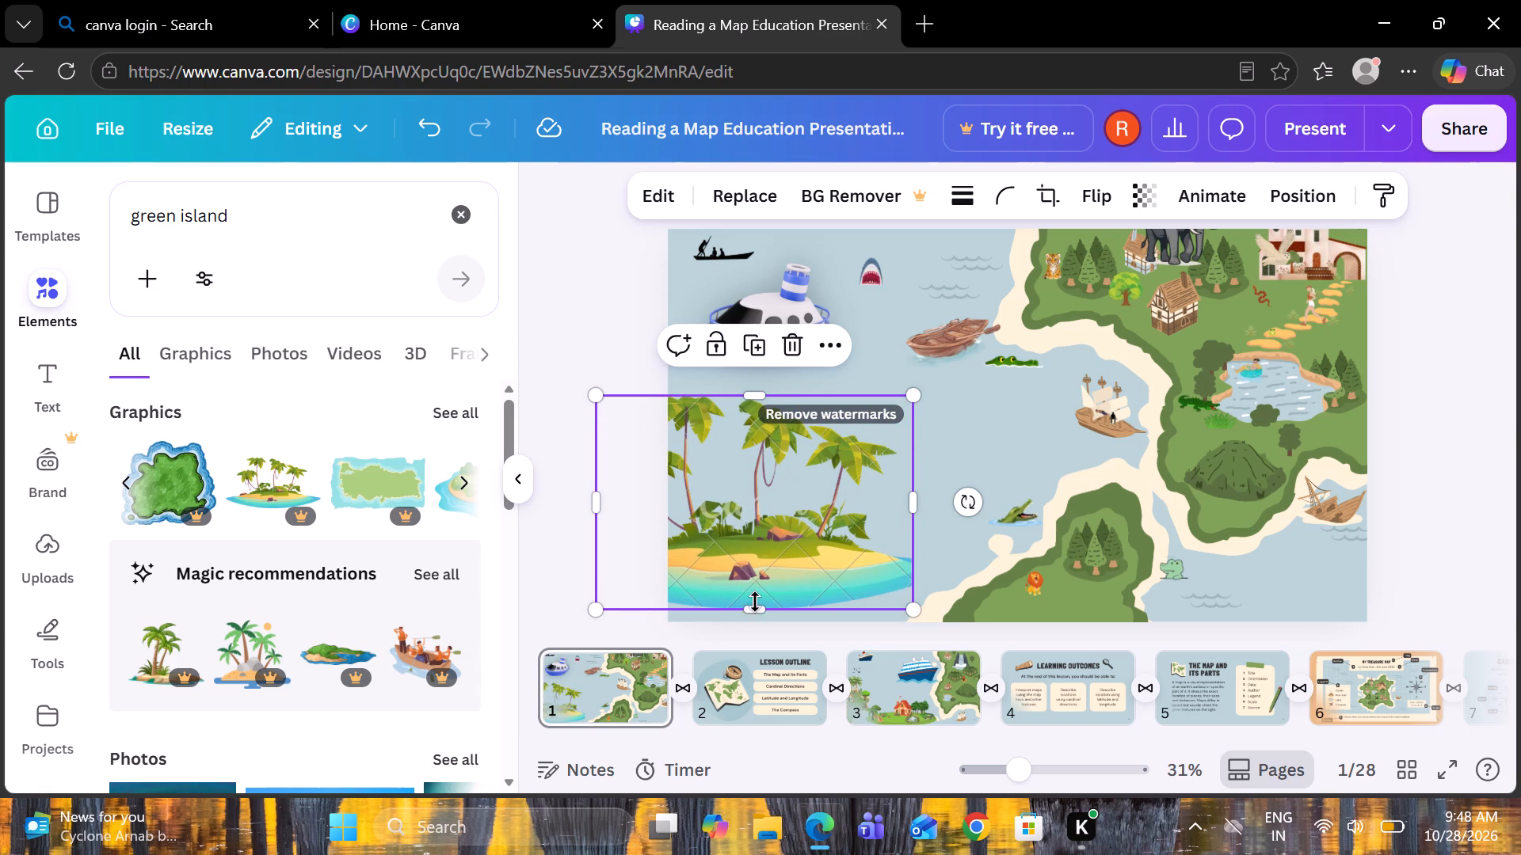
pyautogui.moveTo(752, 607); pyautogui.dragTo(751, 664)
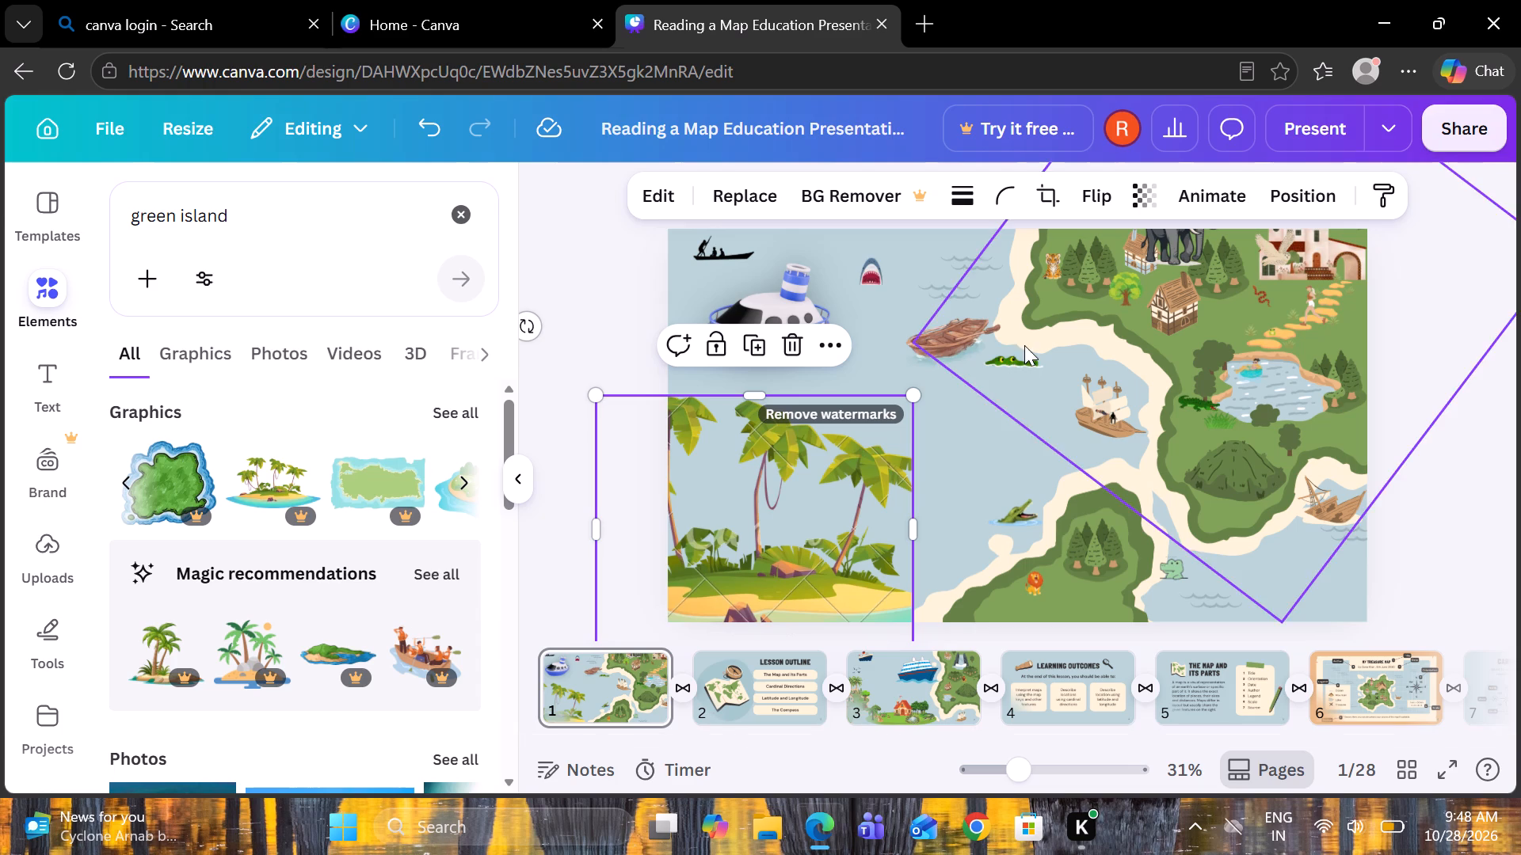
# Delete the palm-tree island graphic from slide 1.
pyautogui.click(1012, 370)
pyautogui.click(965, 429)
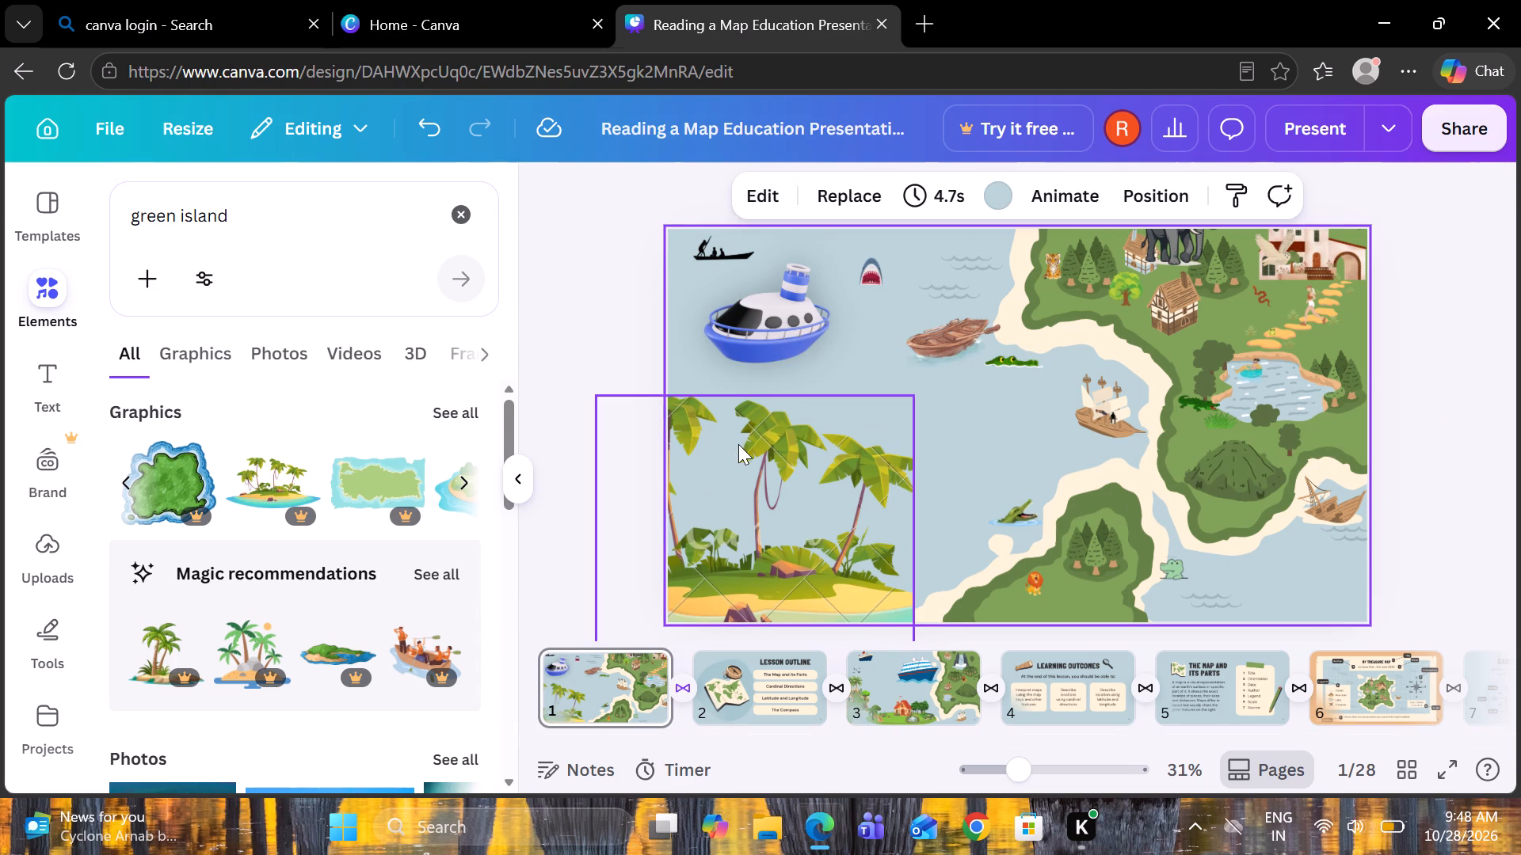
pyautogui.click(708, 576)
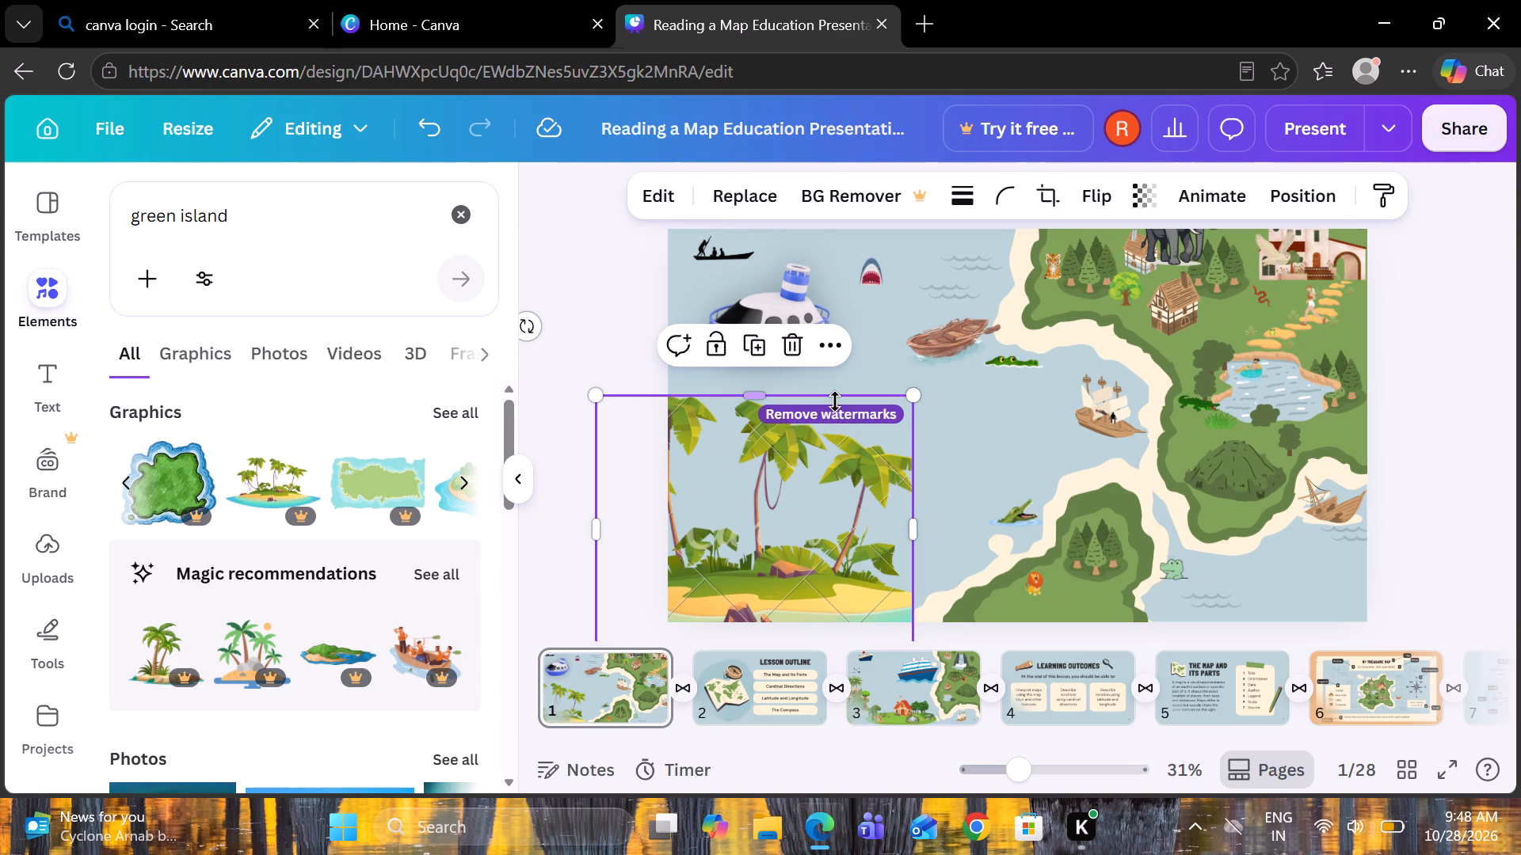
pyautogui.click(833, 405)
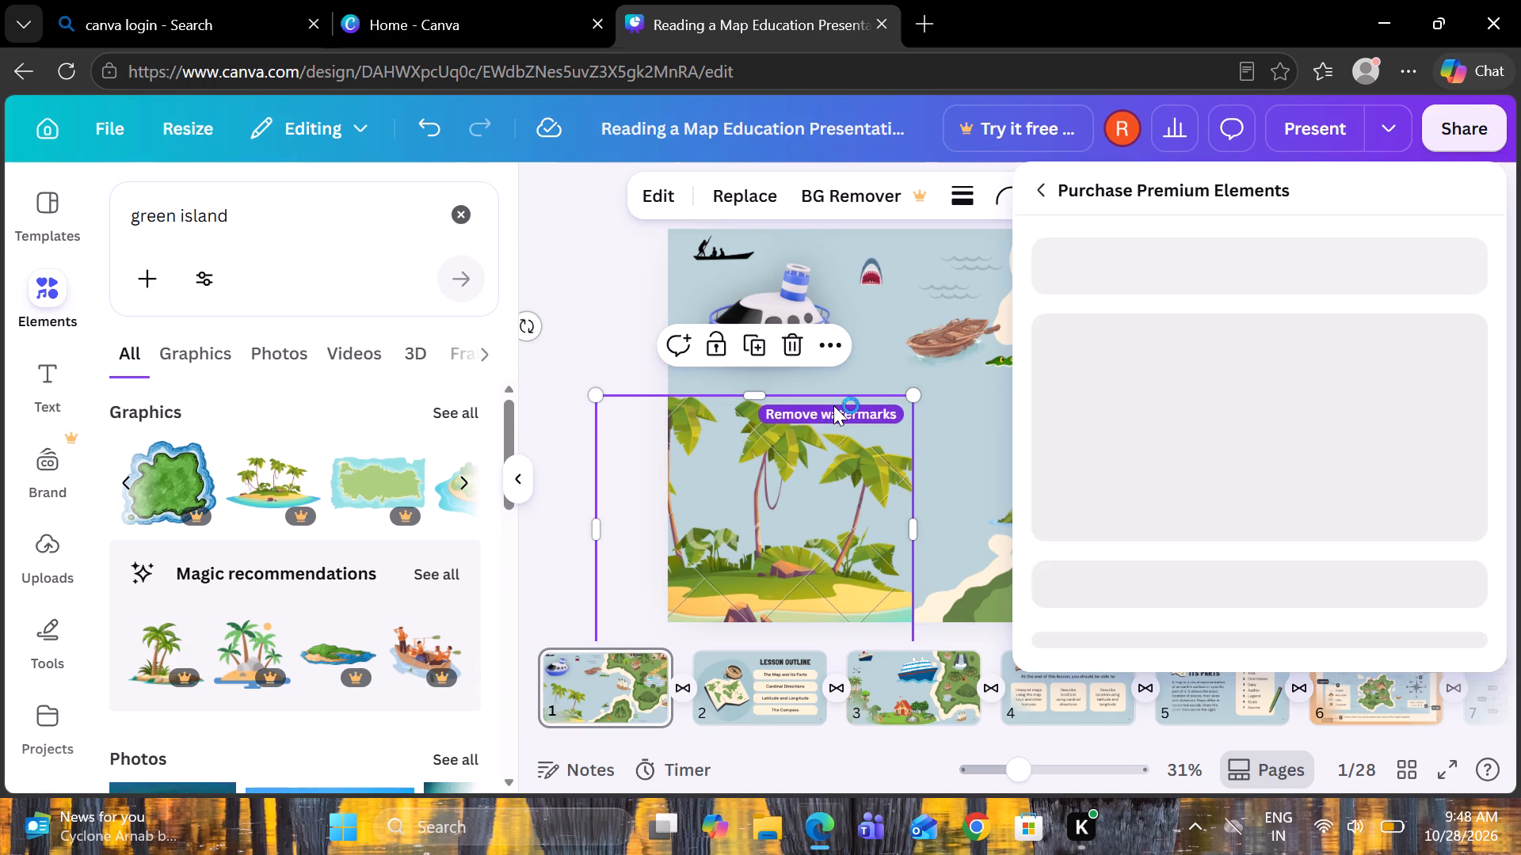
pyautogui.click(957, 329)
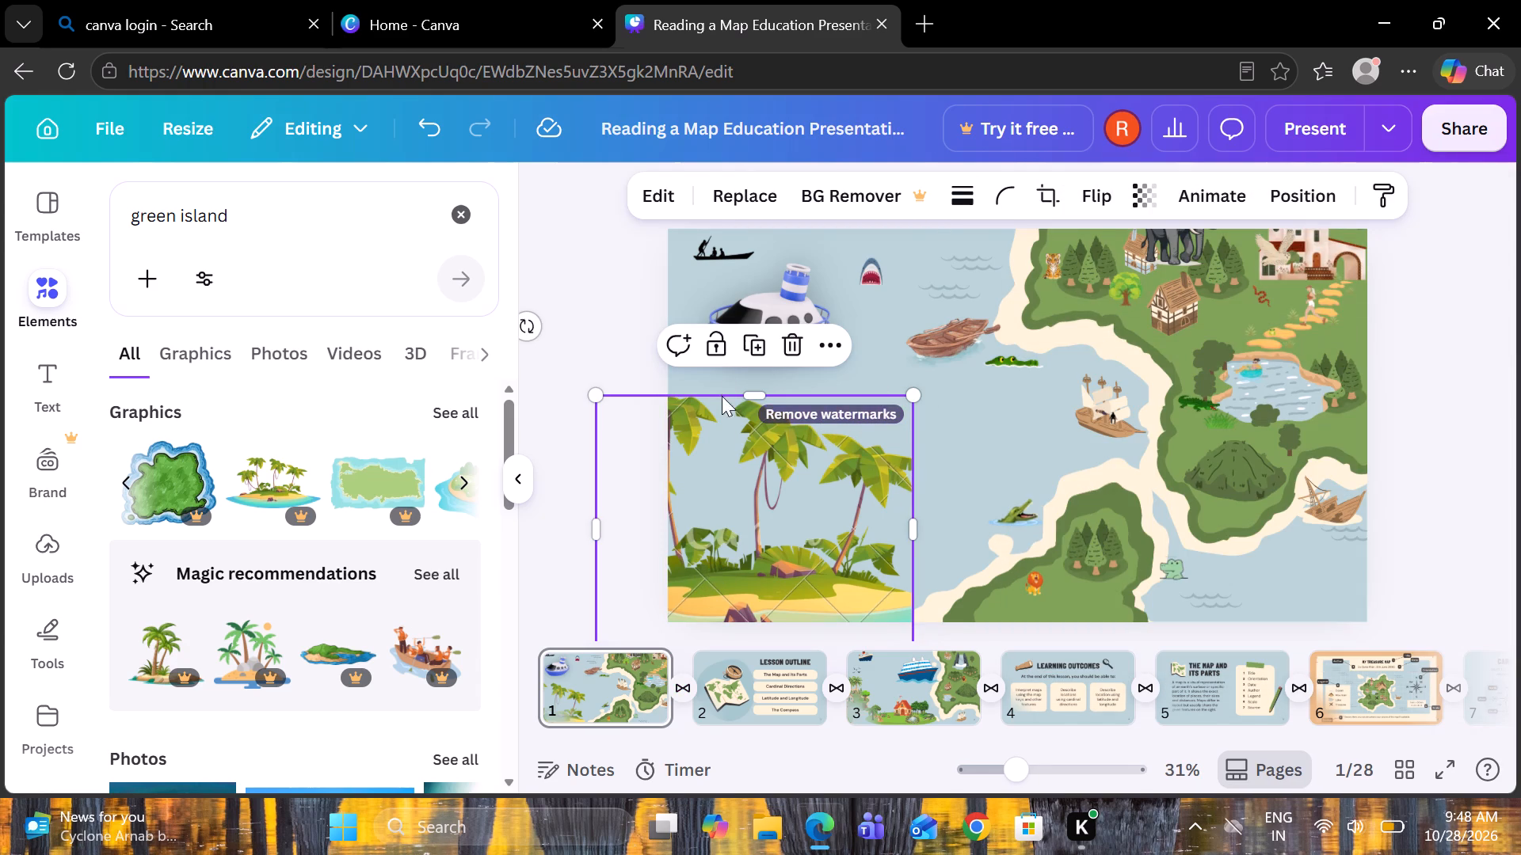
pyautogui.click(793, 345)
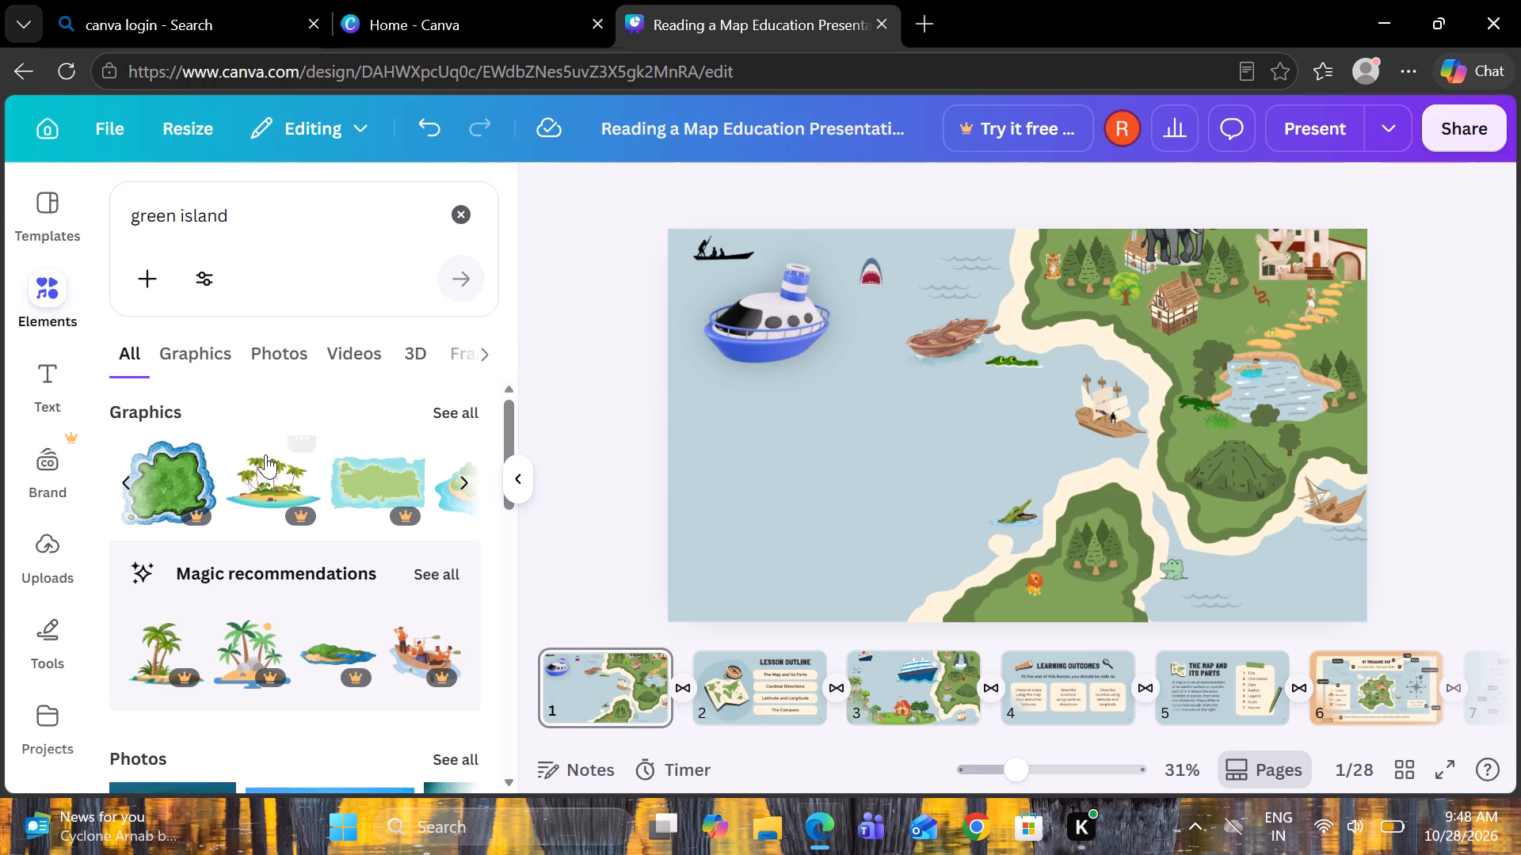
# Browse the green island results, including graphics, photos, videos and 3D items, for a different island.
pyautogui.hscroll(-4, 331, 492)
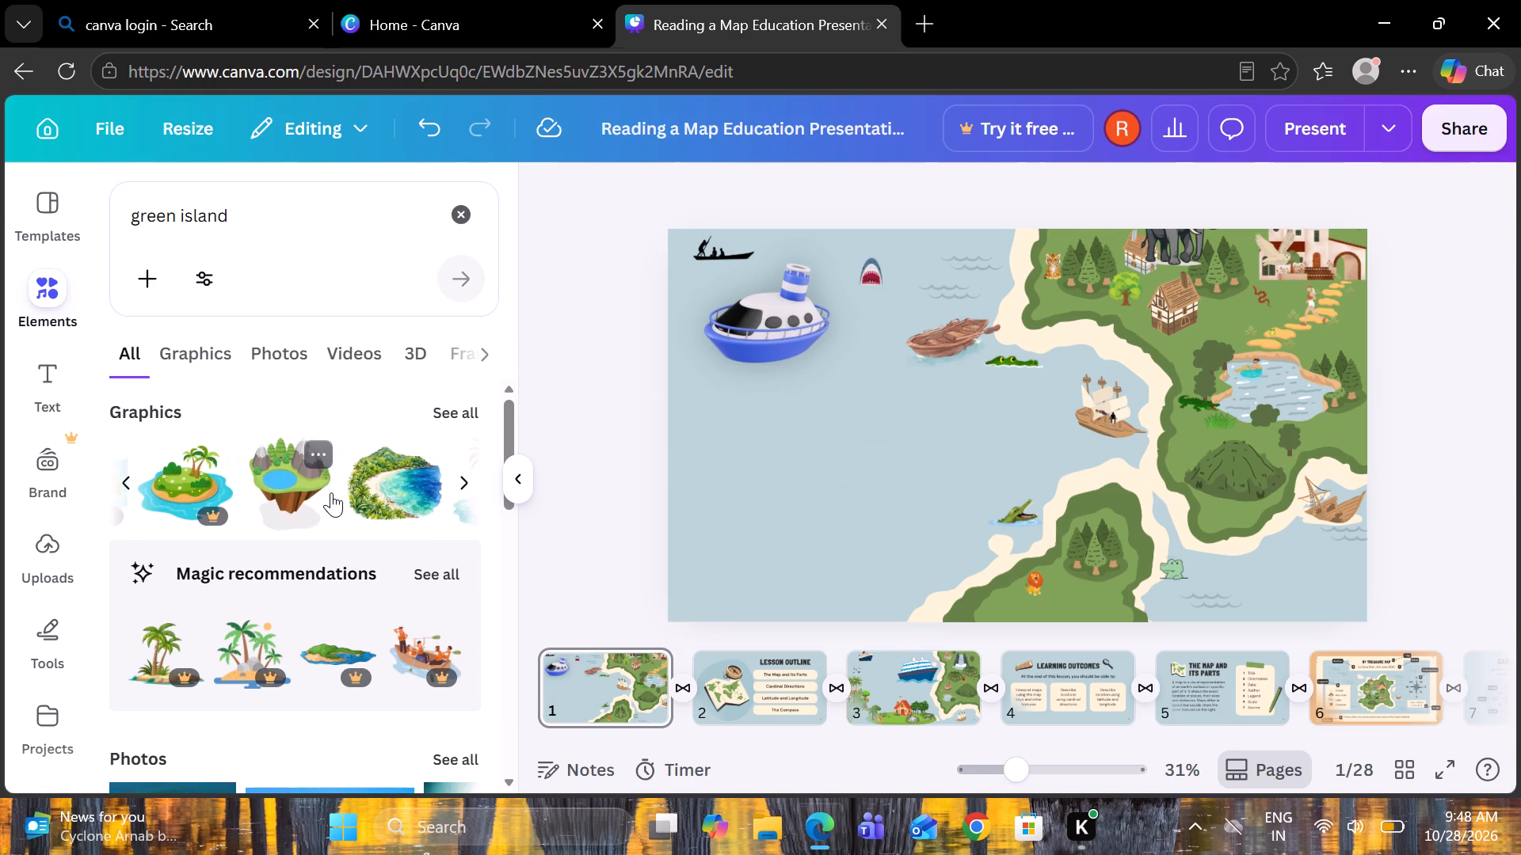
pyautogui.hscroll(-3, 331, 492)
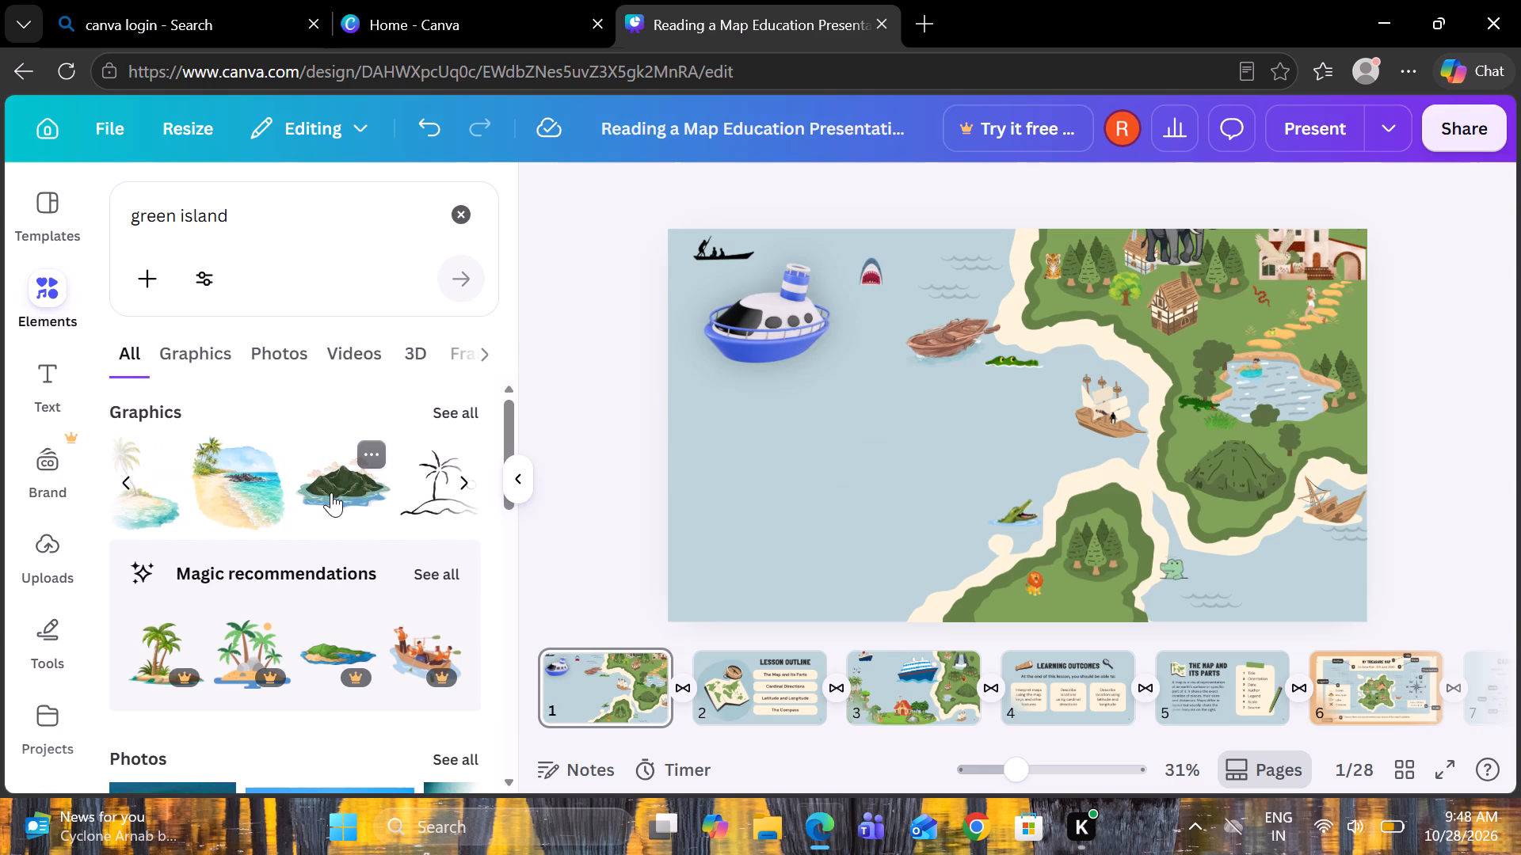
pyautogui.hscroll(-3, 331, 492)
pyautogui.hscroll(1, 331, 492)
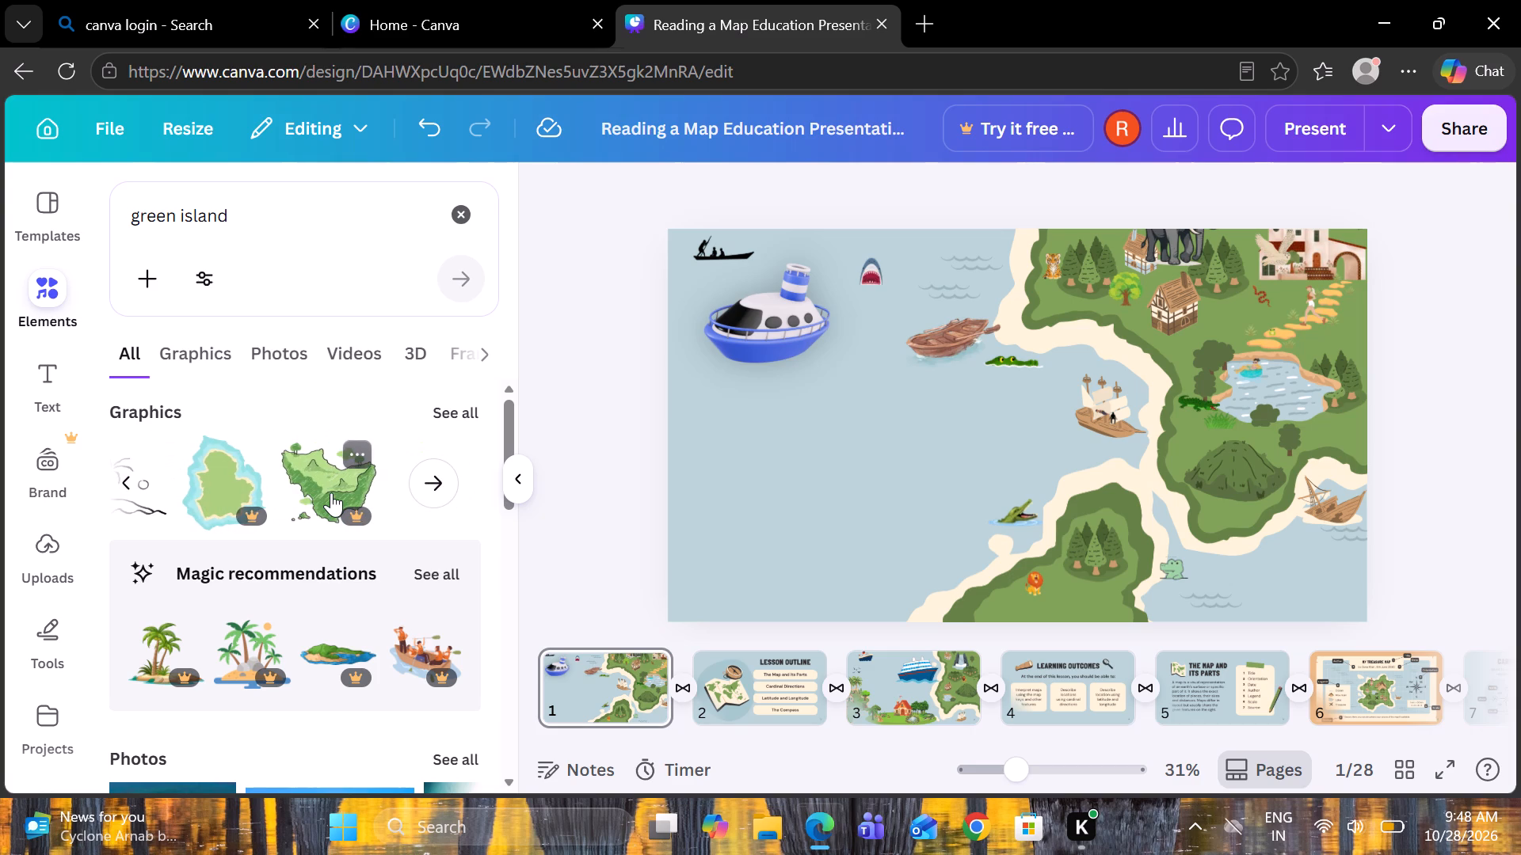
pyautogui.hscroll(1, 331, 492)
pyautogui.scroll(-1, 277, 641)
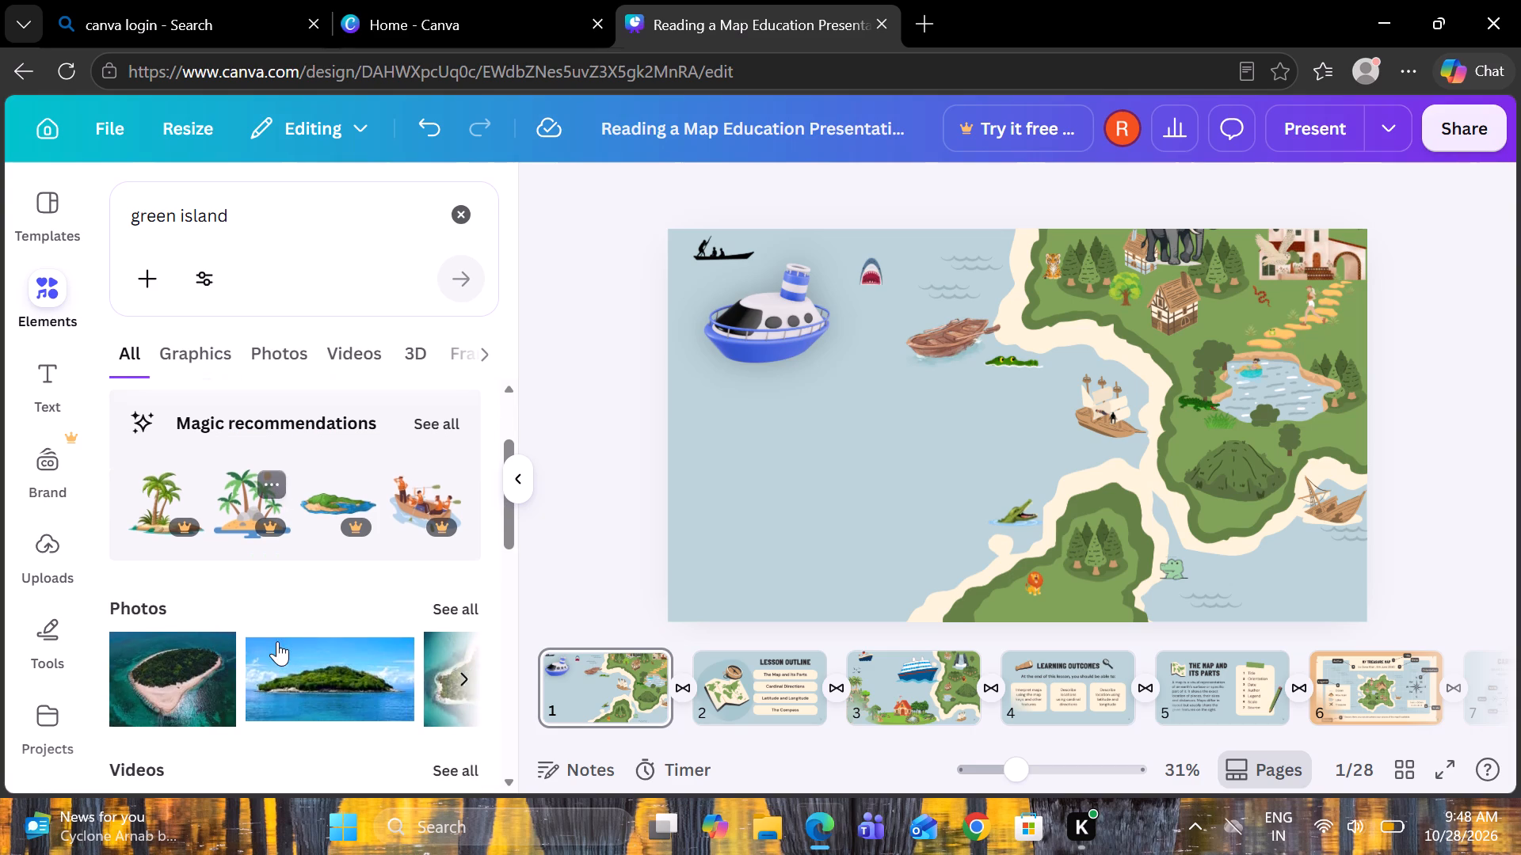
pyautogui.scroll(-4, 277, 641)
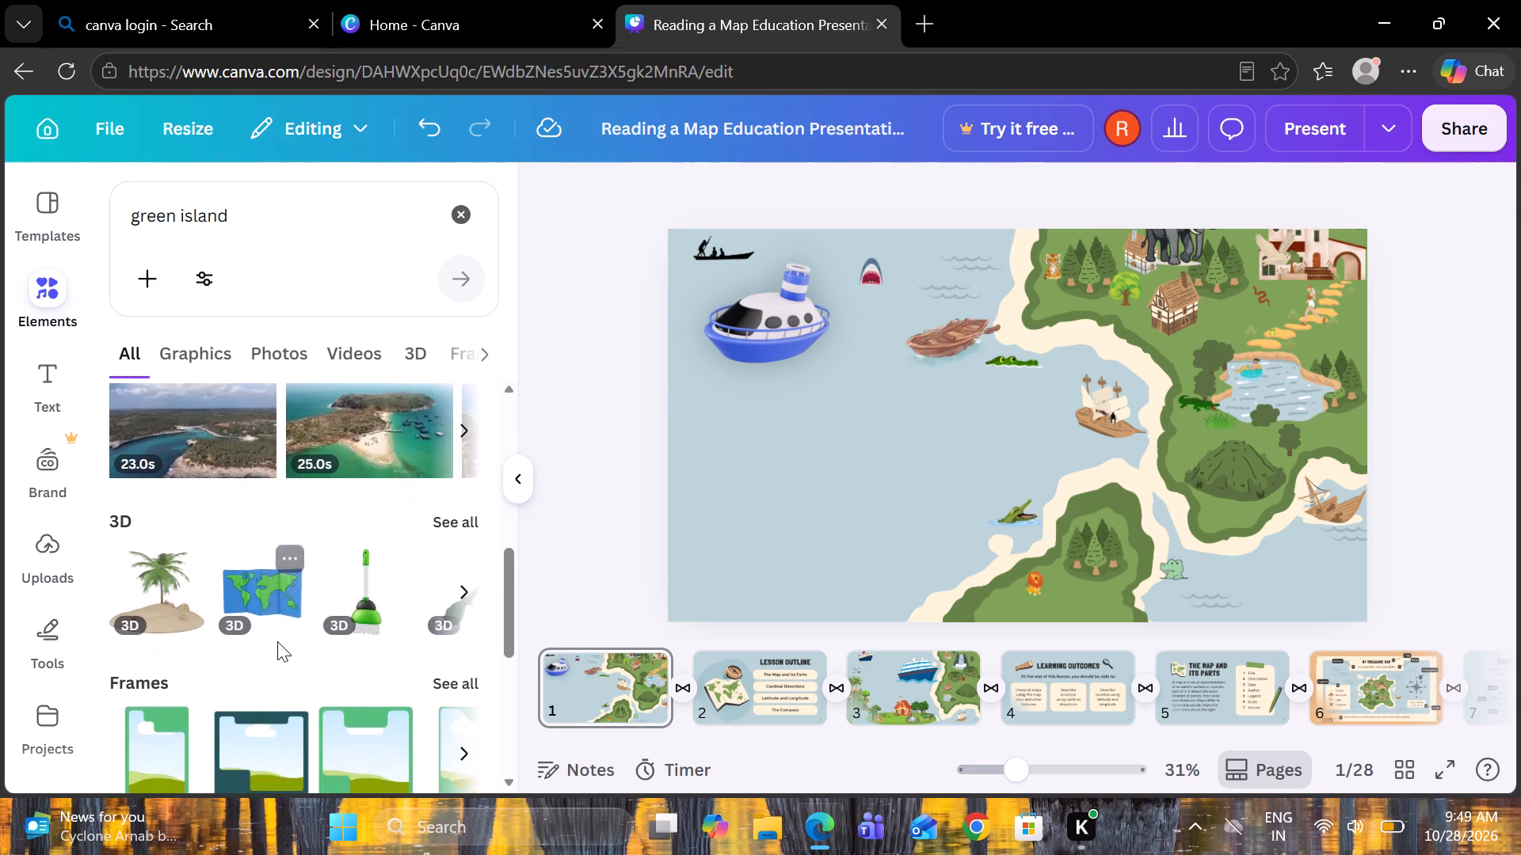
pyautogui.scroll(-1, 277, 641)
pyautogui.scroll(3, 277, 641)
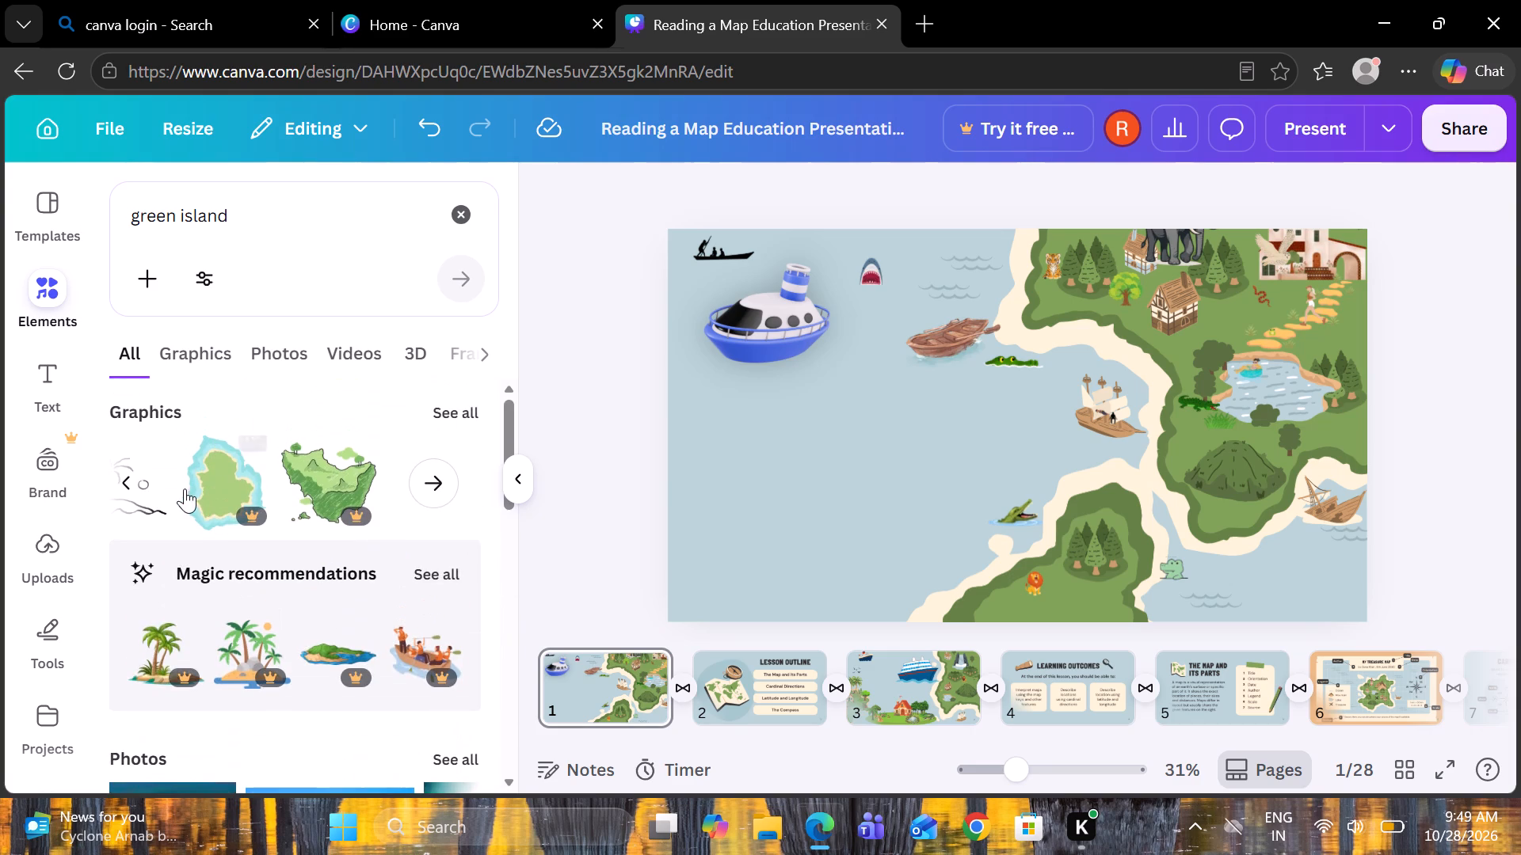
pyautogui.hscroll(6, 183, 488)
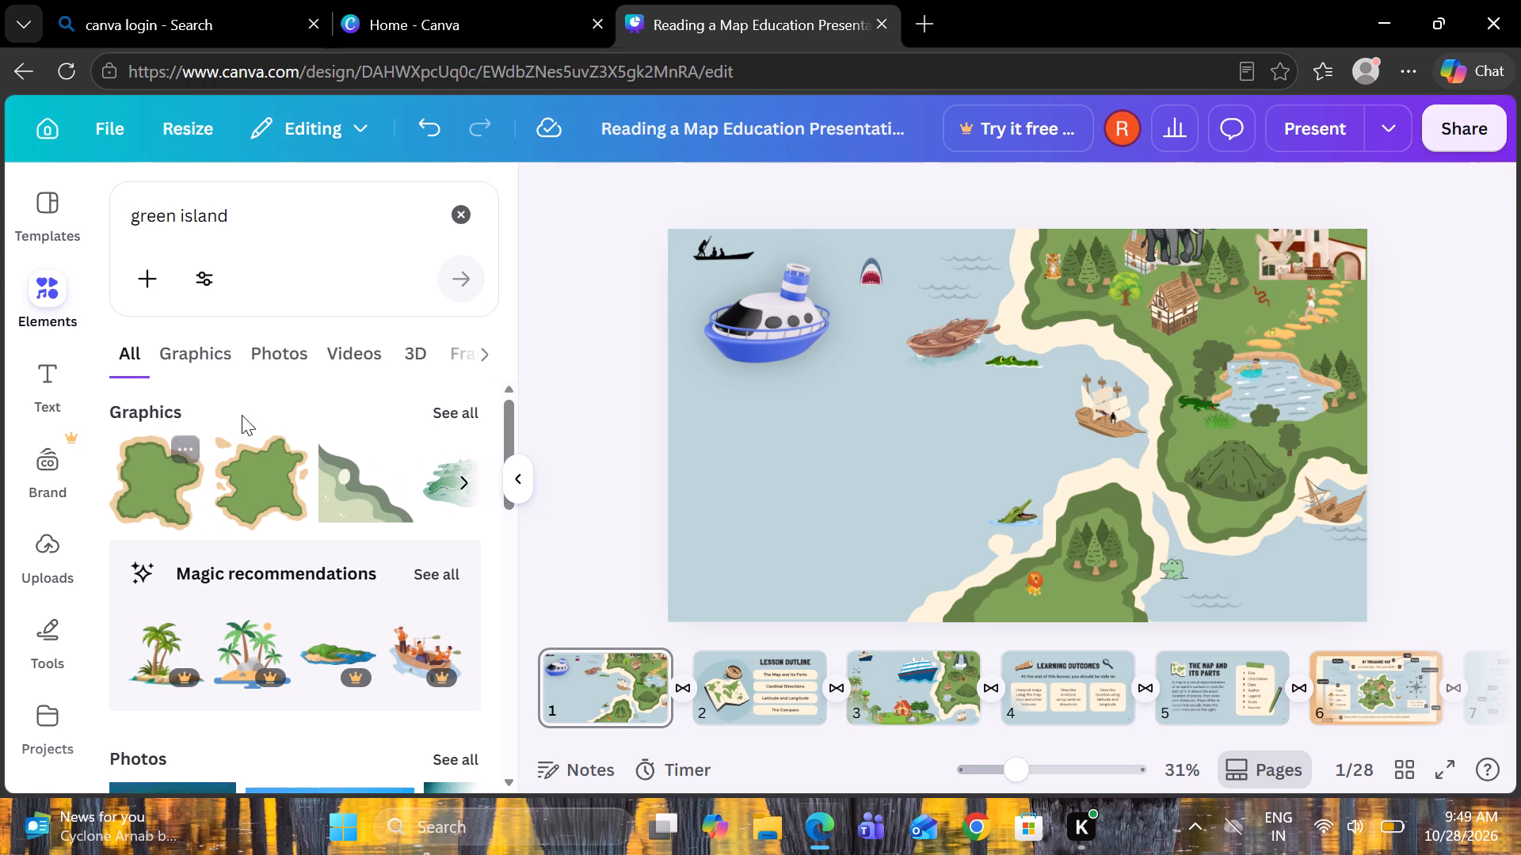
# Add the first plain green island graphic with a sandy border to slide 1, enlarged and placed in the slide's bottom-left corner.
pyautogui.click(141, 482)
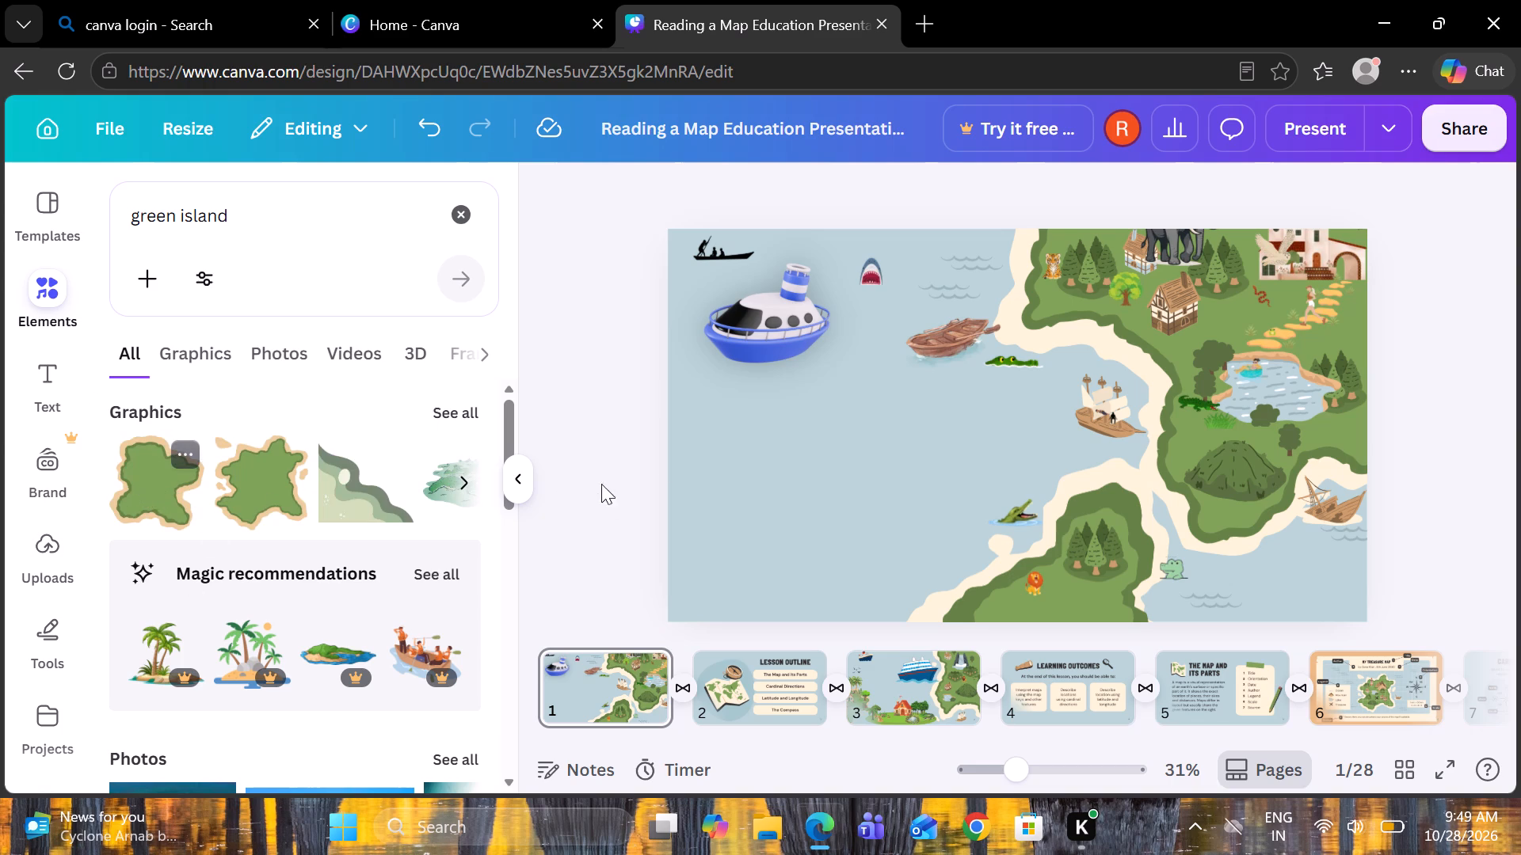
pyautogui.moveTo(1000, 428); pyautogui.dragTo(700, 515)
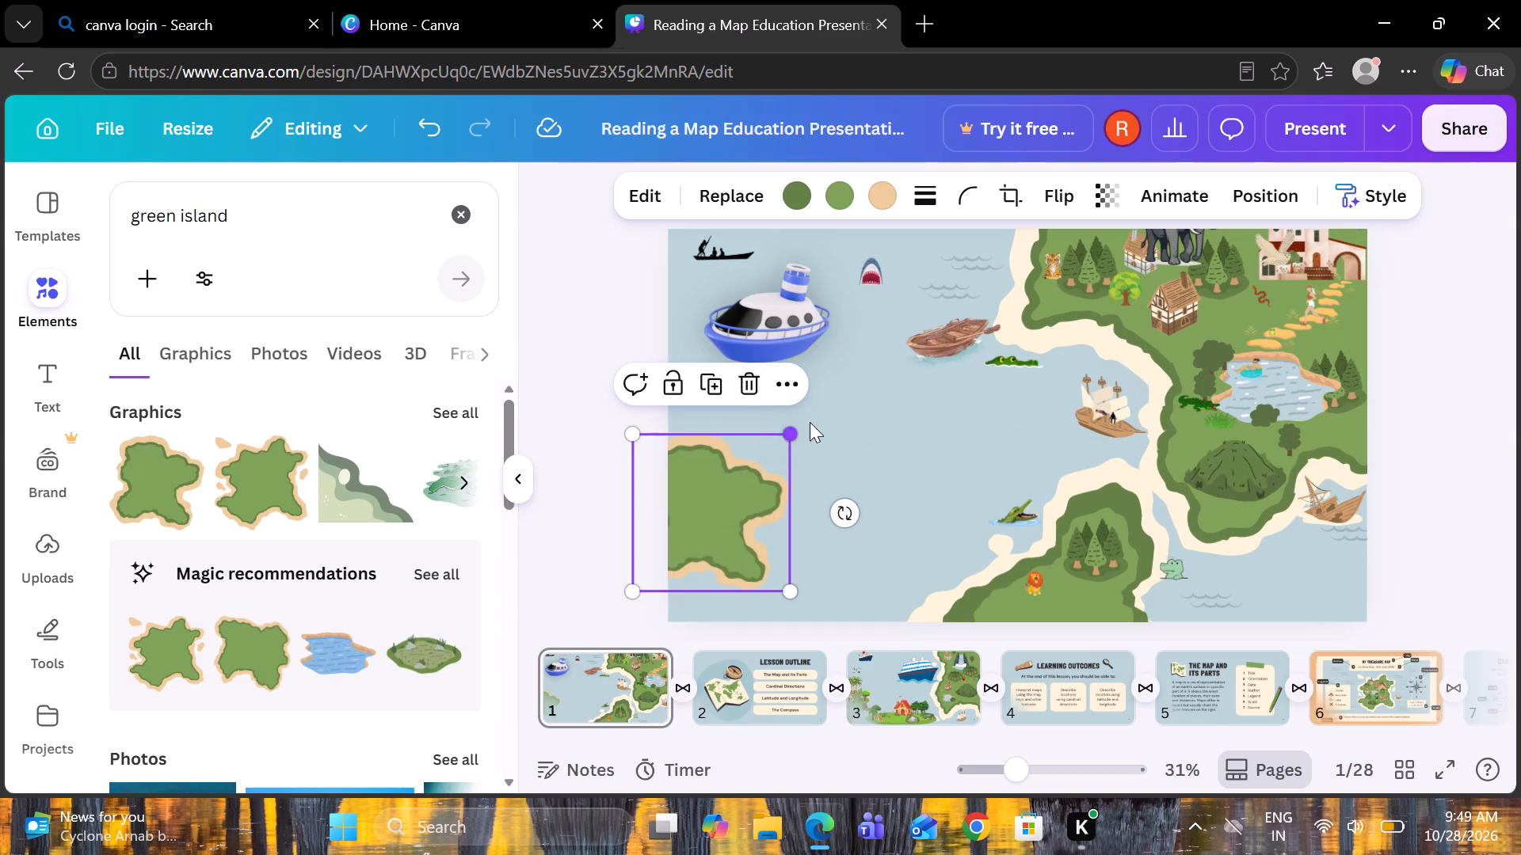
pyautogui.moveTo(780, 430); pyautogui.dragTo(873, 355)
pyautogui.moveTo(873, 355); pyautogui.dragTo(874, 355)
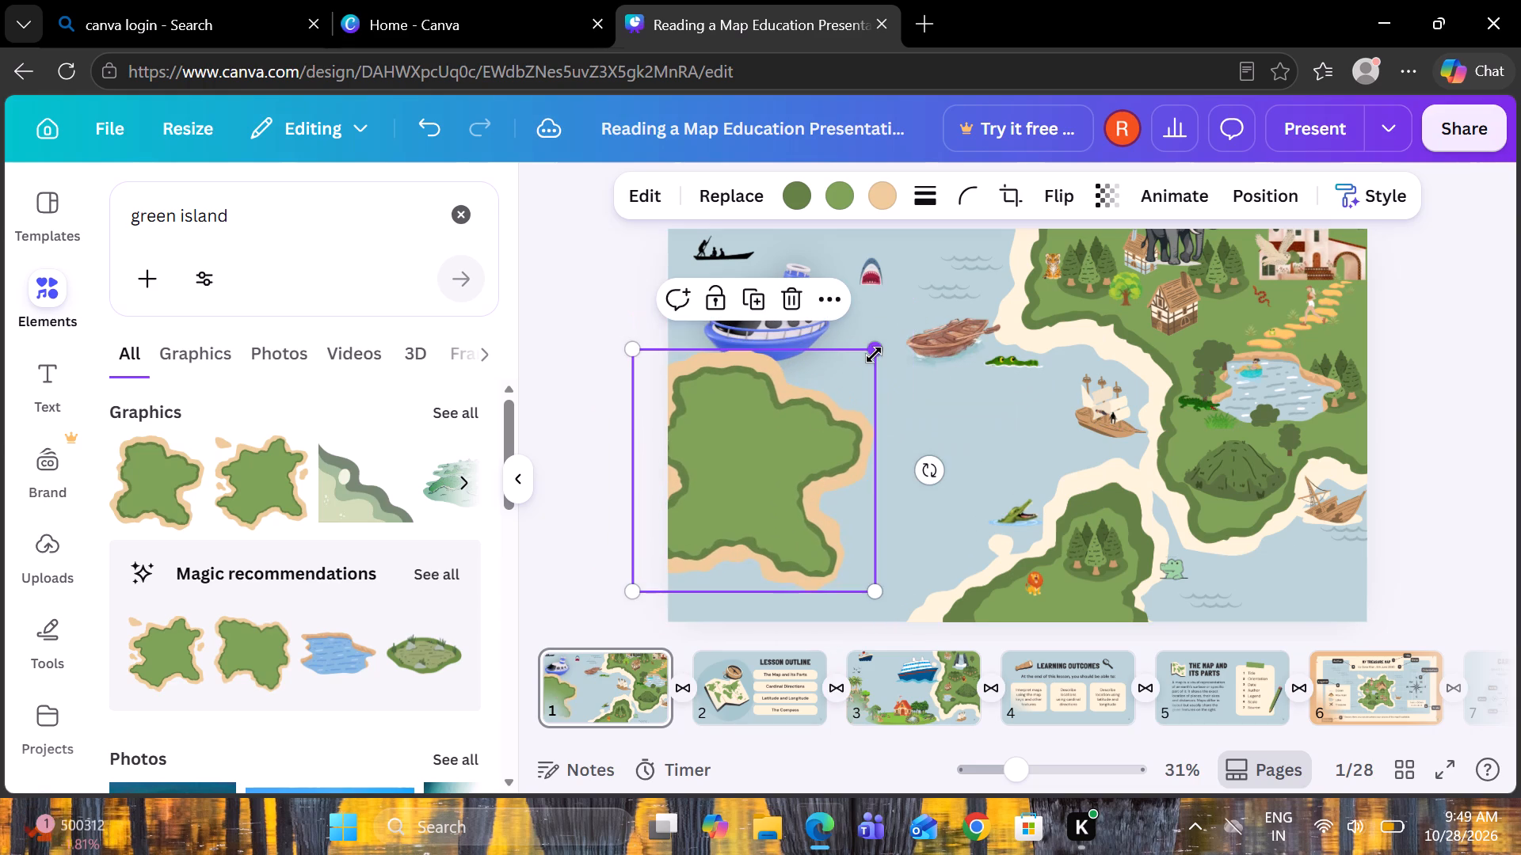
pyautogui.moveTo(723, 471); pyautogui.dragTo(738, 515)
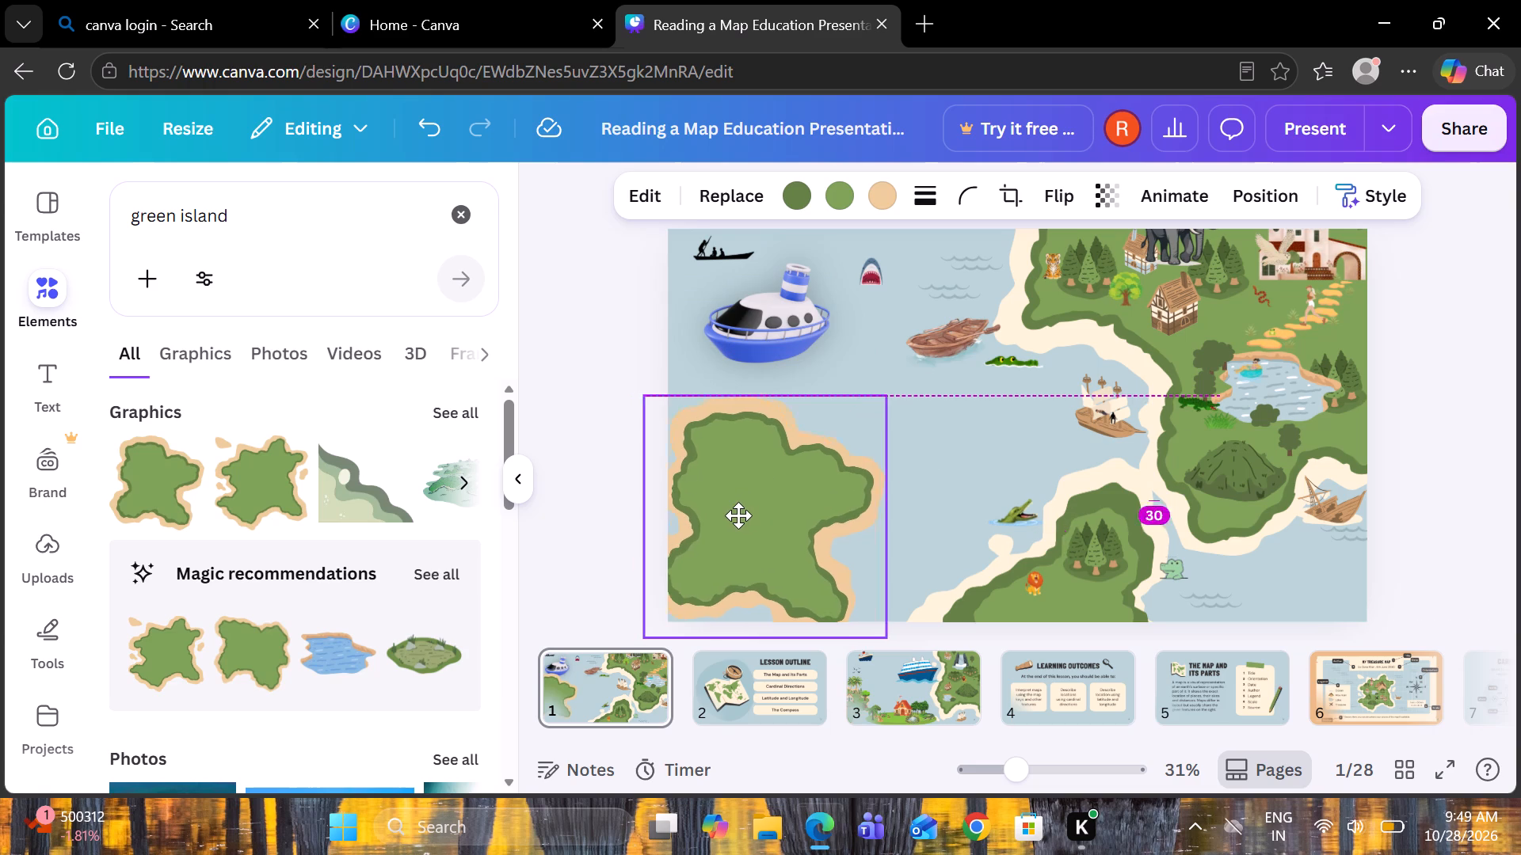
pyautogui.moveTo(738, 515); pyautogui.dragTo(725, 526)
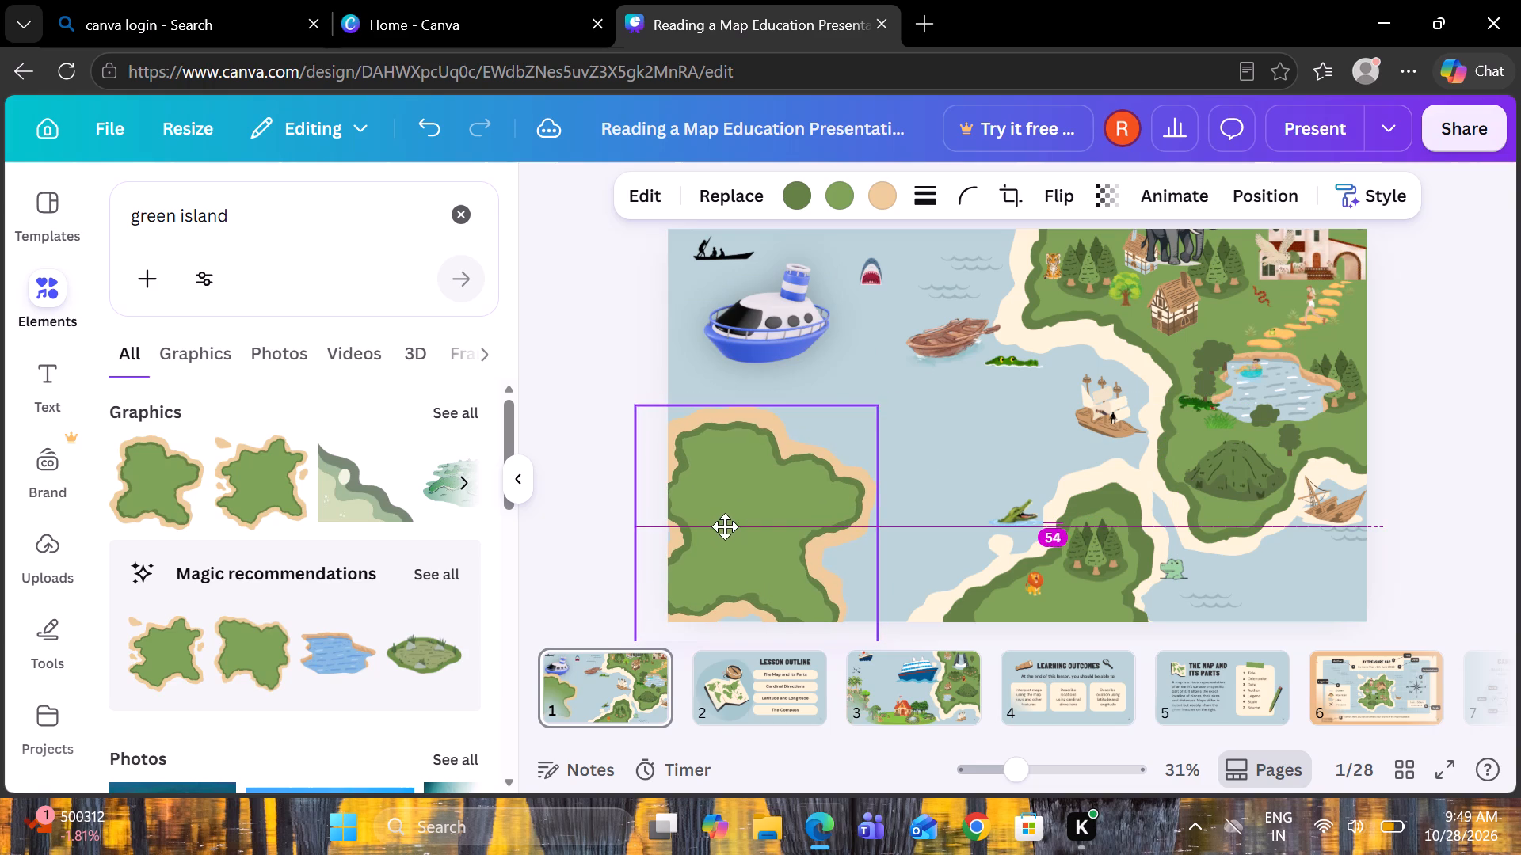
pyautogui.click(980, 450)
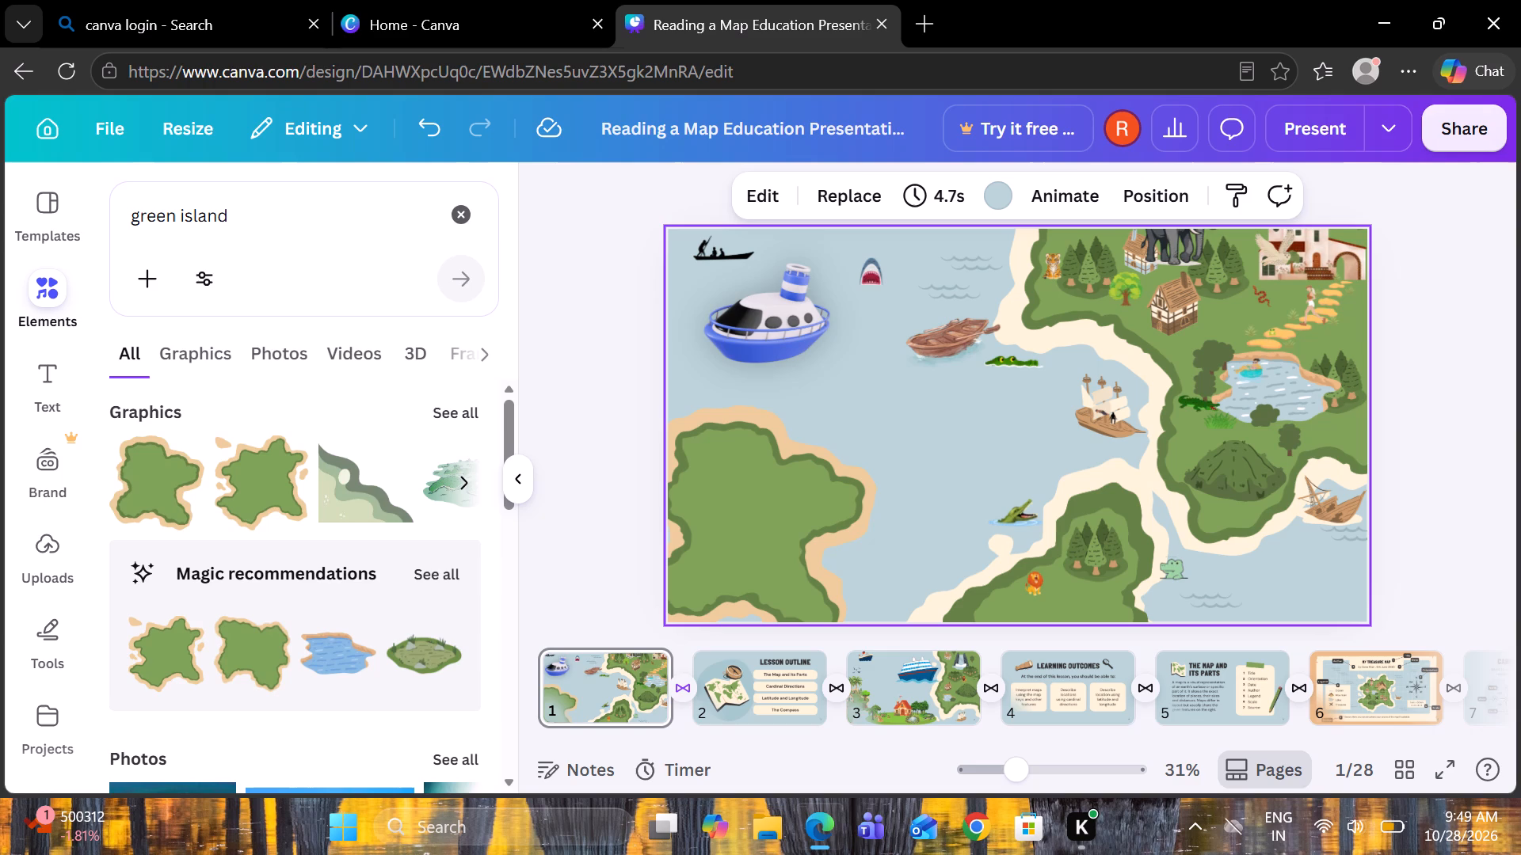
# Replace the green island search with a search of the elements library for almond tree.
pyautogui.click(461, 221)
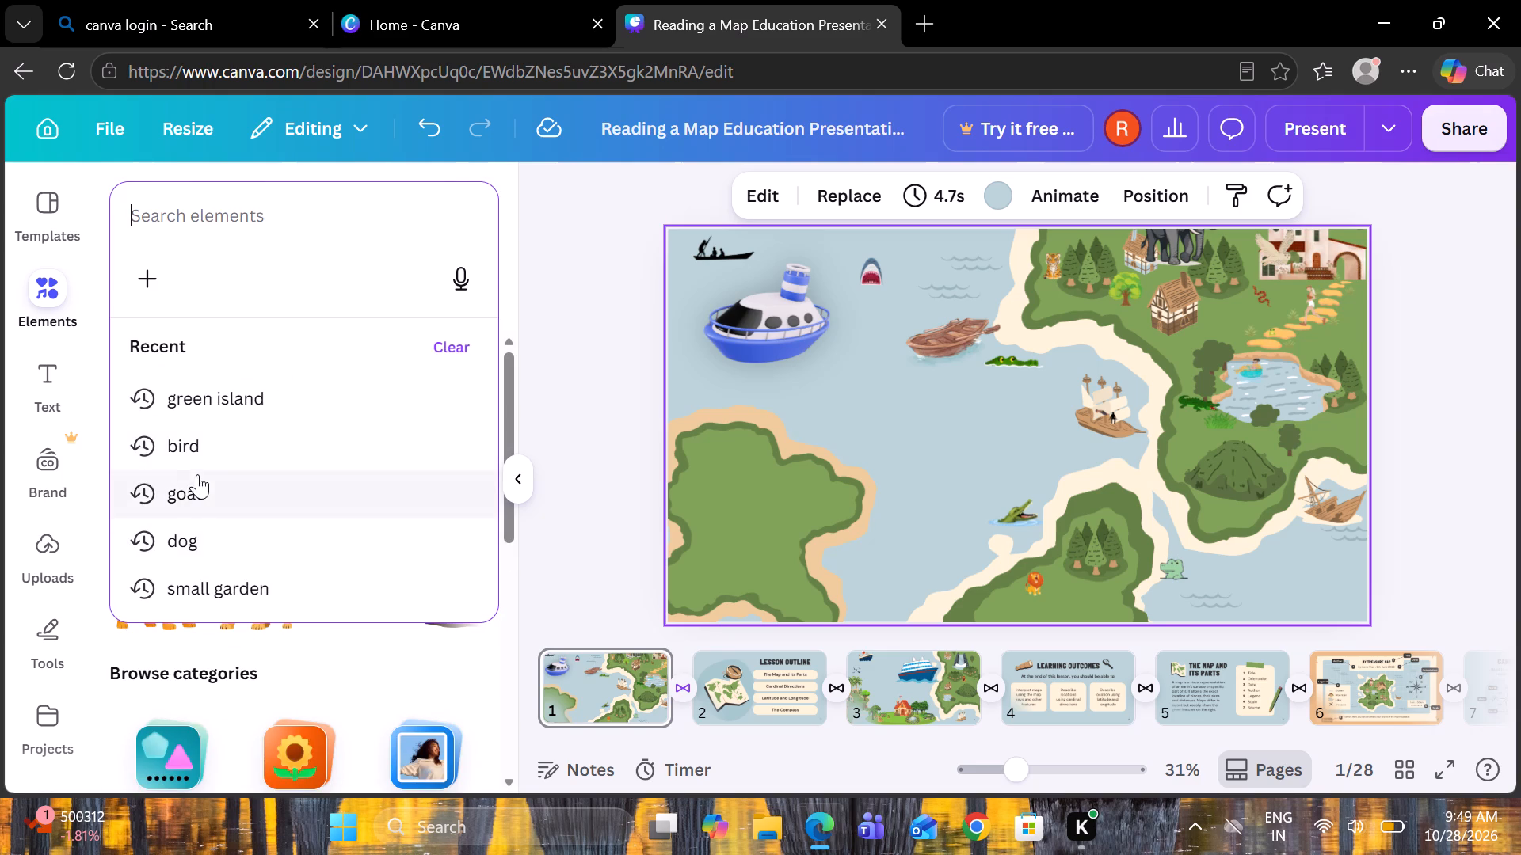
pyautogui.scroll(-2, 163, 549)
pyautogui.click(177, 204)
pyautogui.write('alm0')
pyautogui.press('ctrl+alt+F14')
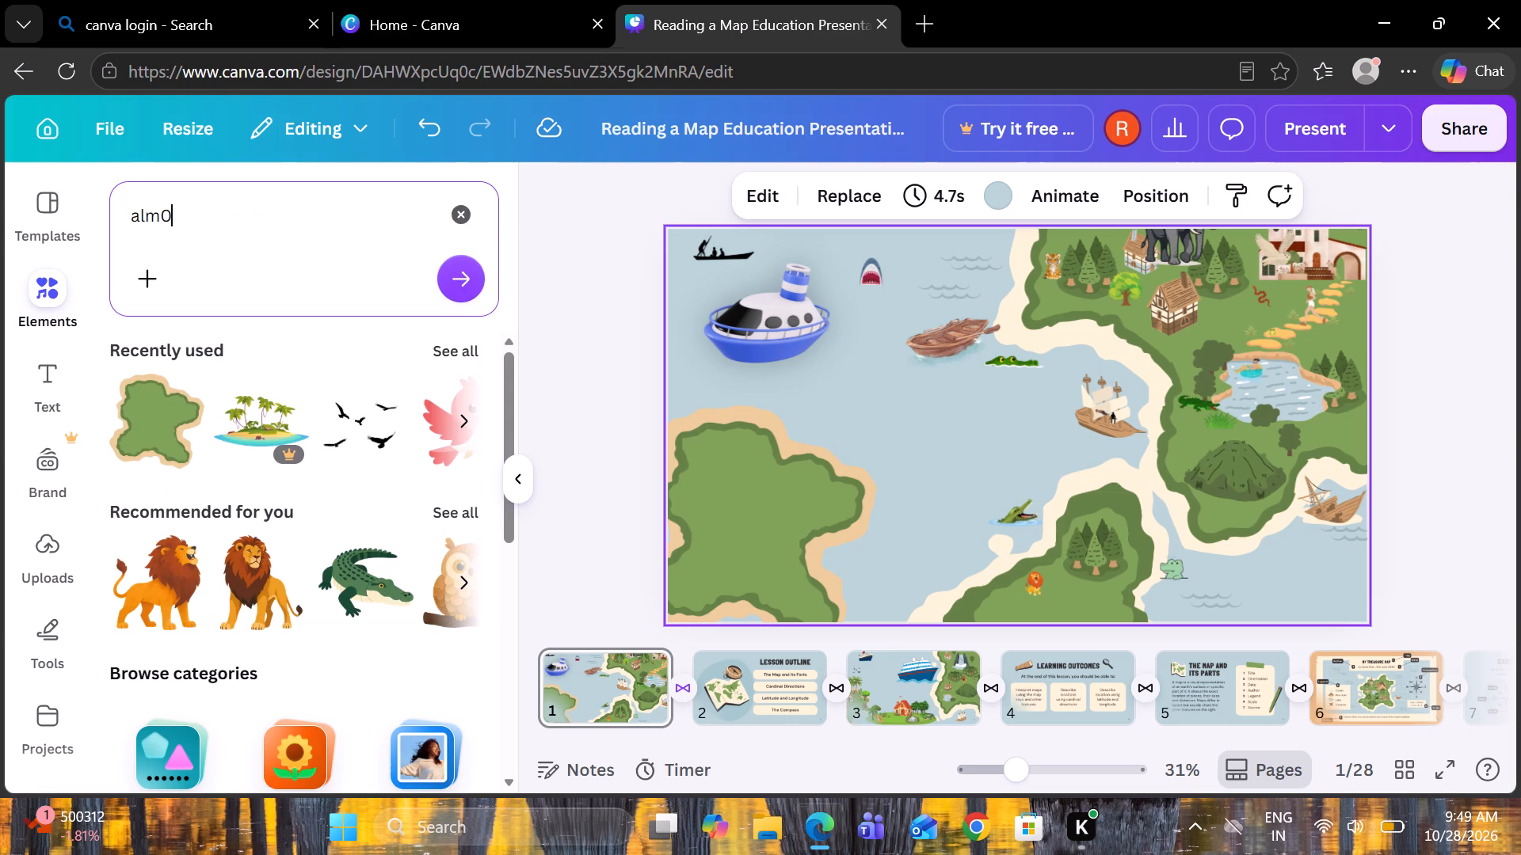
pyautogui.press('BackSpace')
pyautogui.press('o')
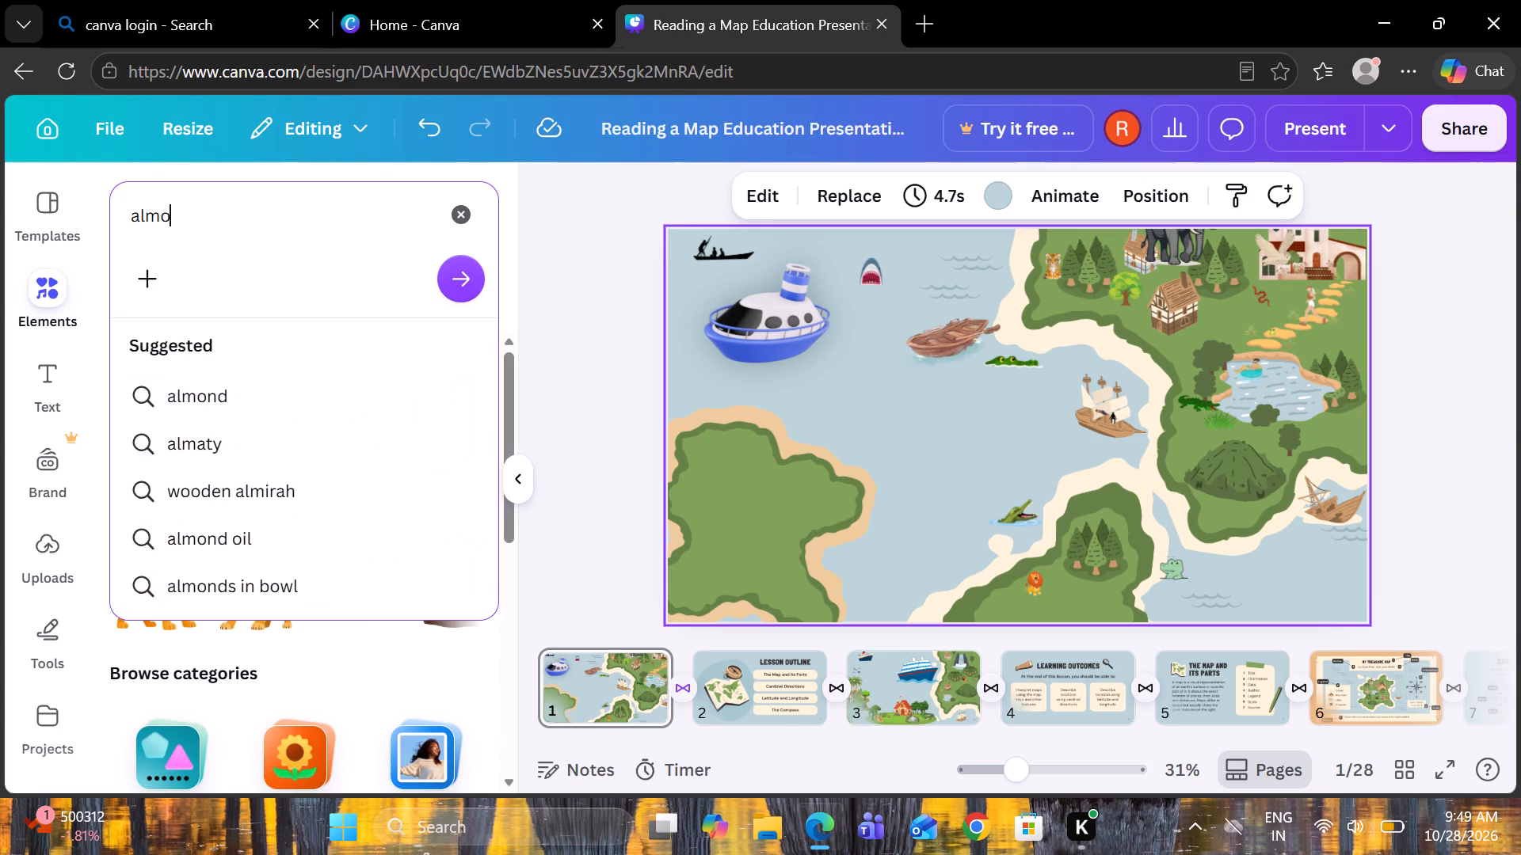
pyautogui.press('n')
pyautogui.write('d y')
pyautogui.press('BackSpace')
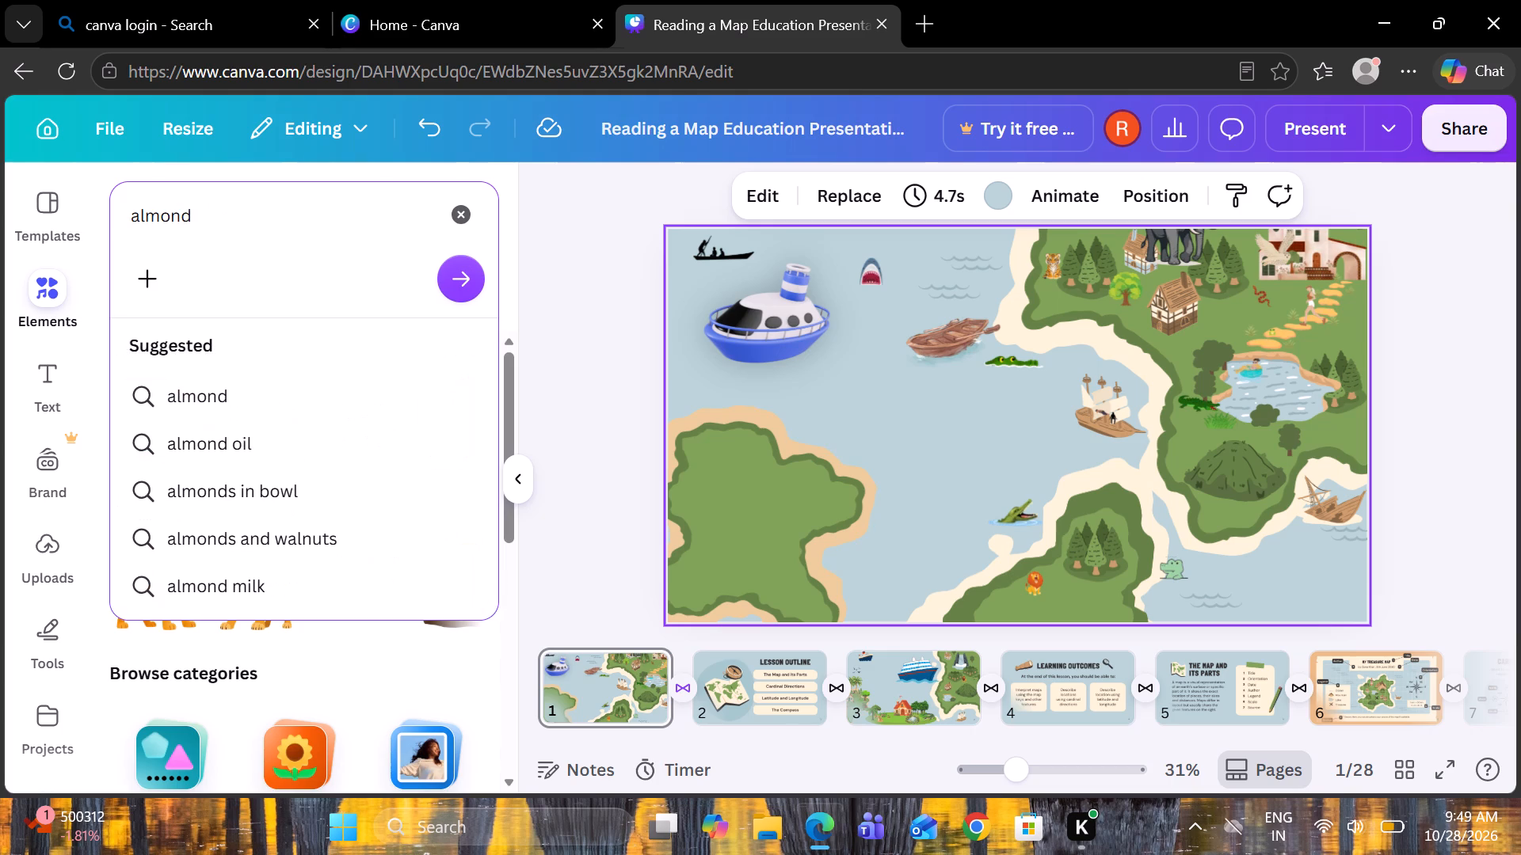
pyautogui.write('tree')
pyautogui.press('Return')
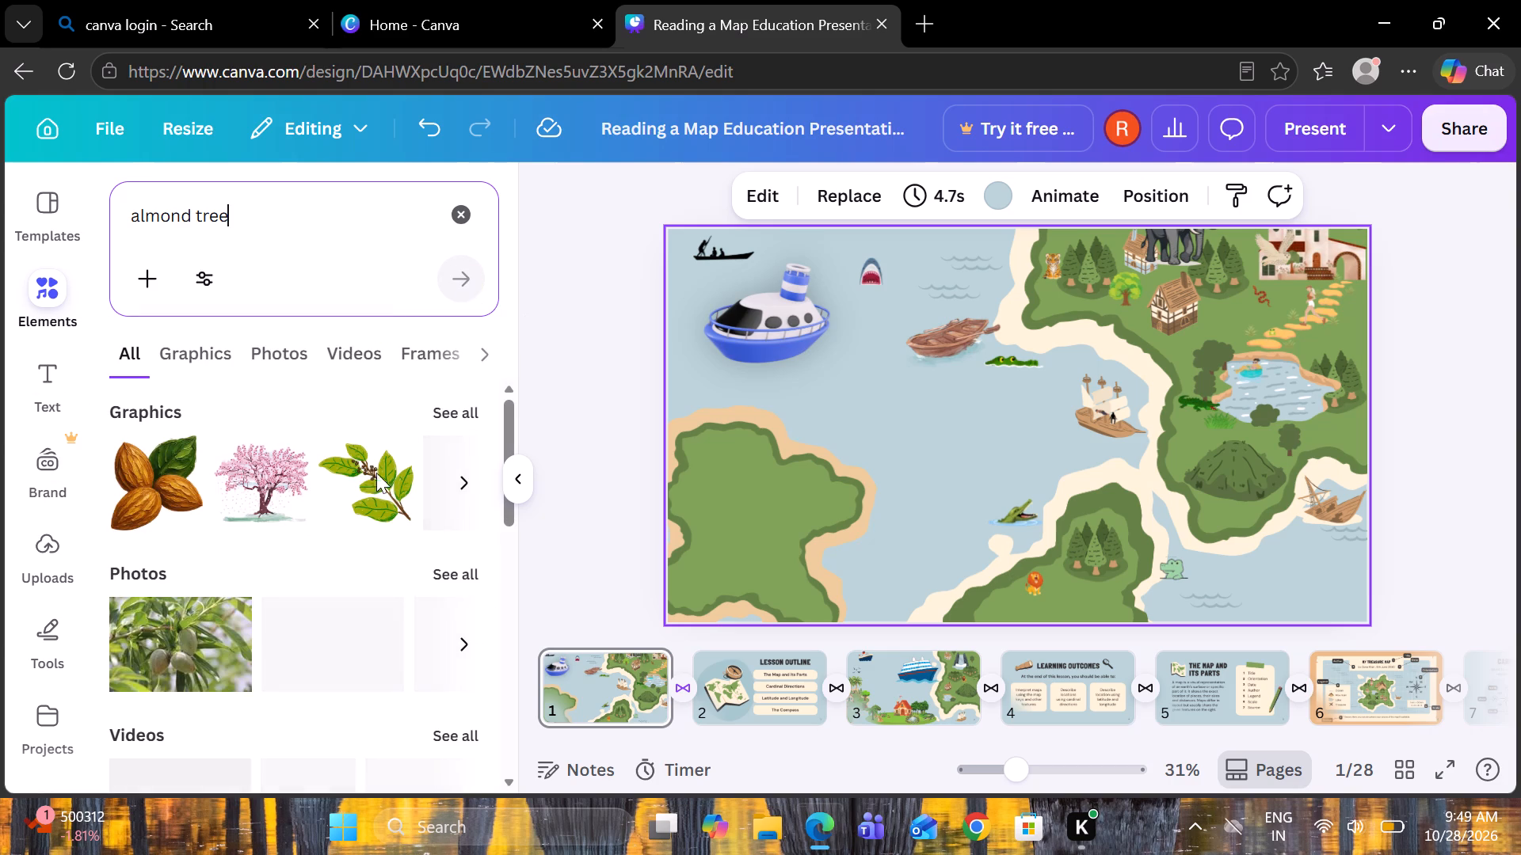
# Add the pink blossoming tree graphic to slide 1, shrunk to about two-thirds size, on the green island, partly beyond the slide's left edge.
pyautogui.click(268, 496)
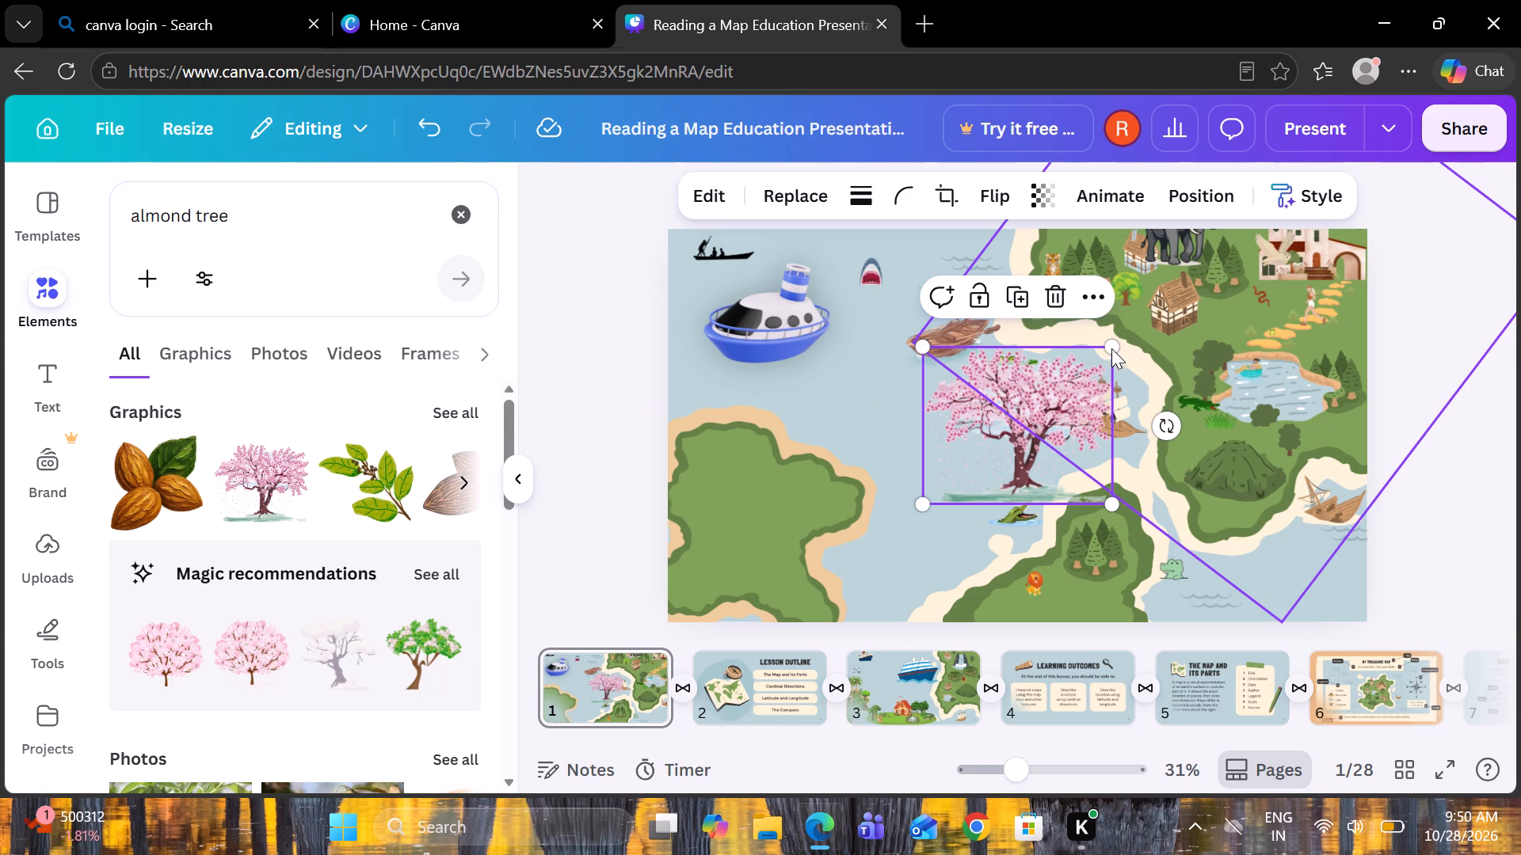
pyautogui.click(1054, 386)
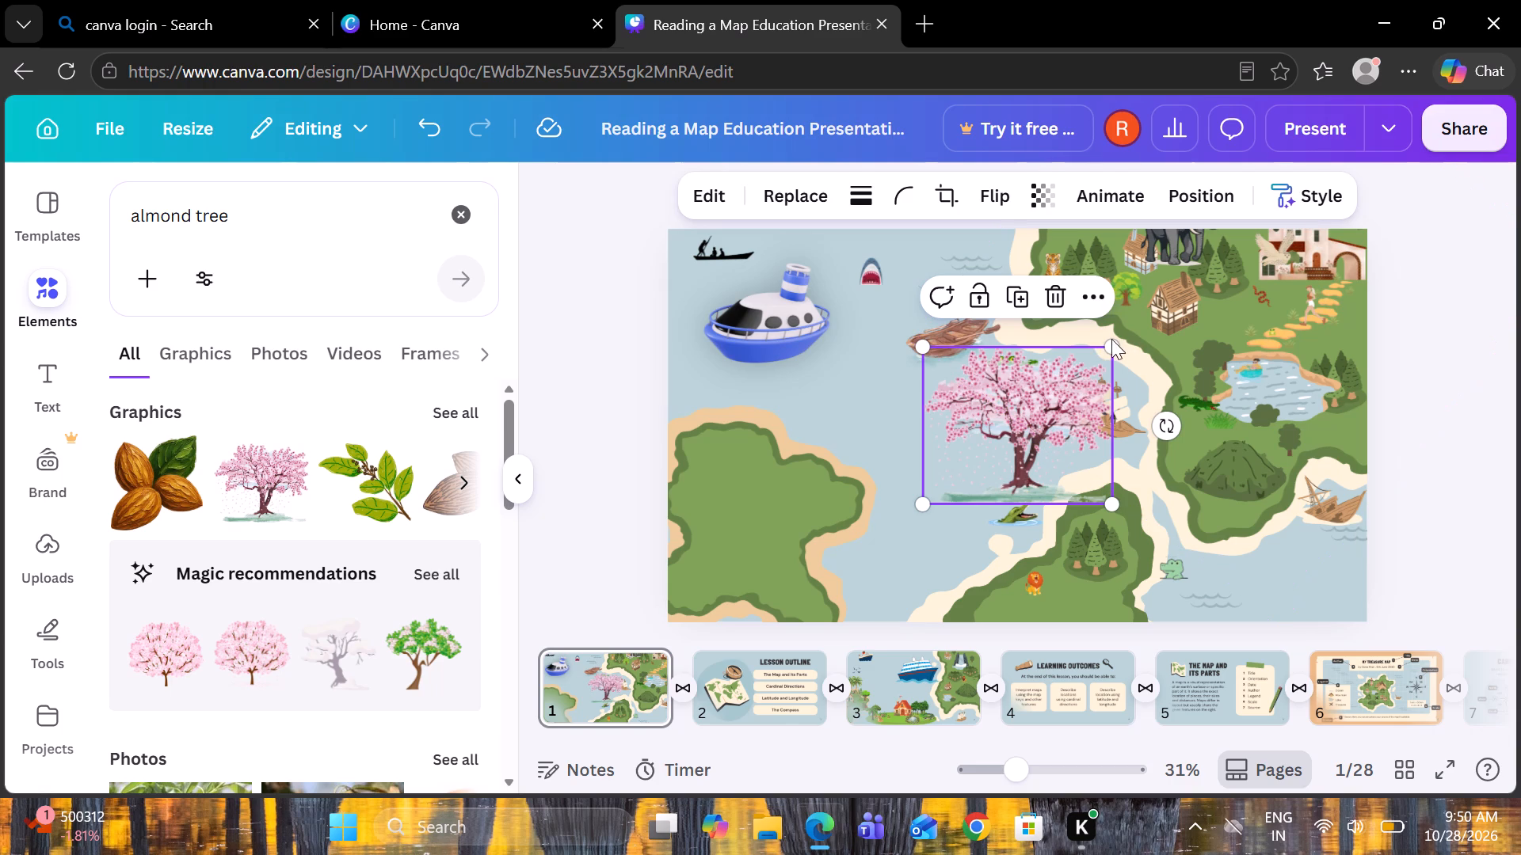
pyautogui.click(1039, 418)
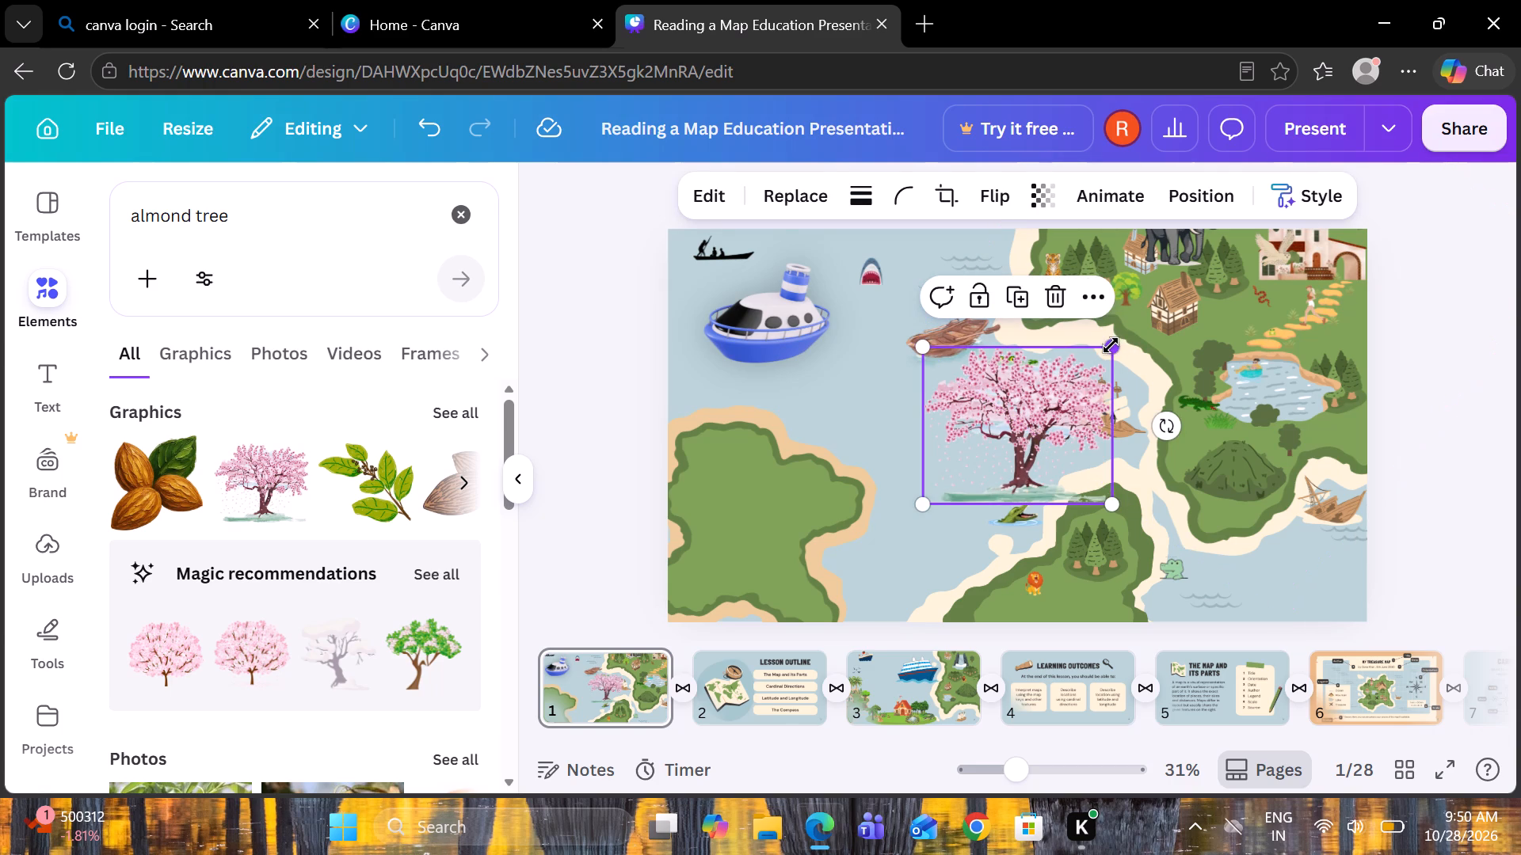
pyautogui.moveTo(1111, 345); pyautogui.dragTo(1047, 393)
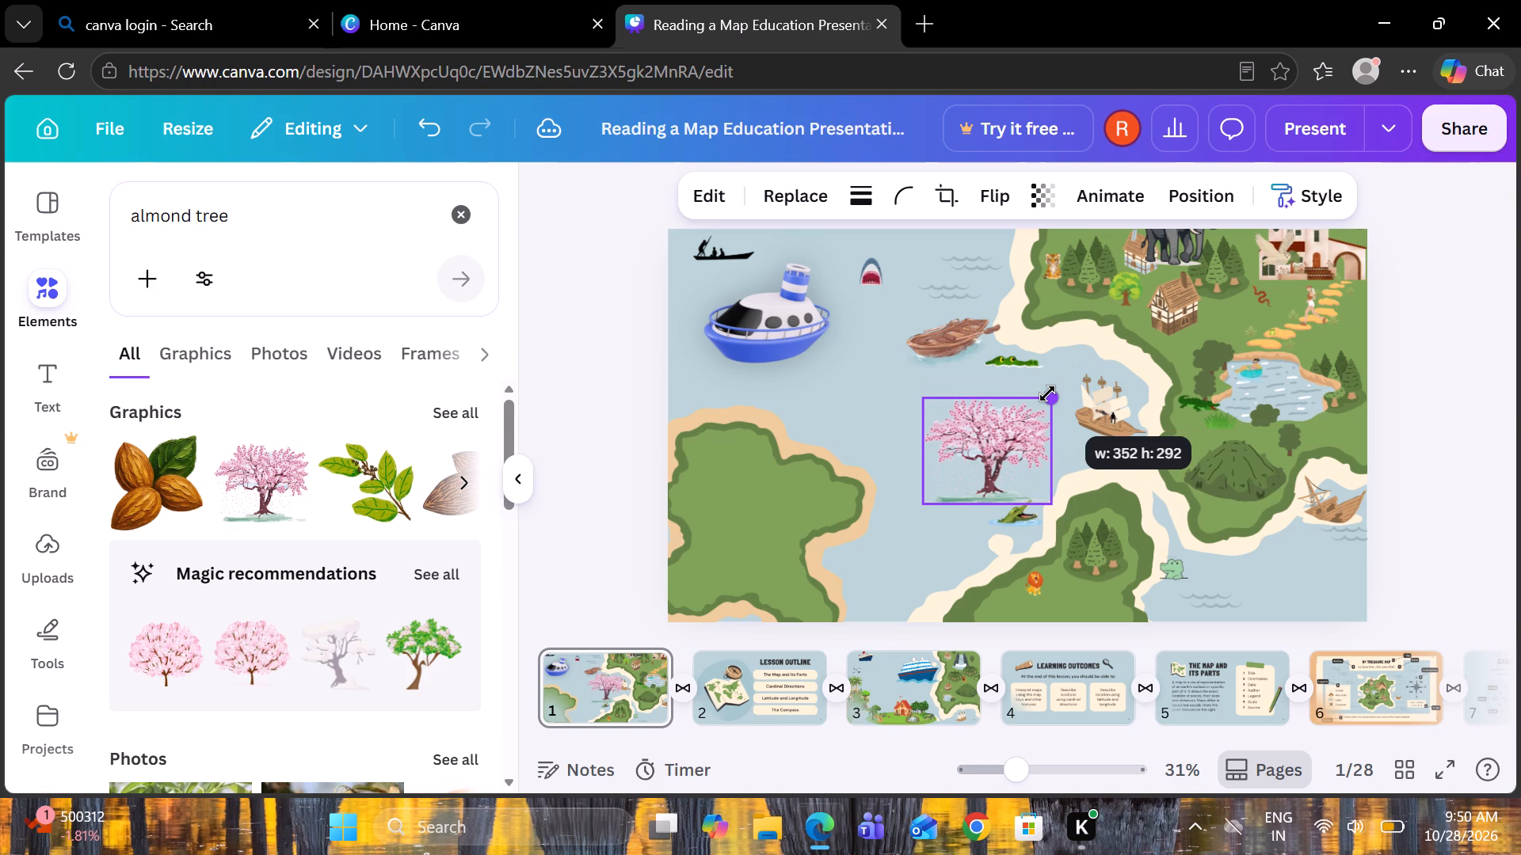
pyautogui.moveTo(1047, 393); pyautogui.dragTo(1044, 393)
pyautogui.moveTo(999, 439); pyautogui.dragTo(719, 534)
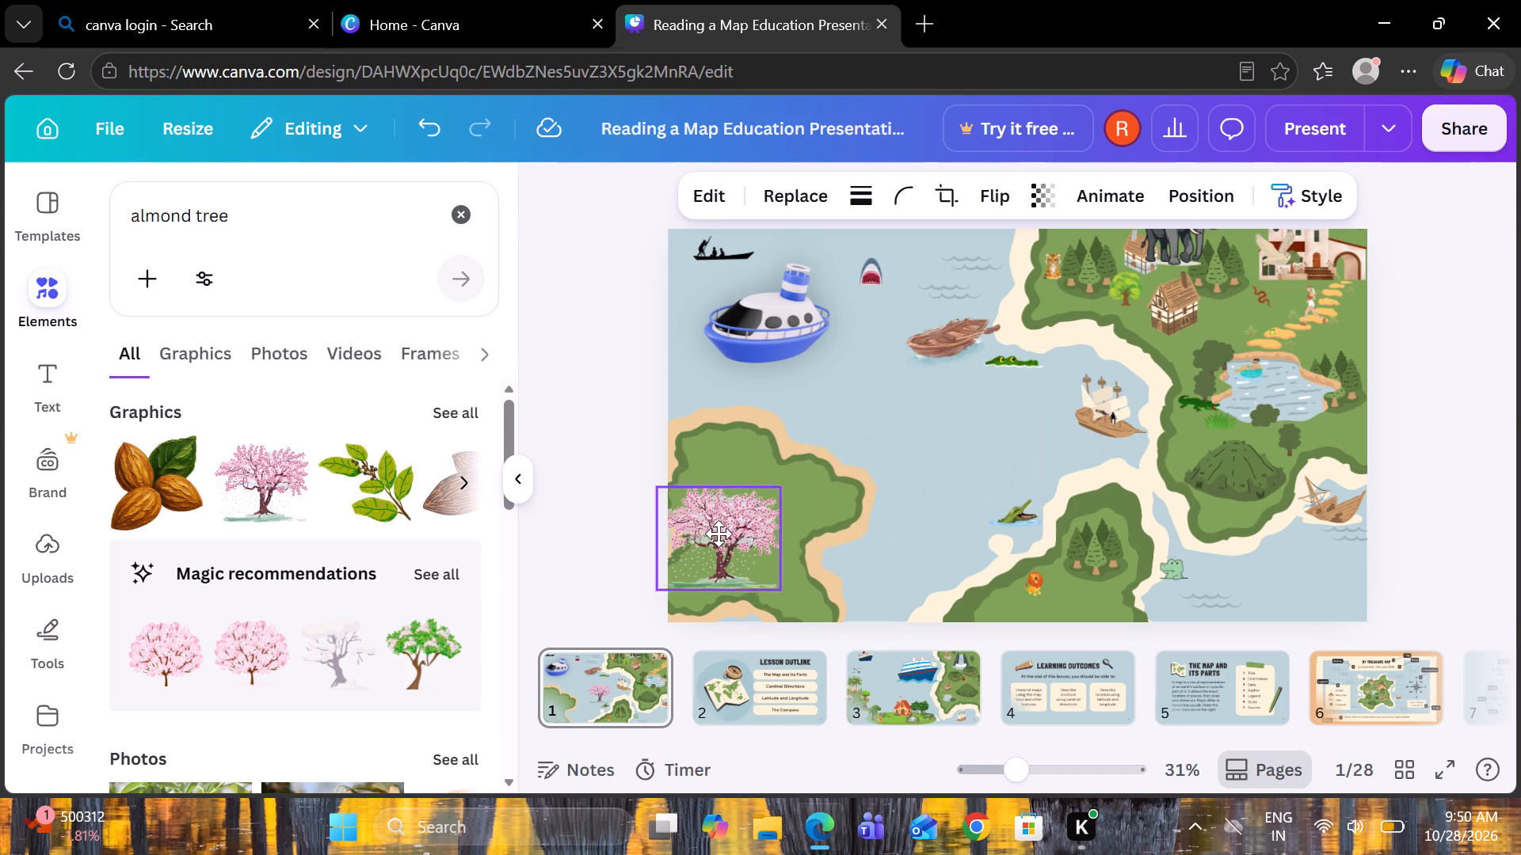
pyautogui.moveTo(719, 534); pyautogui.dragTo(707, 534)
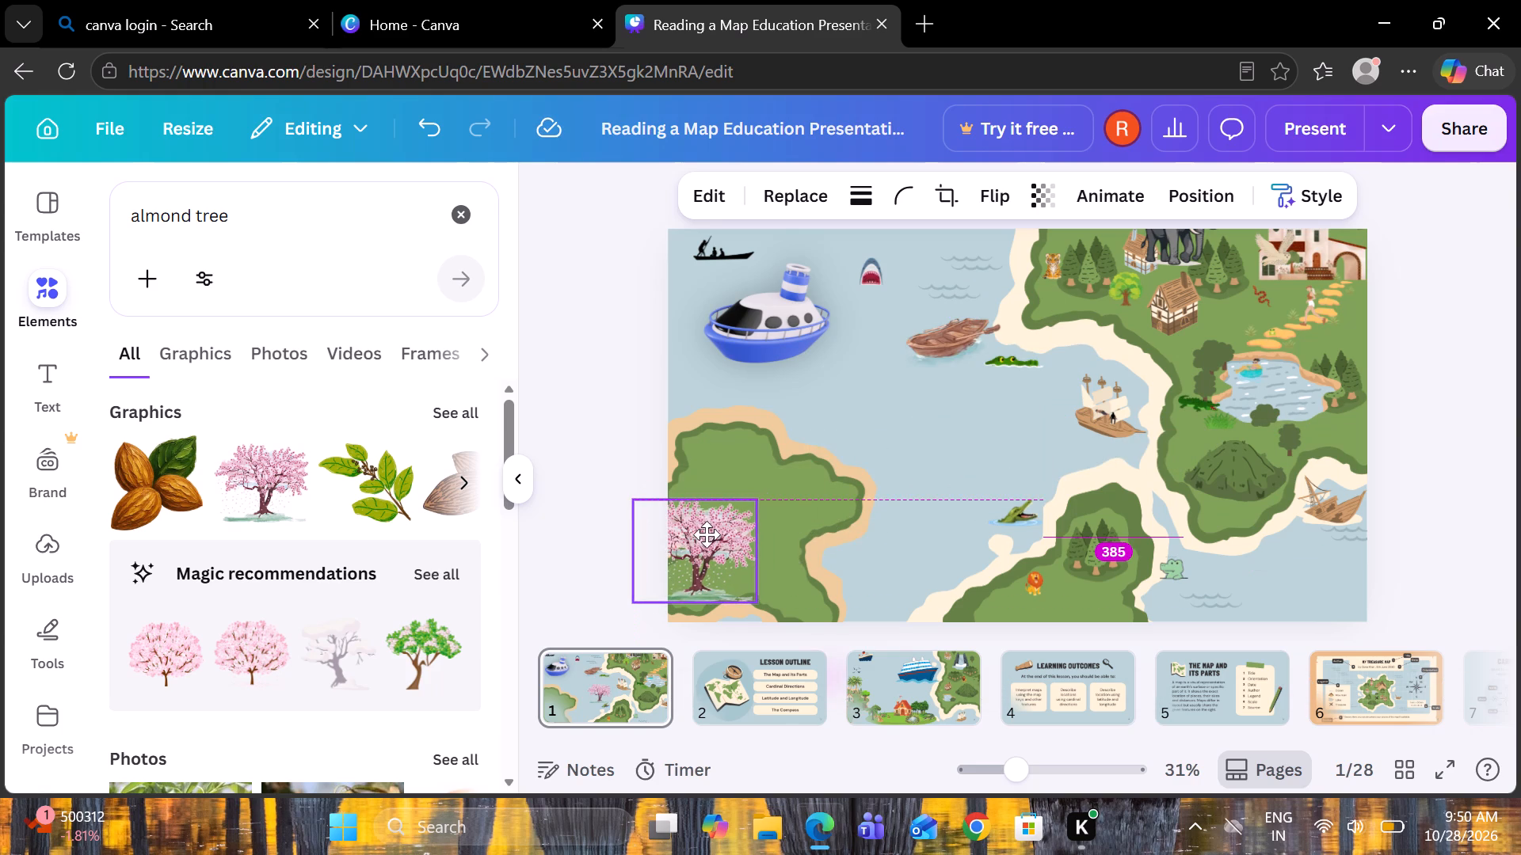
pyautogui.moveTo(707, 534); pyautogui.dragTo(688, 526)
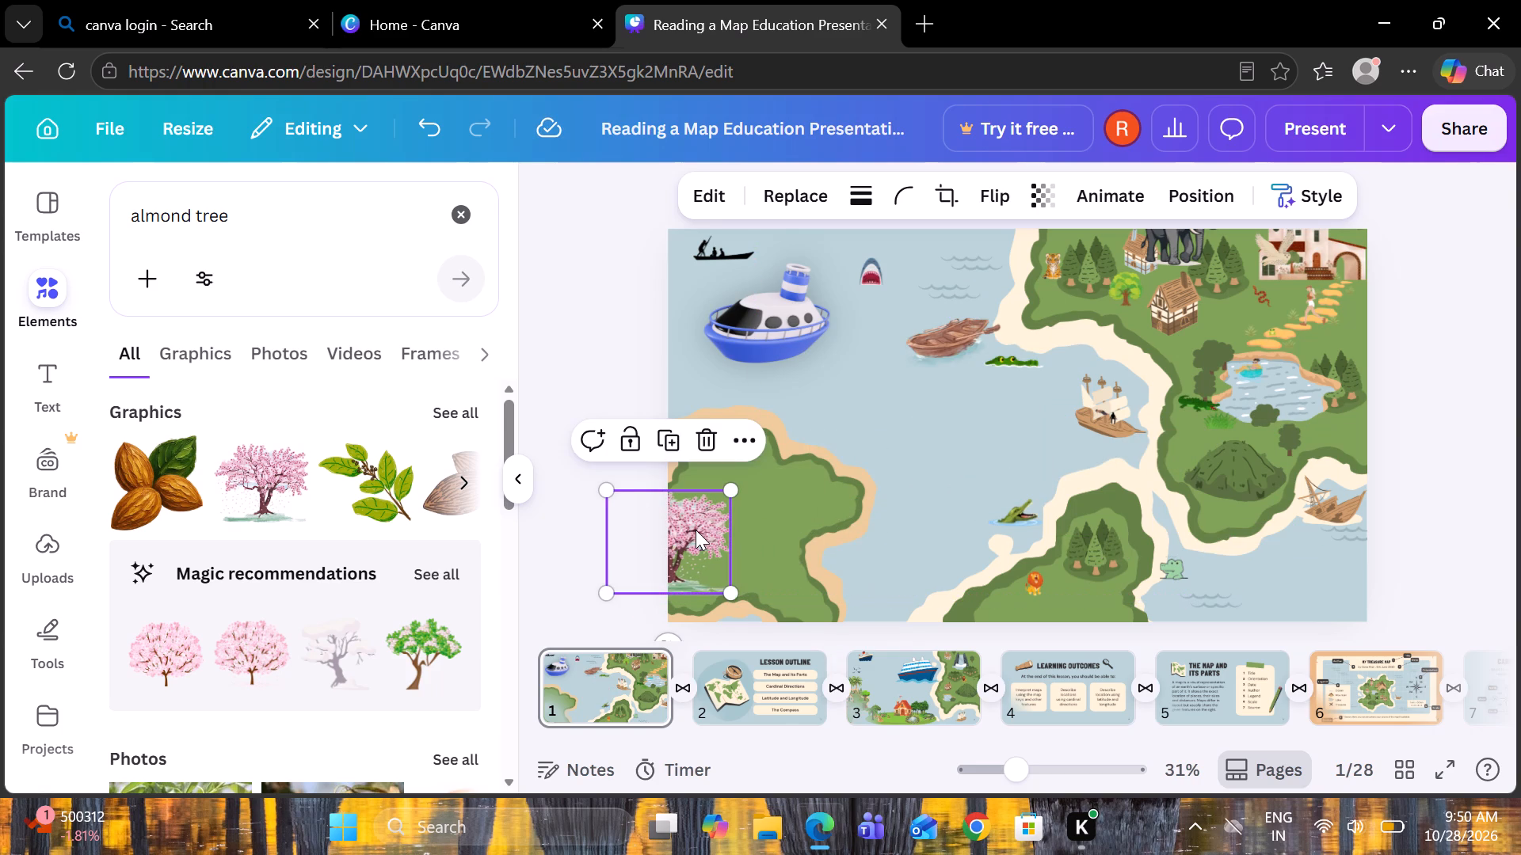
pyautogui.click(928, 443)
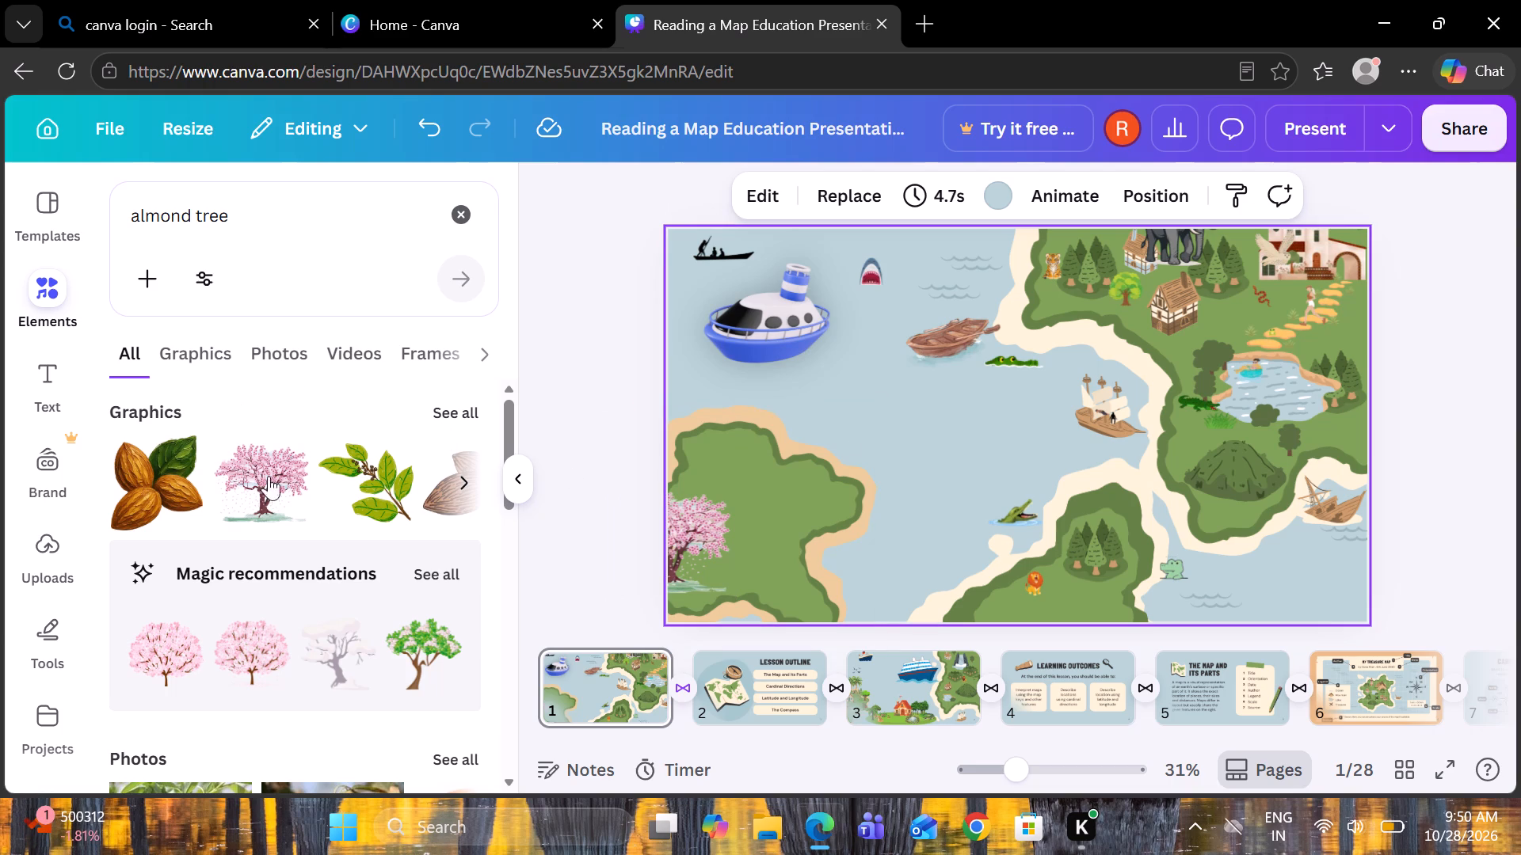
# Look through more almond tree graphics, and search the elements library for mango tree instead.
pyautogui.hscroll(-4, 366, 484)
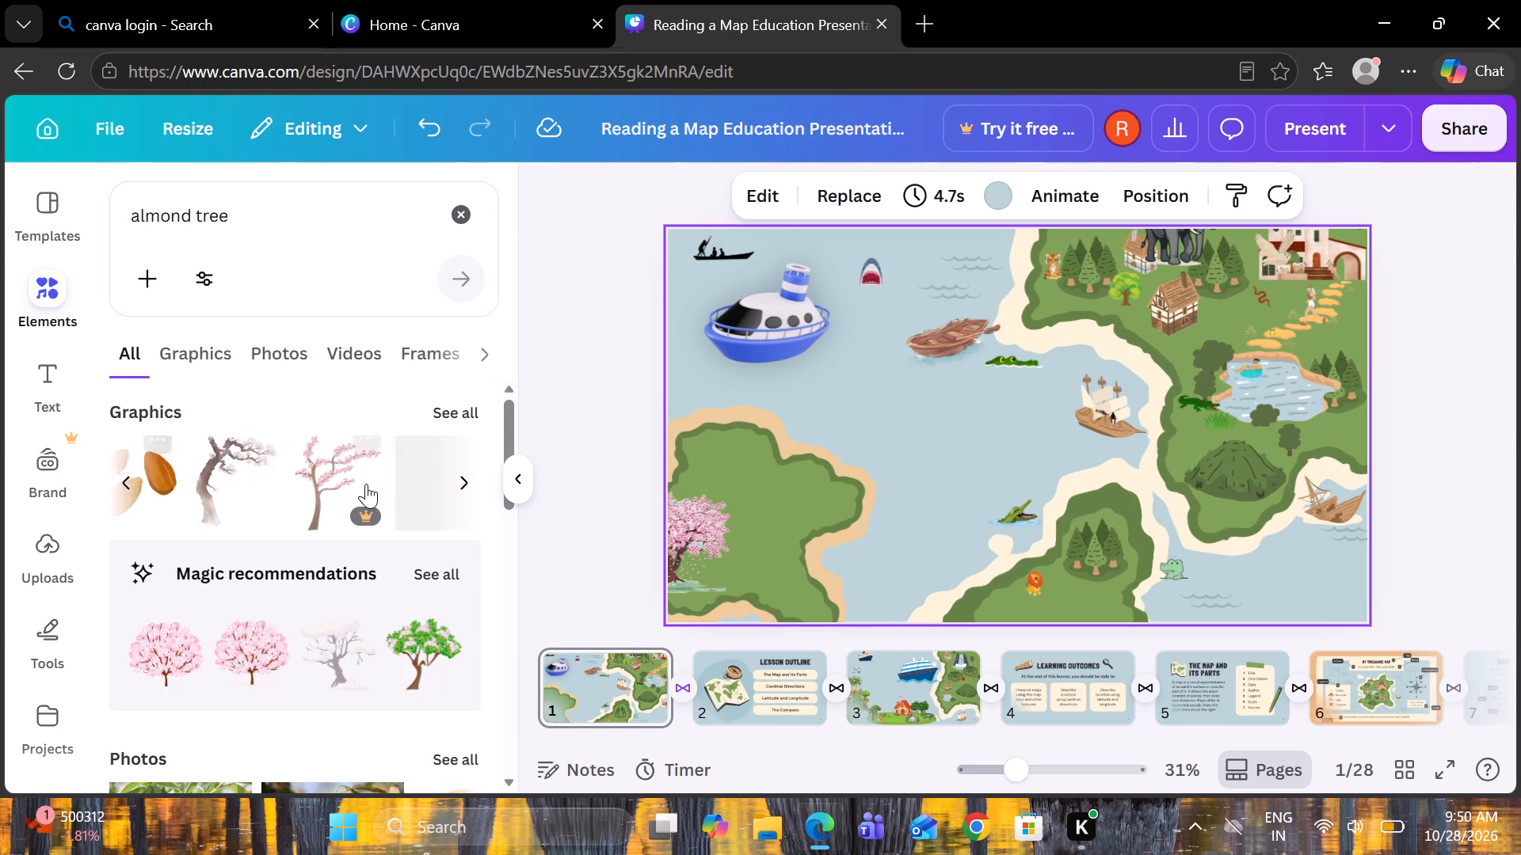
pyautogui.hscroll(-2, 366, 484)
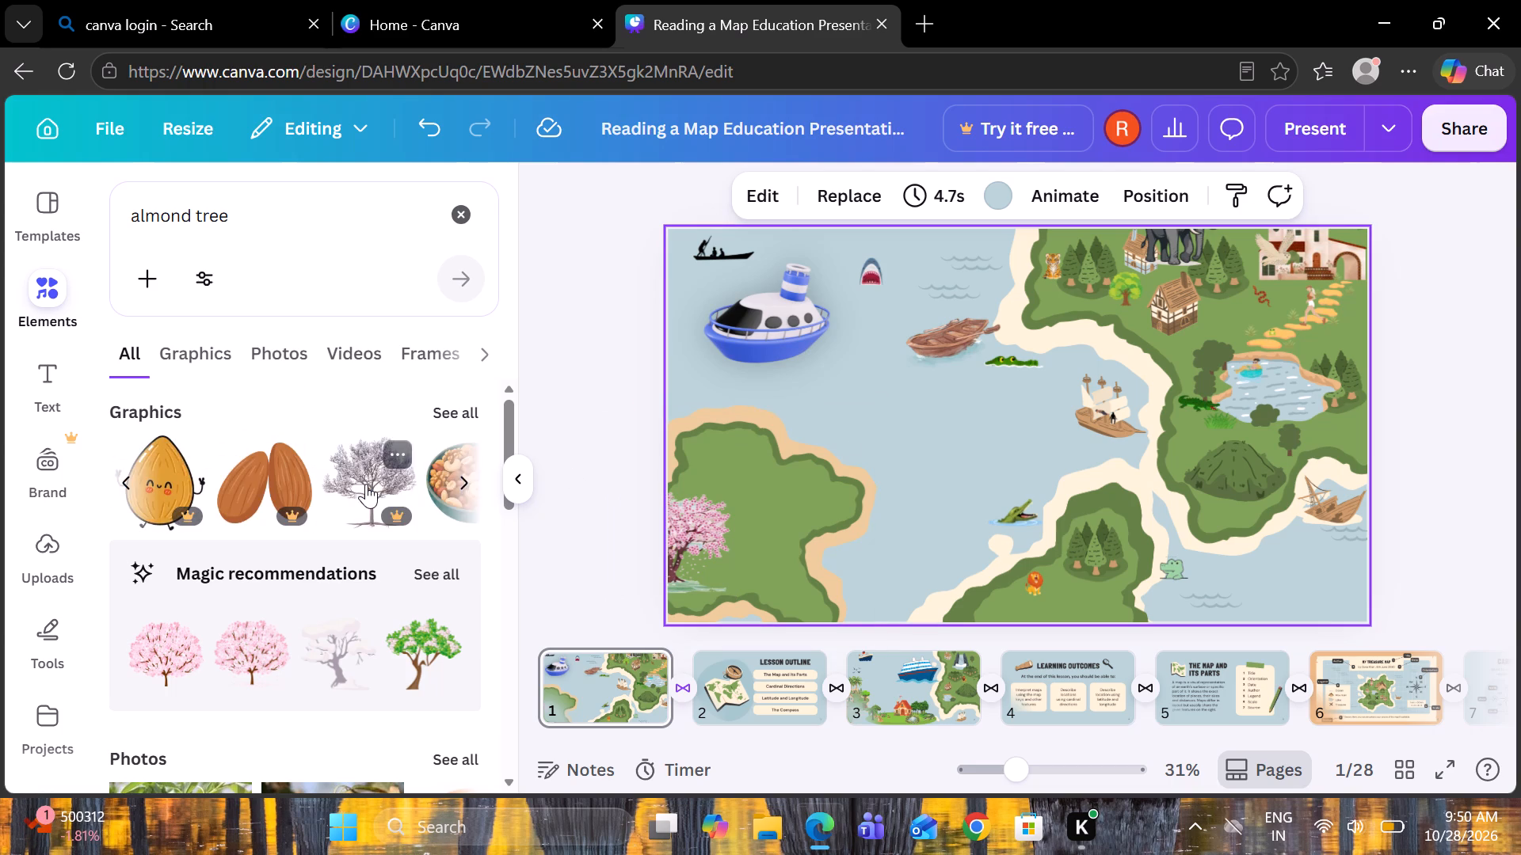
pyautogui.hscroll(4, 366, 484)
pyautogui.click(244, 206)
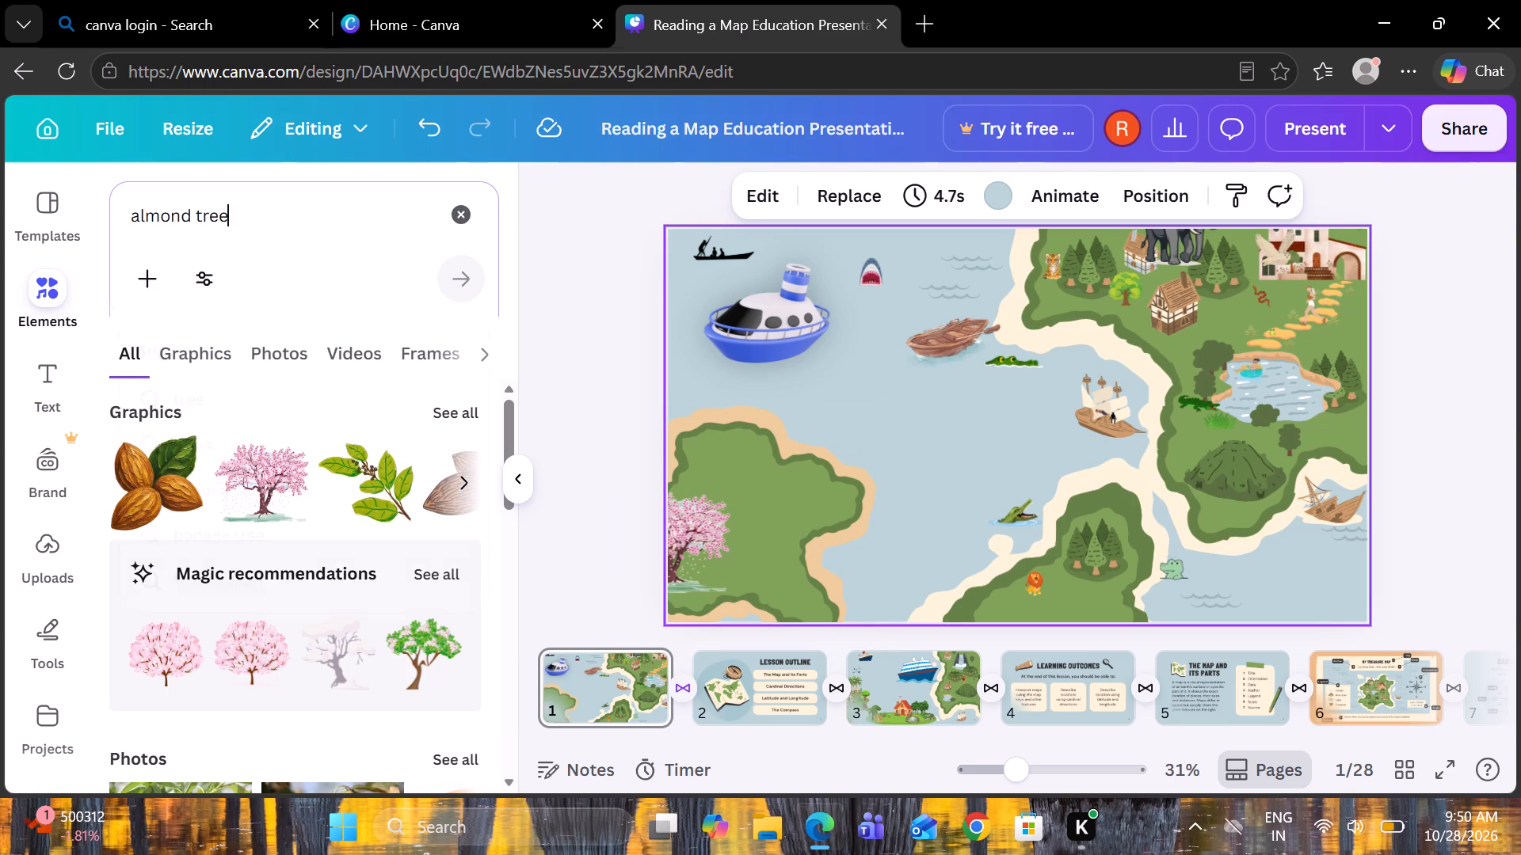
pyautogui.press('BackSpace')
pyautogui.press('BackSpace')
pyautogui.press('BackSpace')
pyautogui.press('BackSpace')
pyautogui.press('BackSpace')
pyautogui.press('BackSpace')
pyautogui.press('BackSpace')
pyautogui.press('BackSpace')
pyautogui.press('BackSpace')
pyautogui.press('BackSpace')
pyautogui.press('BackSpace')
pyautogui.press('BackSpace')
pyautogui.press('BackSpace')
pyautogui.press('BackSpace')
pyautogui.press('BackSpace')
pyautogui.press('BackSpace')
pyautogui.press('BackSpace')
pyautogui.press('BackSpace')
pyautogui.press('BackSpace')
pyautogui.press('BackSpace')
pyautogui.press('BackSpace')
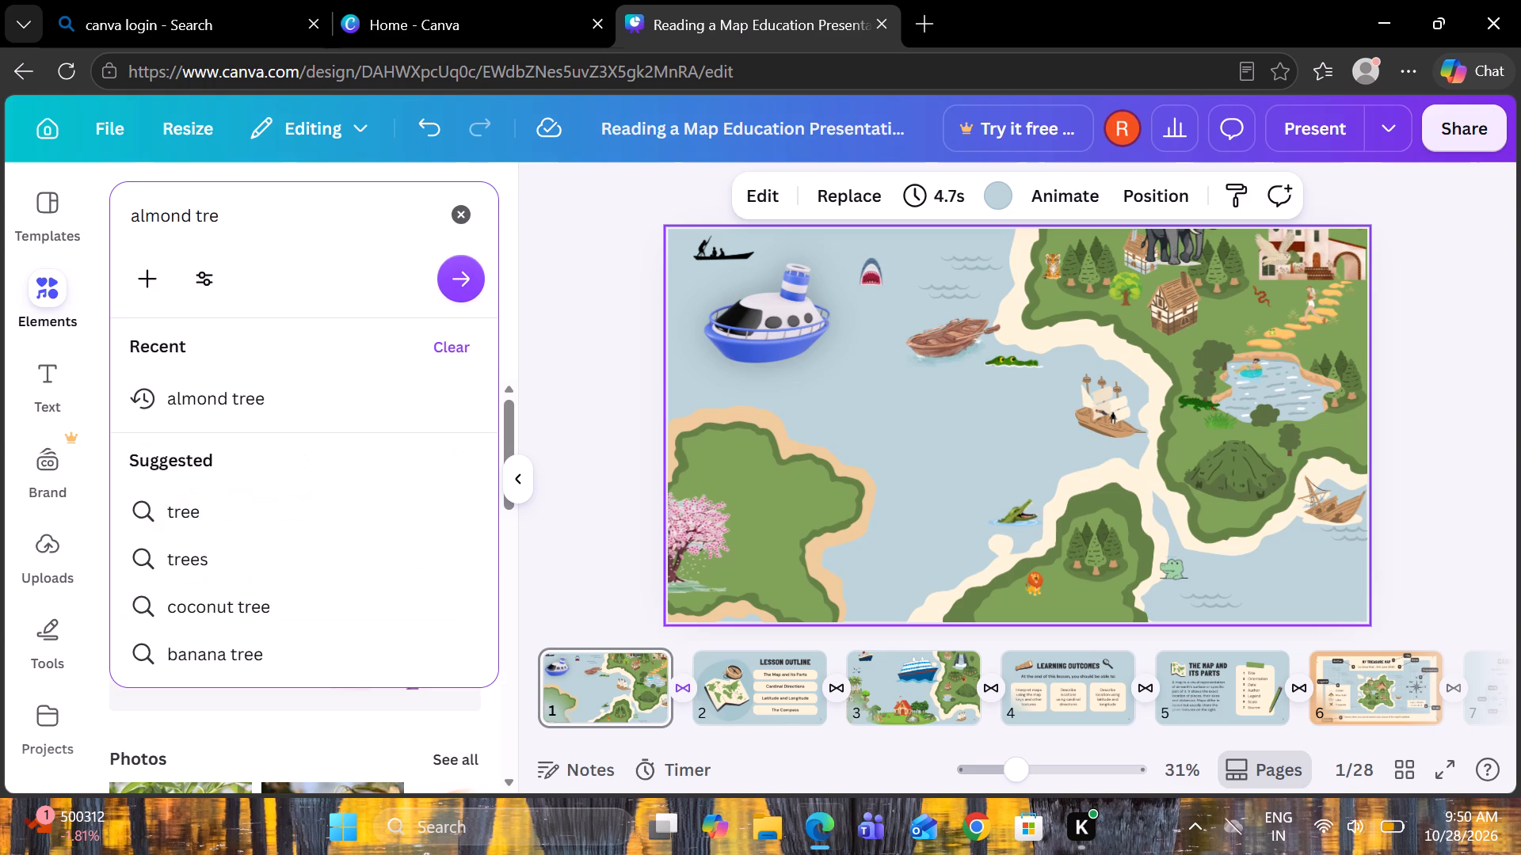
pyautogui.press('BackSpace')
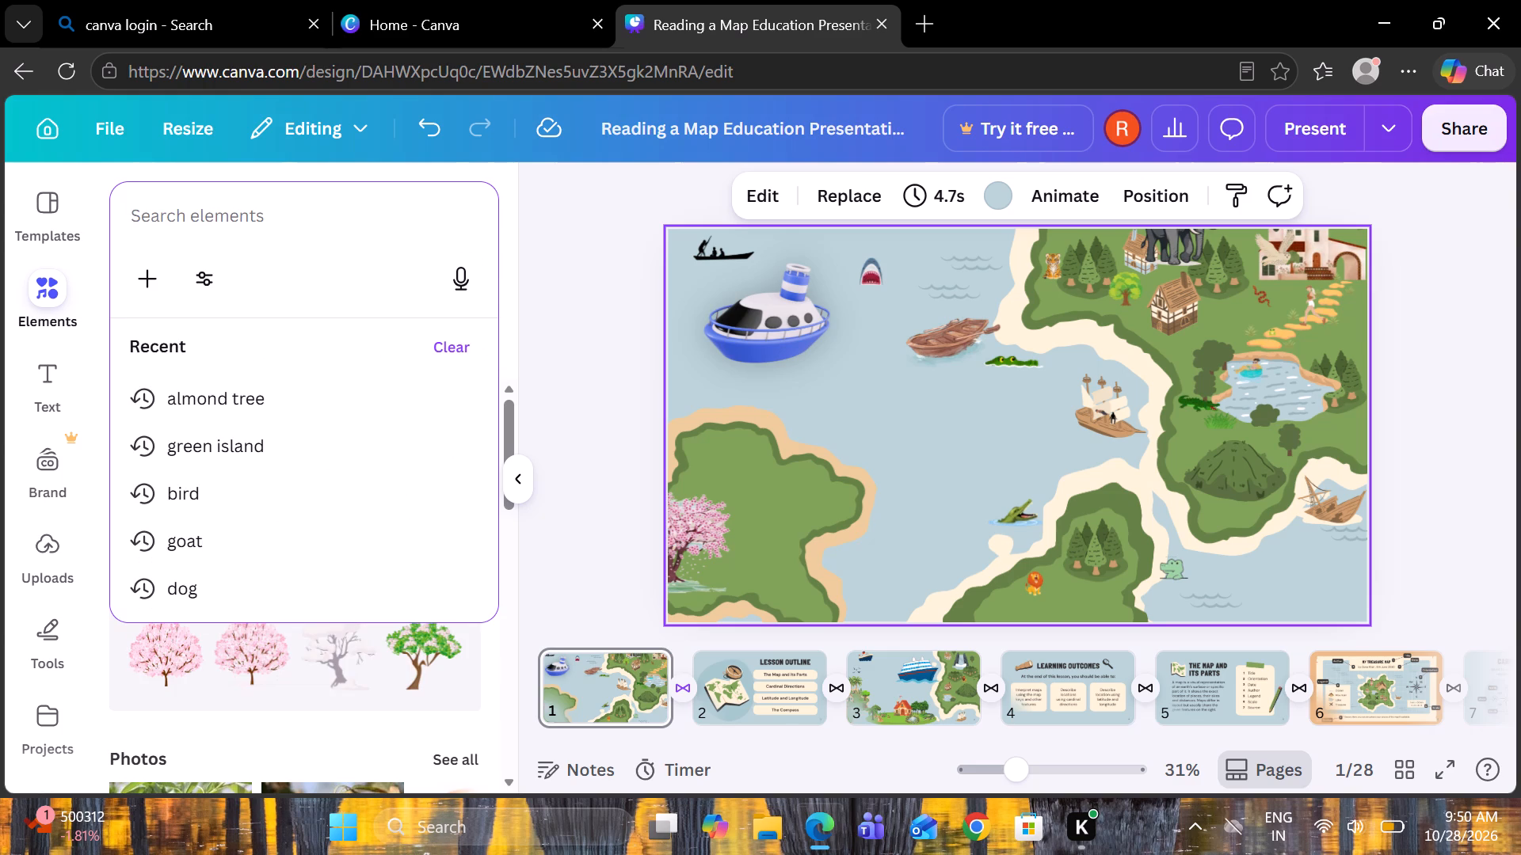
pyautogui.write('mango')
pyautogui.press('space')
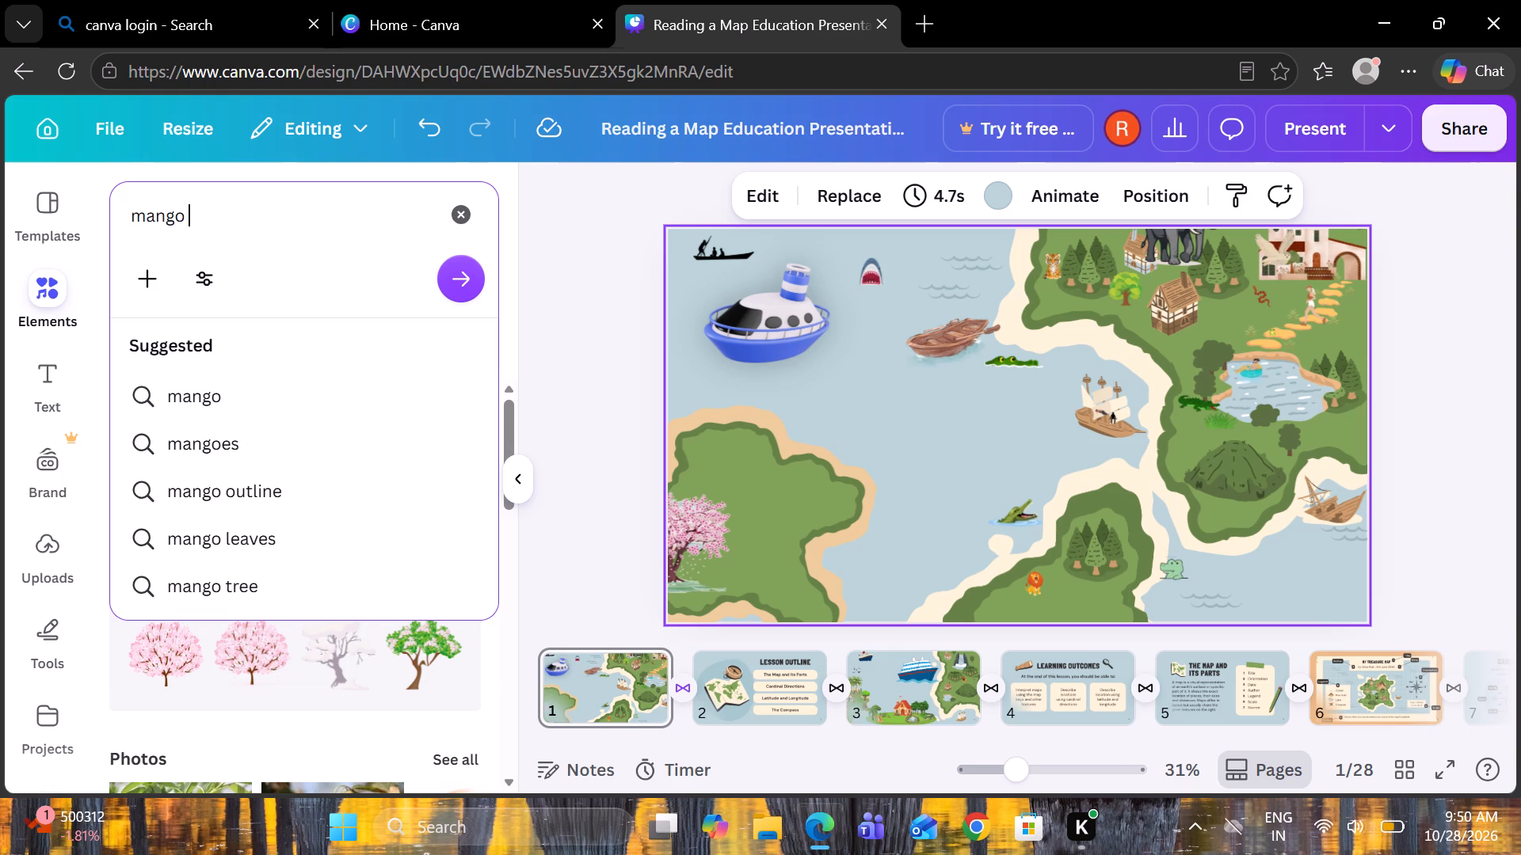
pyautogui.write('tree')
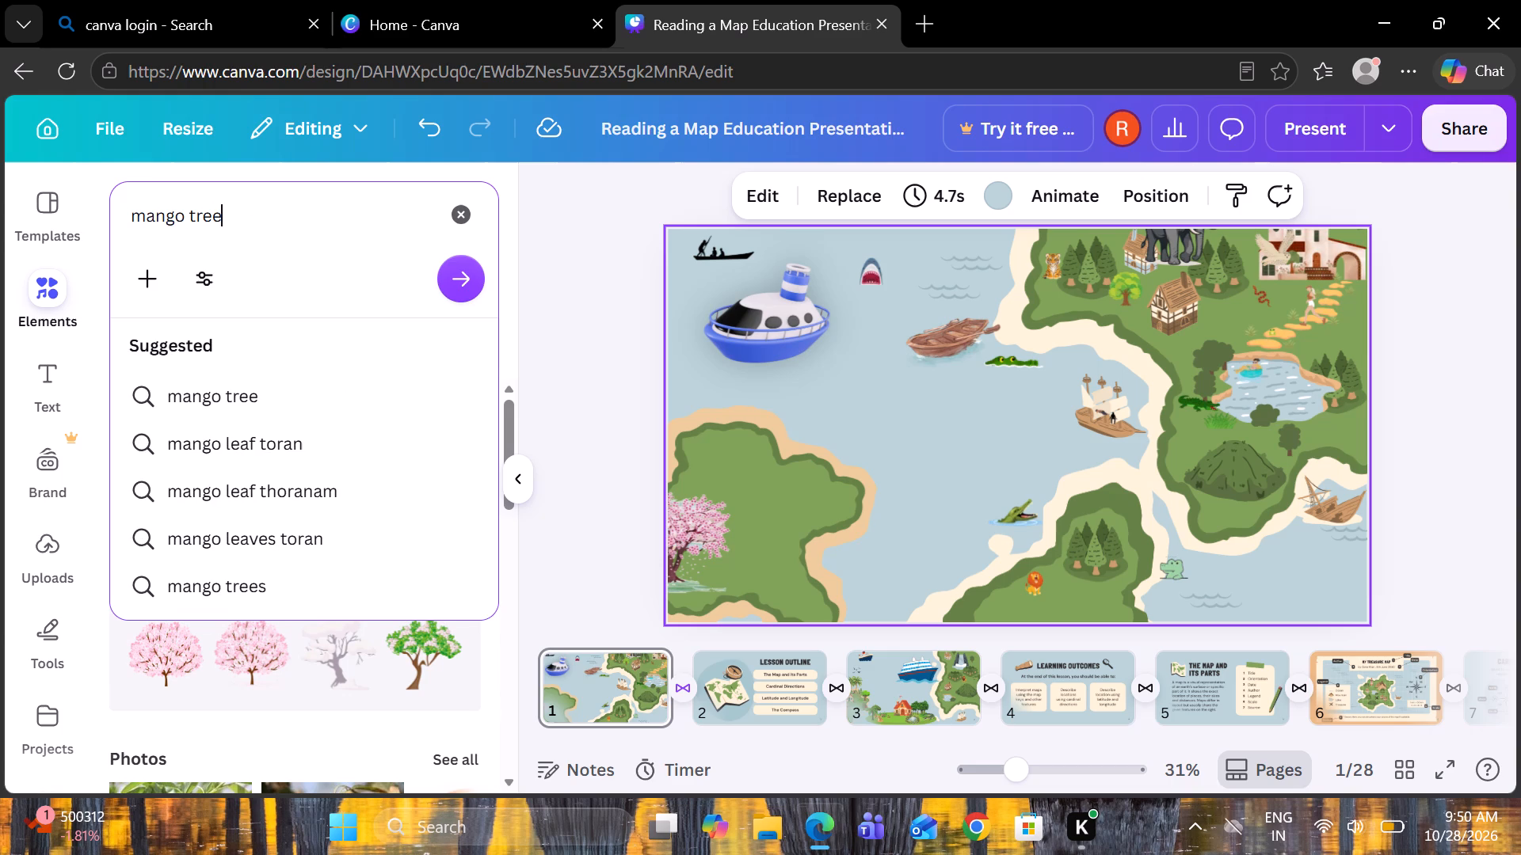
pyautogui.press('Return')
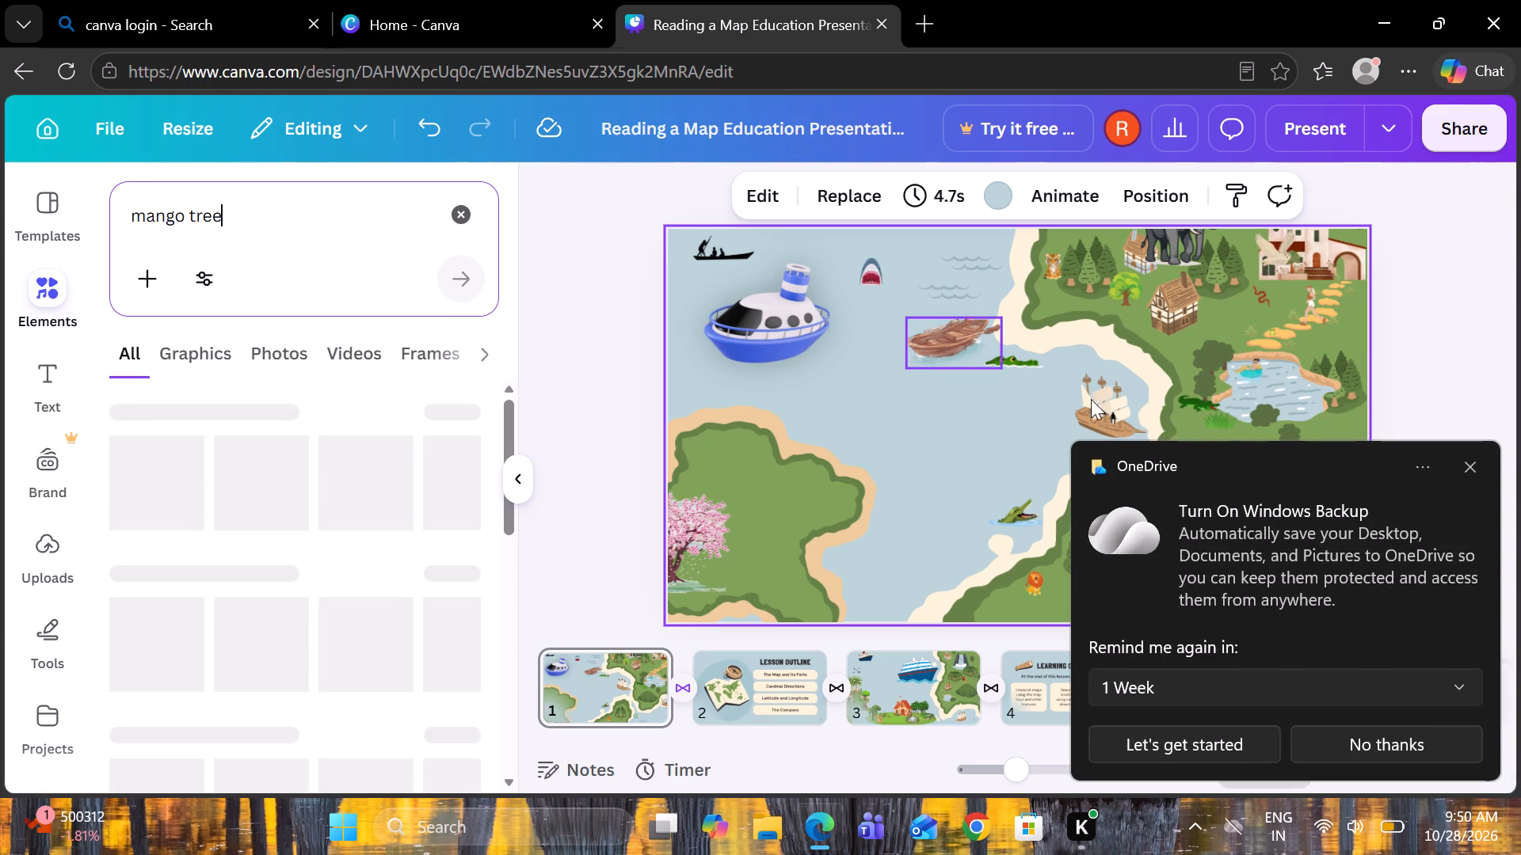
pyautogui.click(1472, 466)
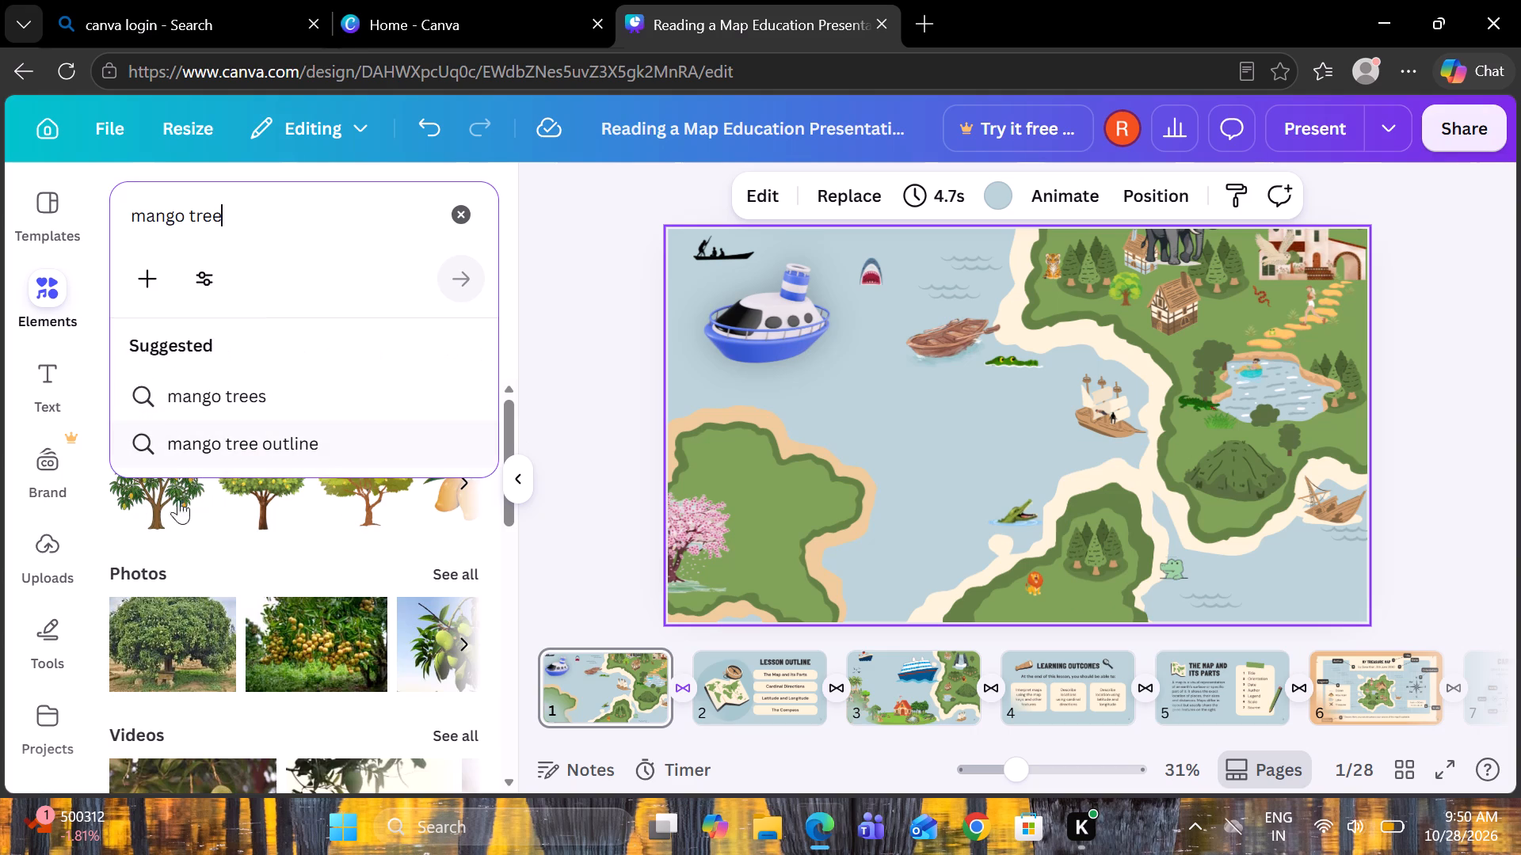
# Add the first mango tree graphic to slide 1, shrunk to under half size, on the island's upper-left shore above the pink tree.
pyautogui.click(149, 504)
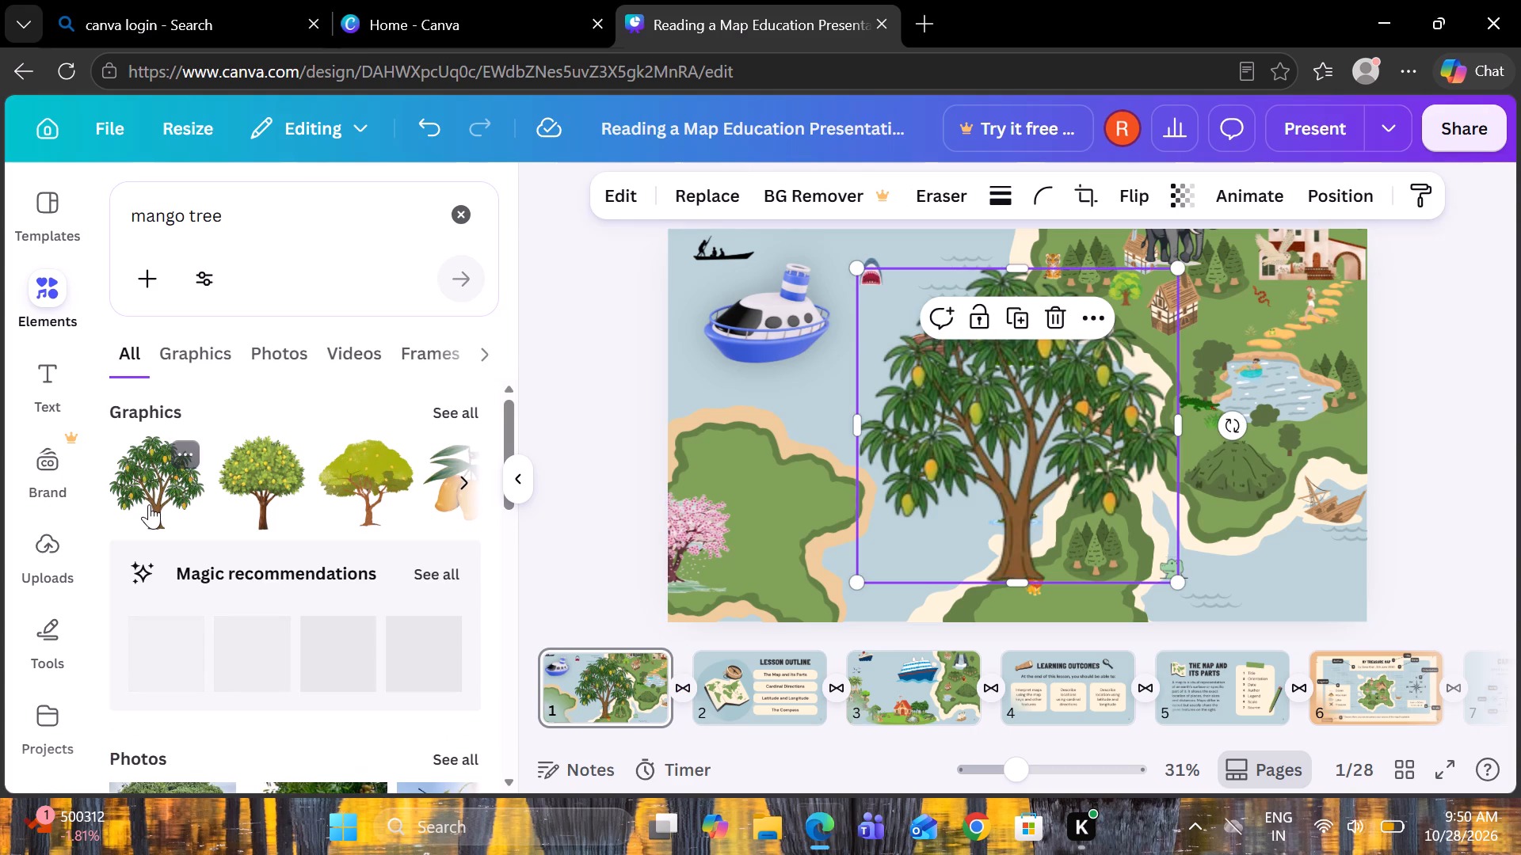
pyautogui.click(1019, 388)
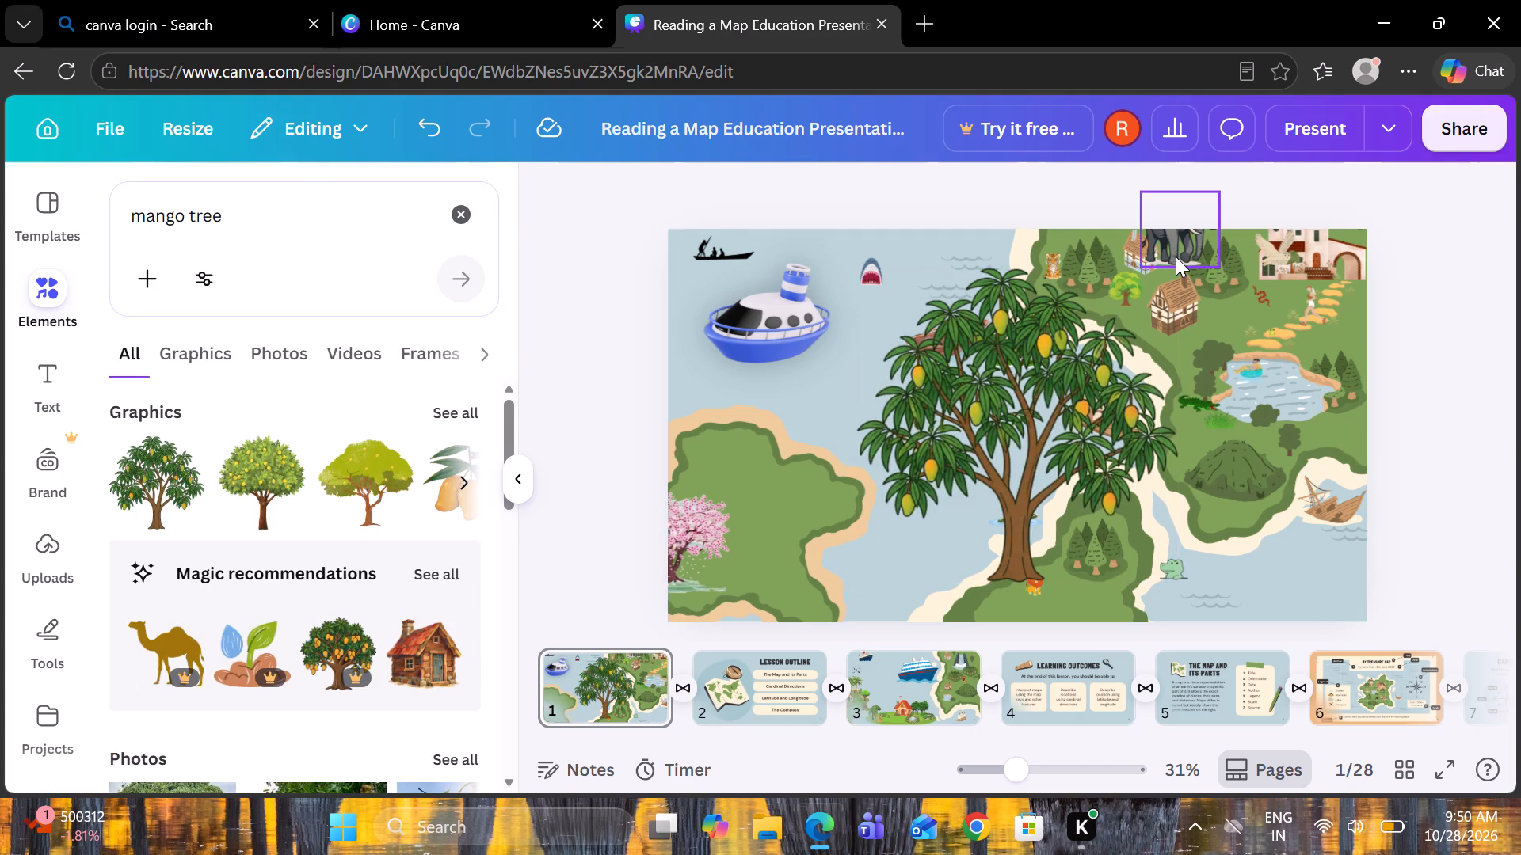
pyautogui.click(1085, 321)
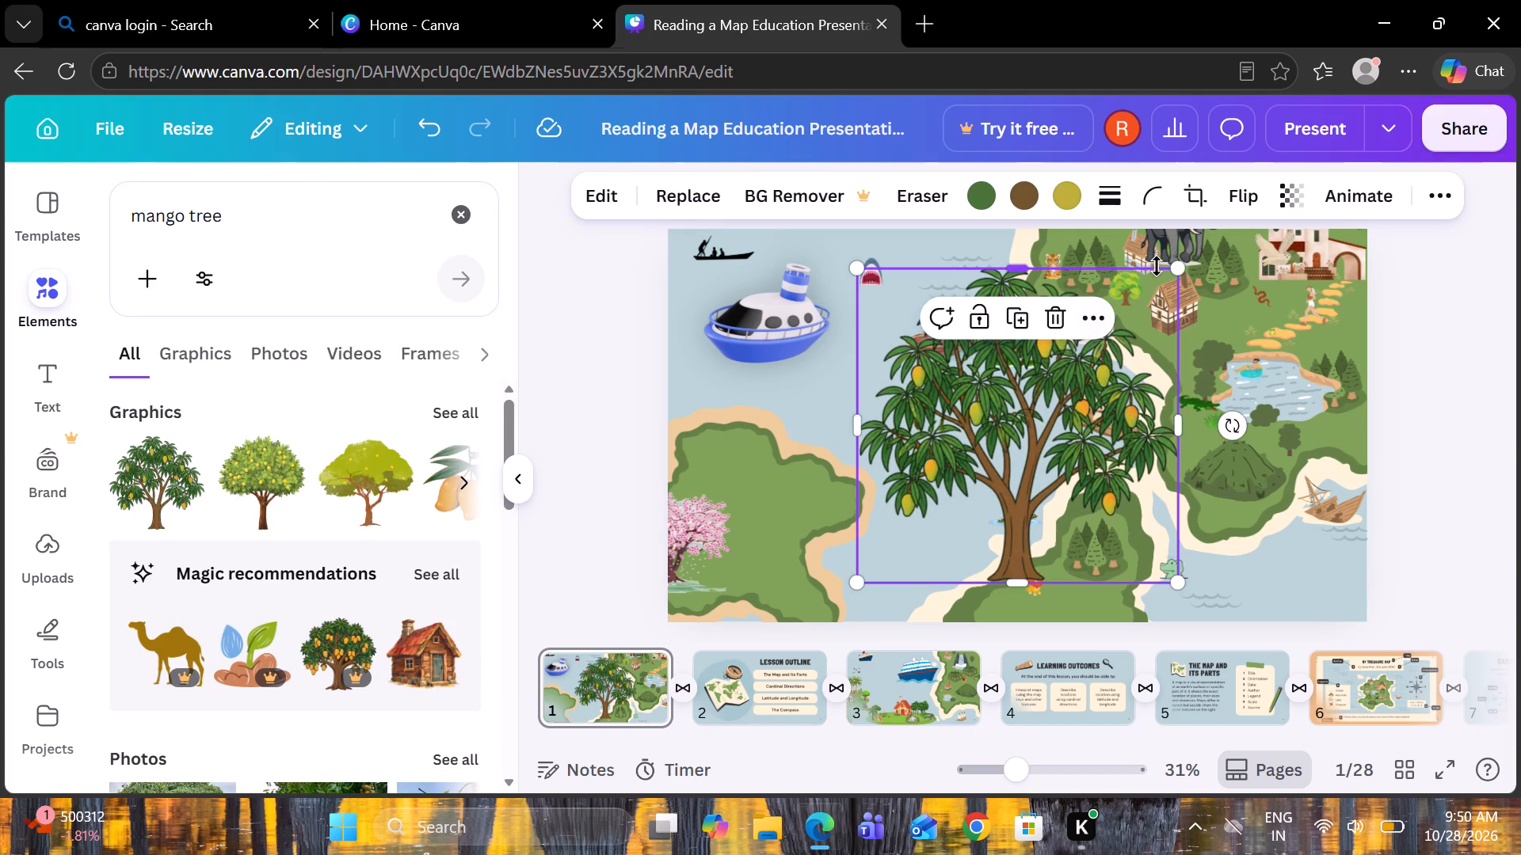
pyautogui.moveTo(1180, 272); pyautogui.dragTo(980, 437)
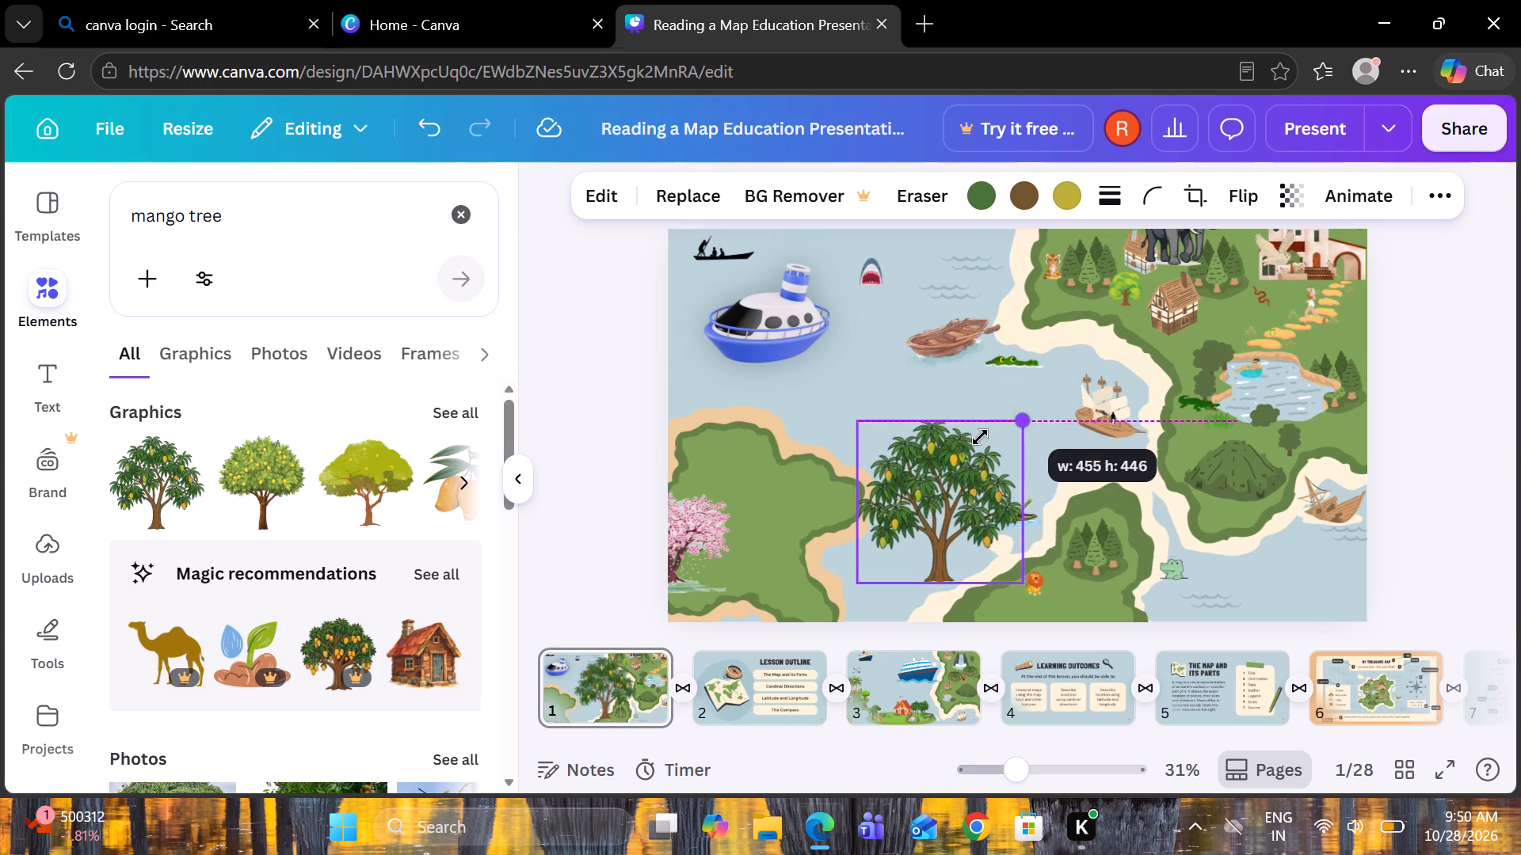
pyautogui.moveTo(980, 437); pyautogui.dragTo(975, 439)
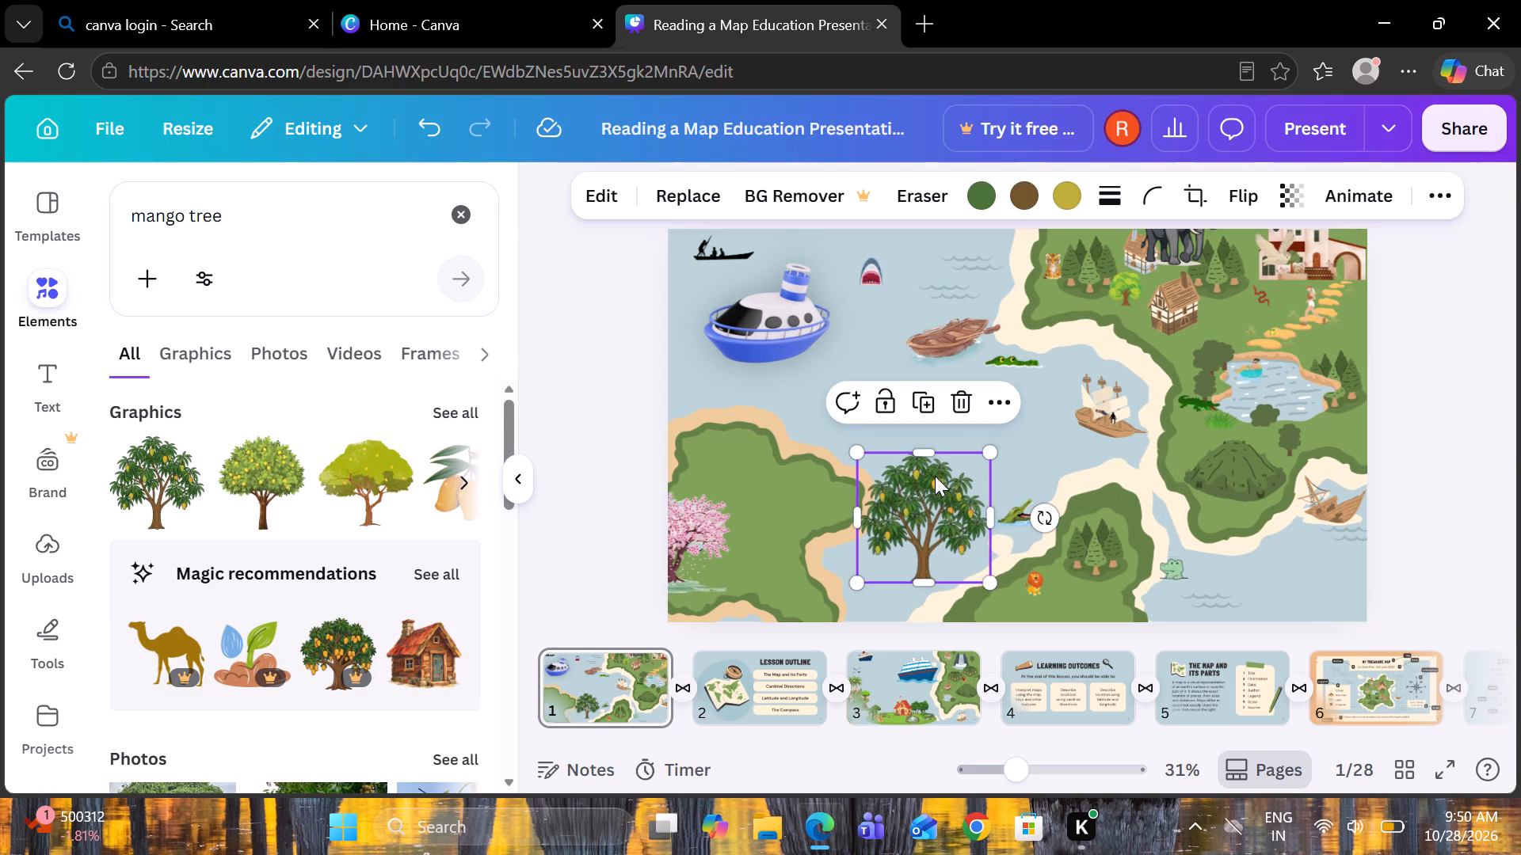
pyautogui.moveTo(924, 483); pyautogui.dragTo(722, 387)
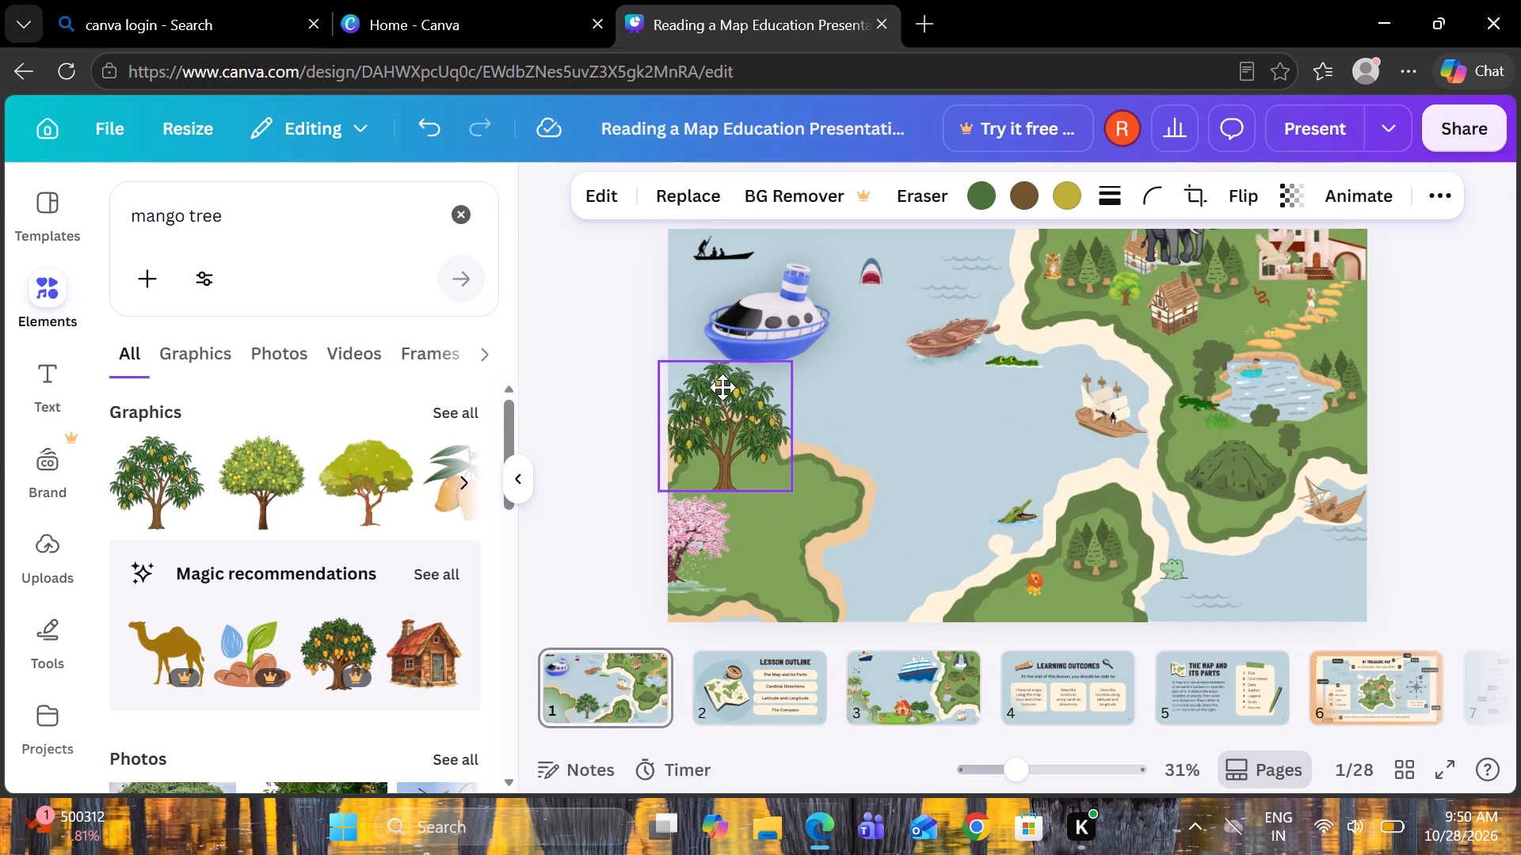
pyautogui.moveTo(722, 387); pyautogui.dragTo(706, 369)
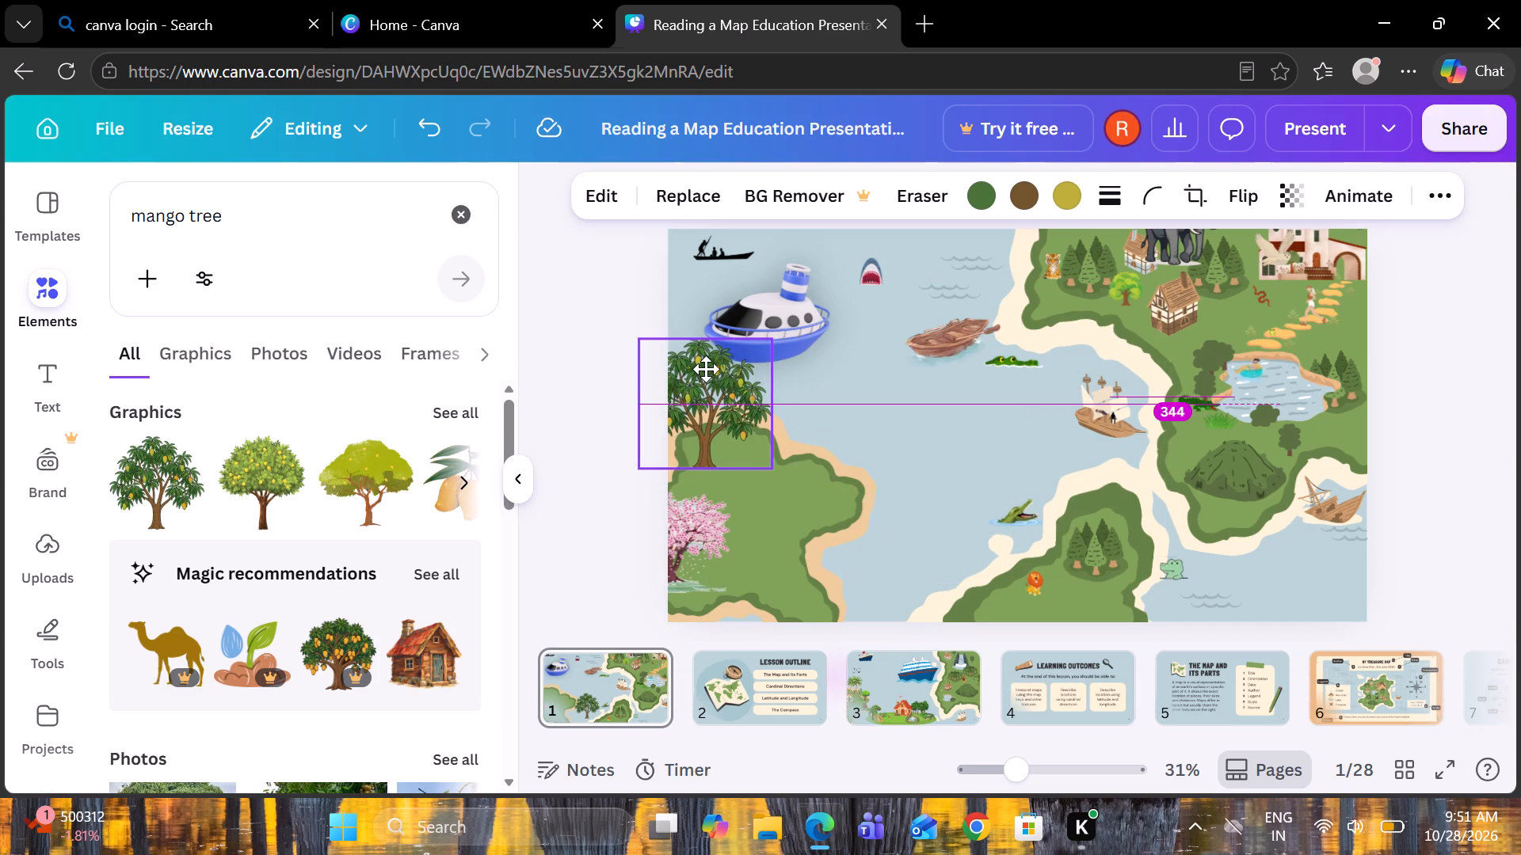
pyautogui.moveTo(706, 369); pyautogui.dragTo(701, 370)
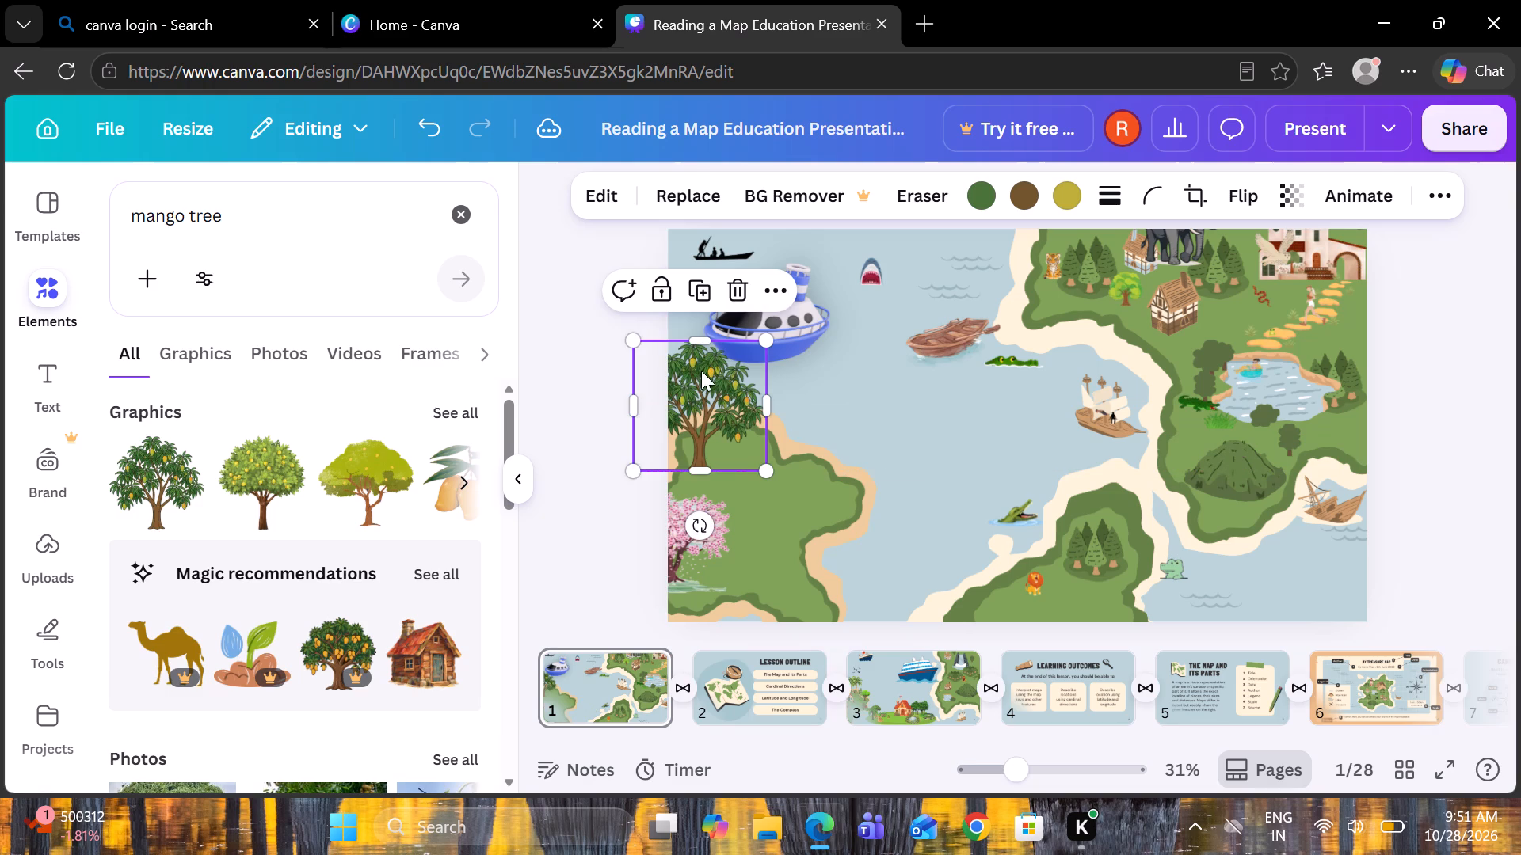
pyautogui.click(948, 372)
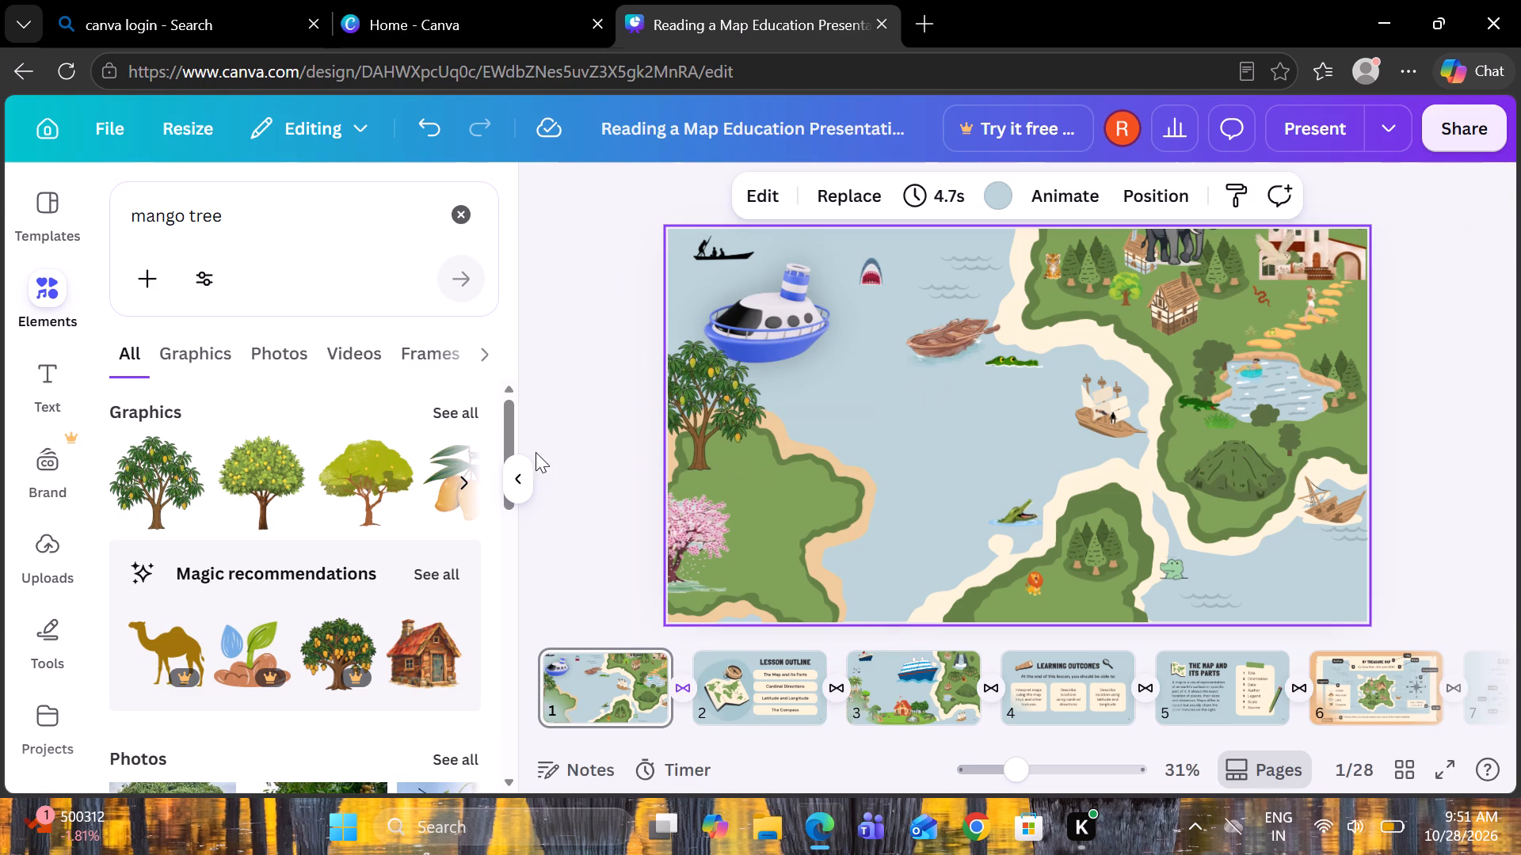
# Shrink the mango tree on slide 1 to about three-quarters size and reposition it on the green island's upper-left shore.
pyautogui.click(688, 387)
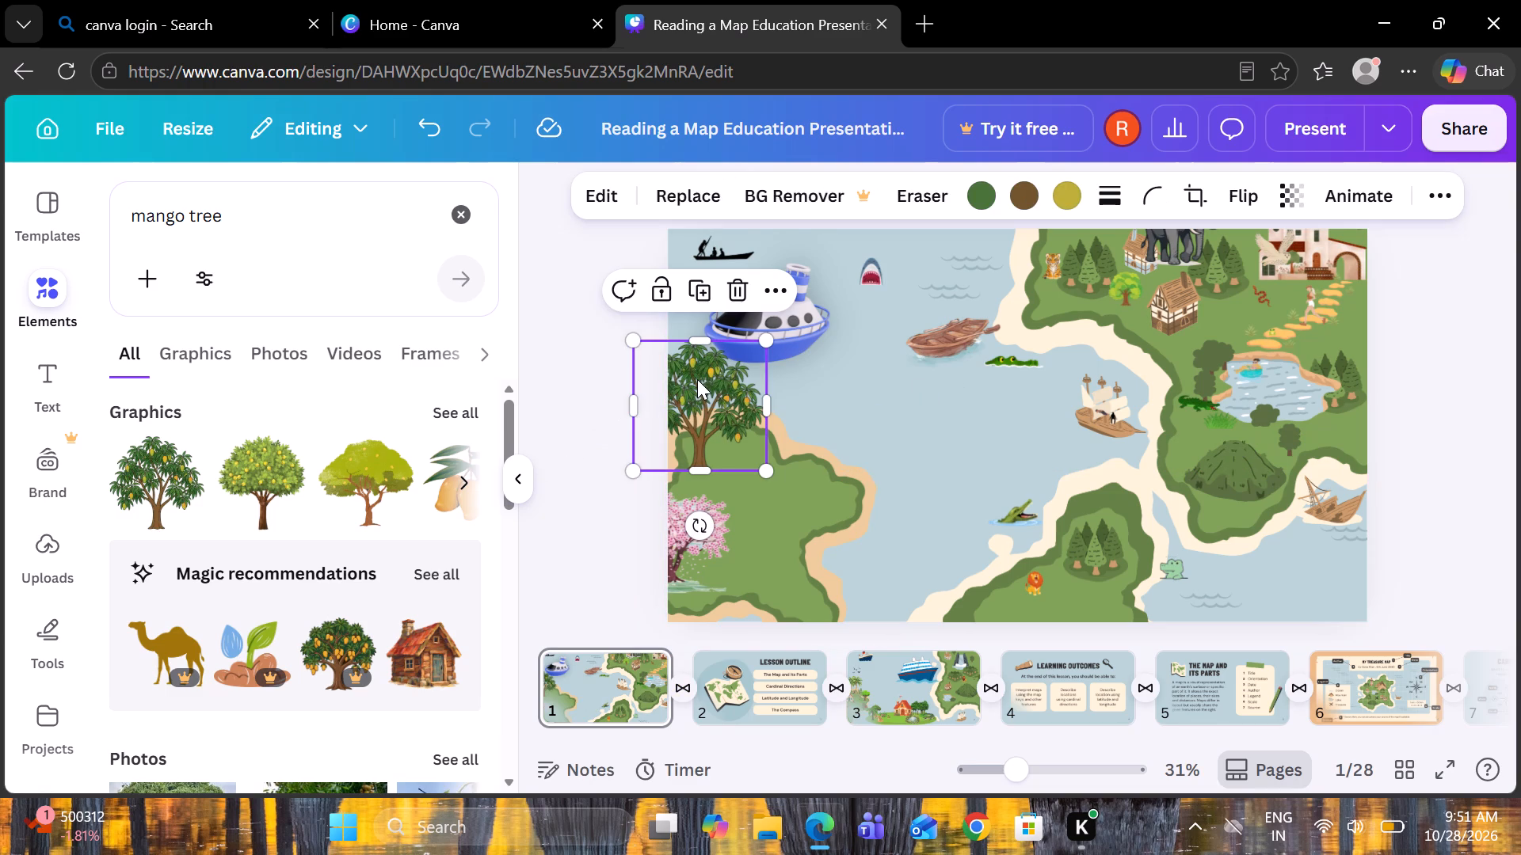
pyautogui.moveTo(765, 331); pyautogui.dragTo(738, 361)
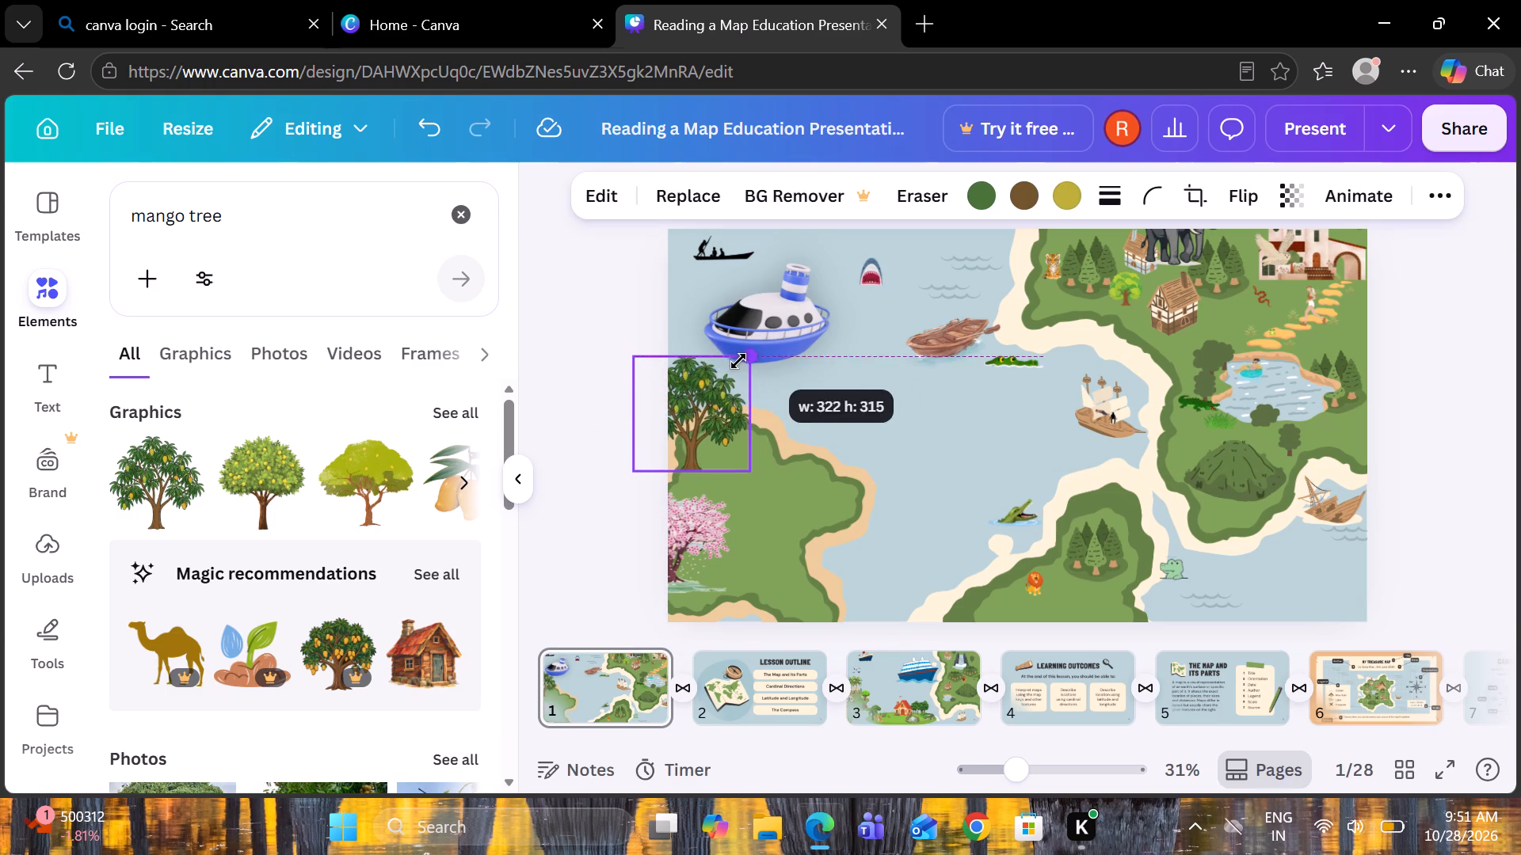
pyautogui.moveTo(738, 361); pyautogui.dragTo(736, 363)
pyautogui.moveTo(703, 393); pyautogui.dragTo(713, 393)
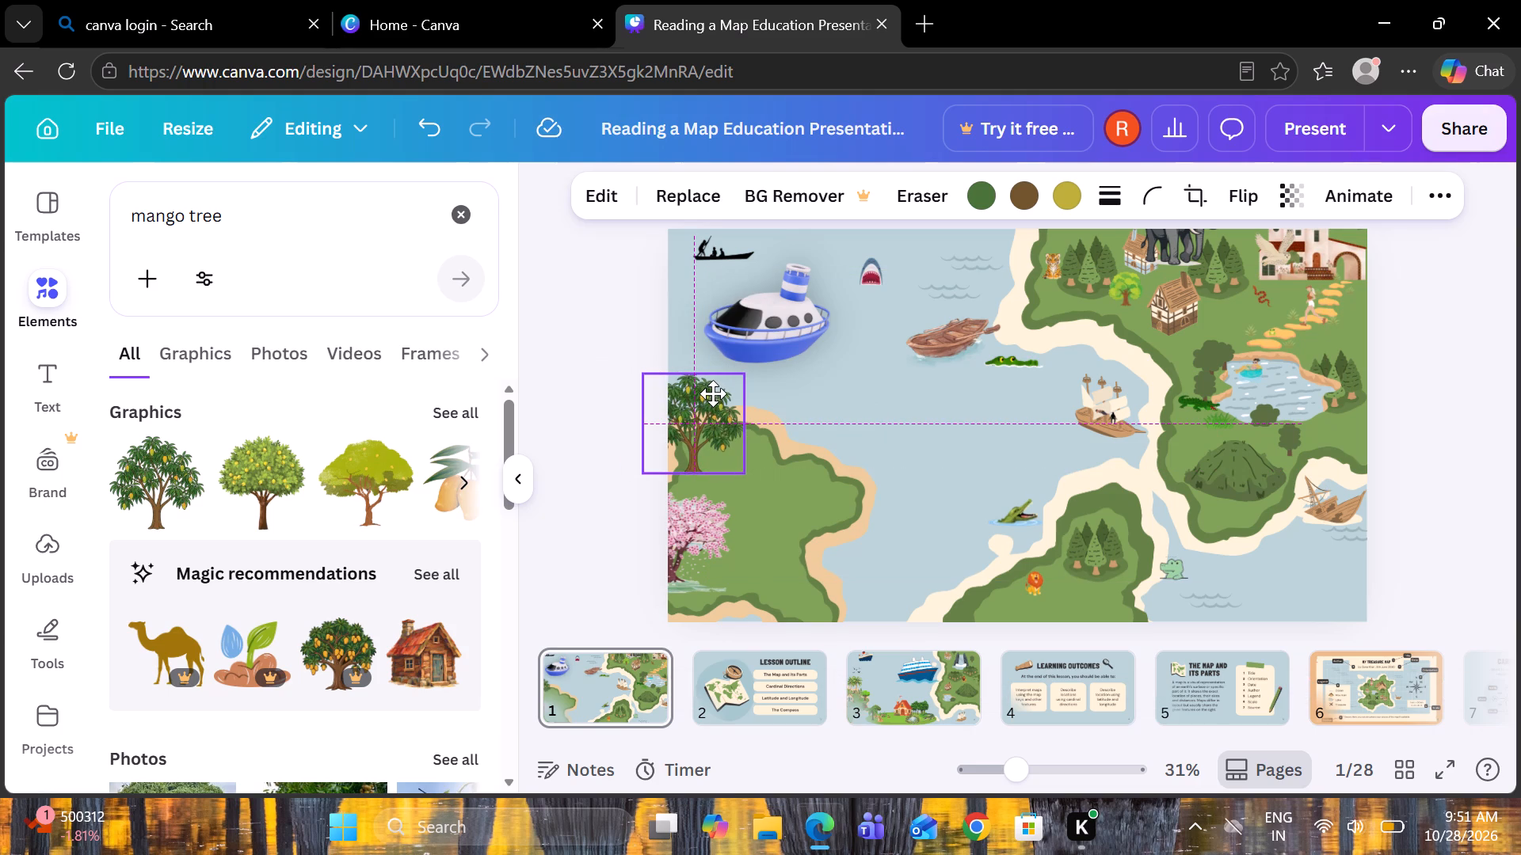
pyautogui.moveTo(713, 393); pyautogui.dragTo(719, 393)
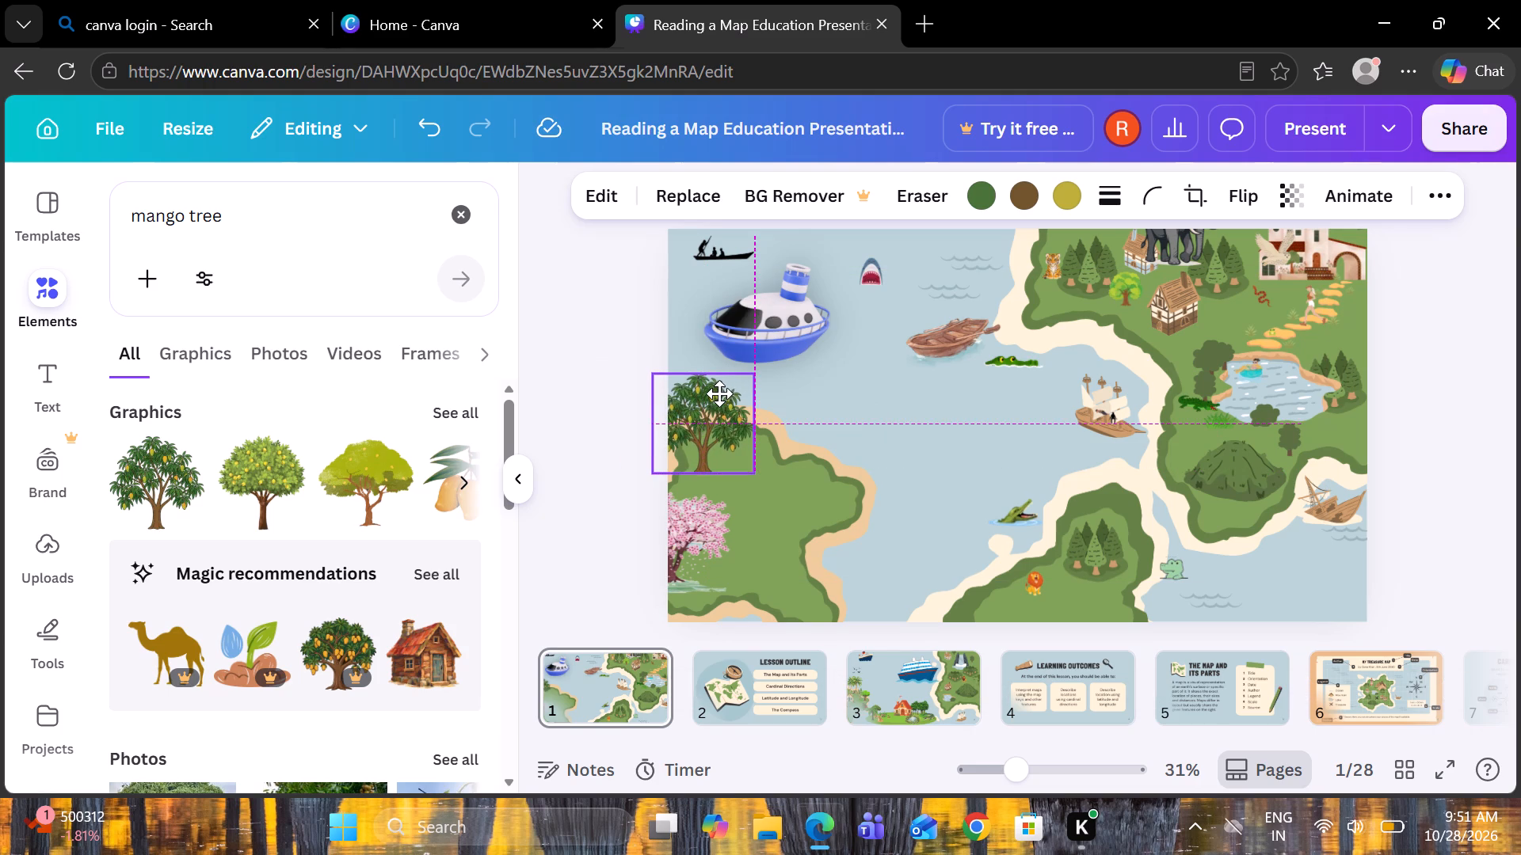
pyautogui.moveTo(719, 393); pyautogui.dragTo(716, 383)
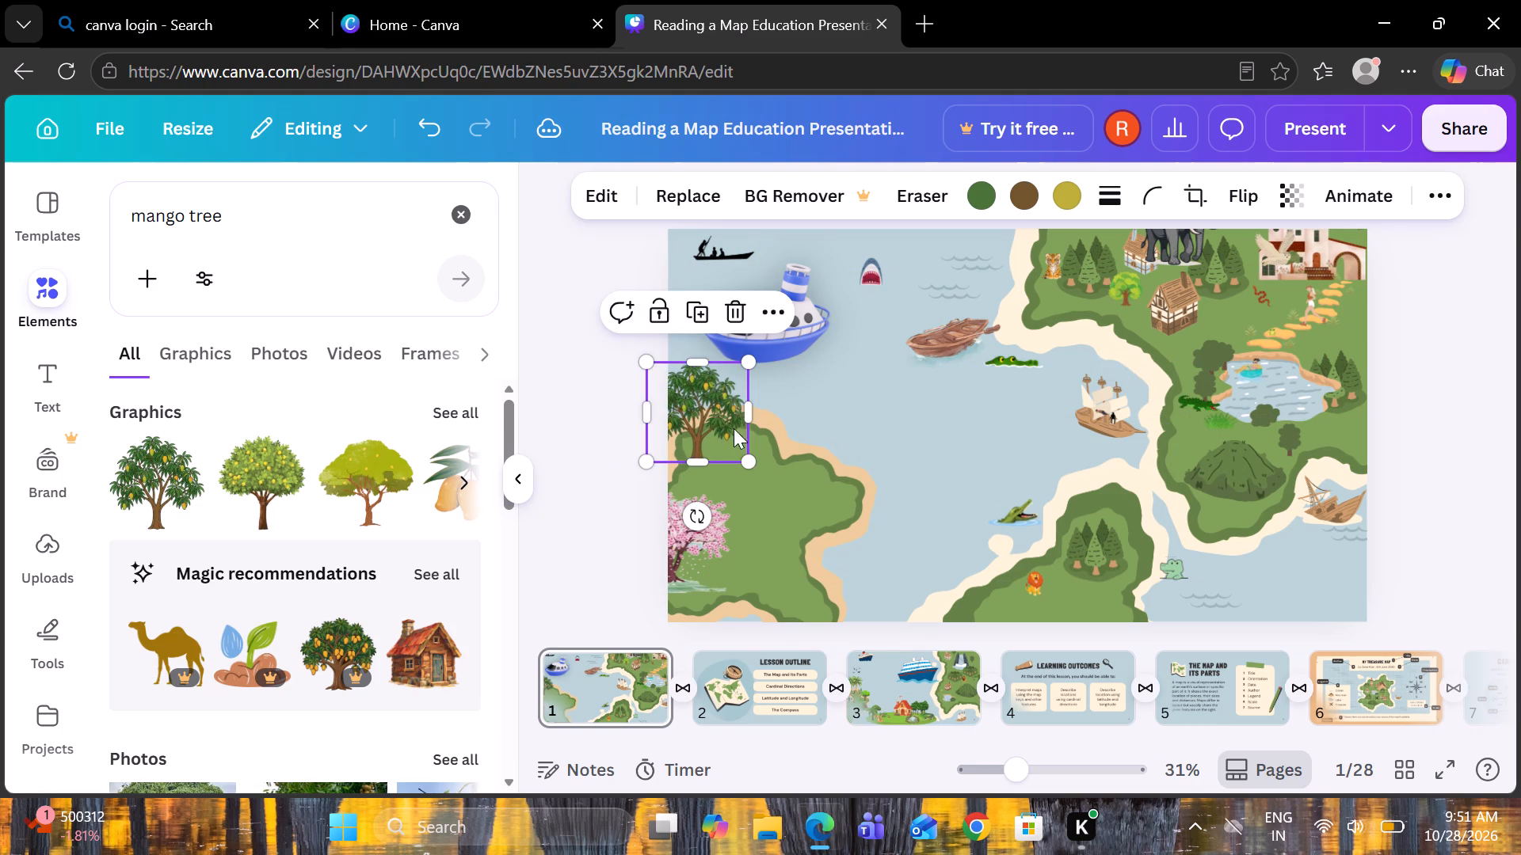
# Move the pink blossoming tree farther onto the green island and shrink it to about three-quarters size, below the mango tree.
pyautogui.moveTo(688, 533); pyautogui.dragTo(707, 521)
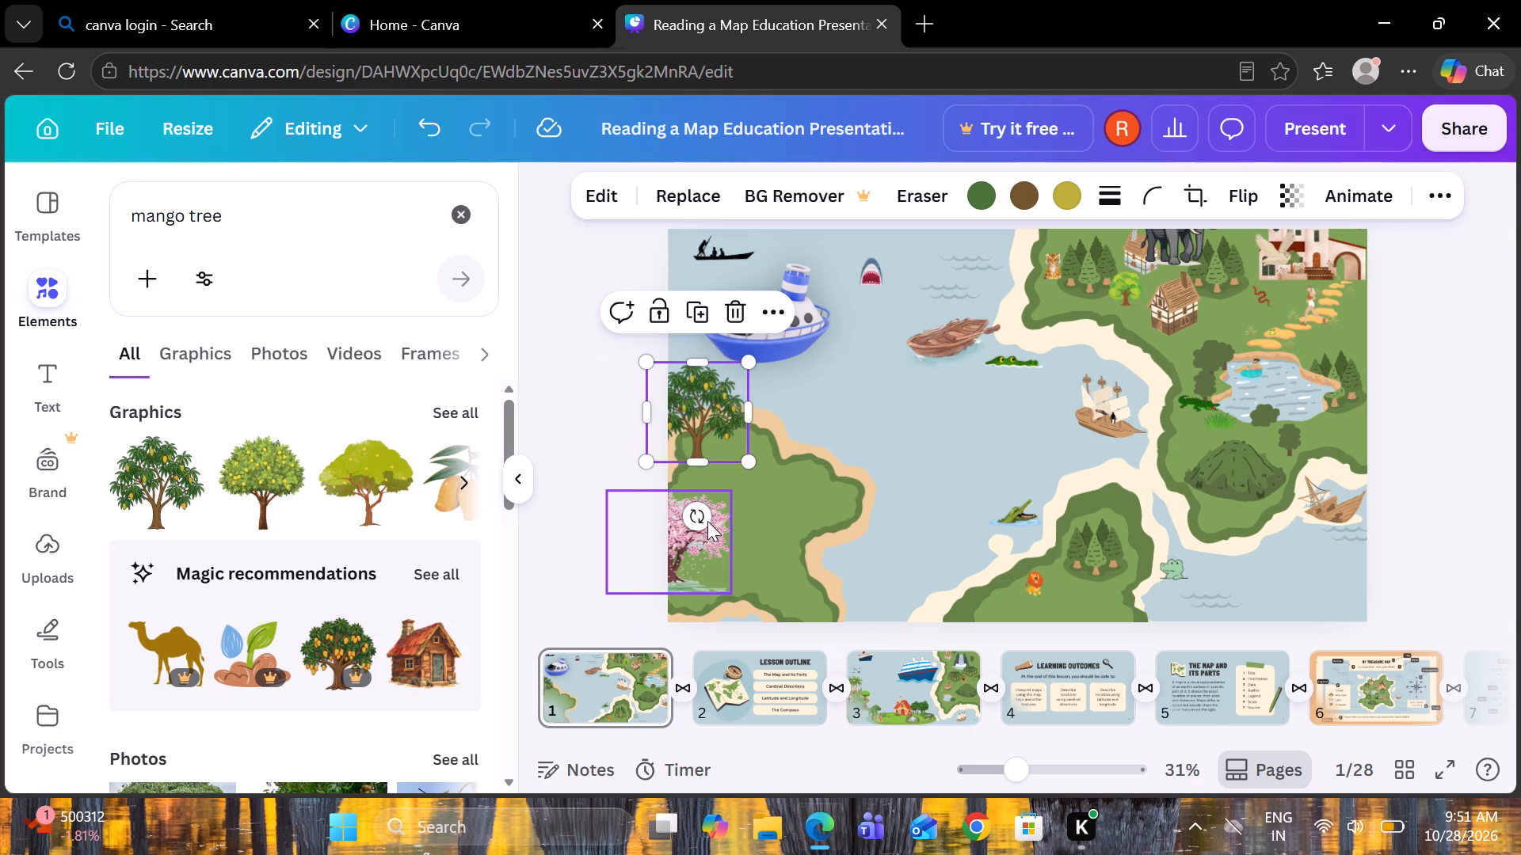
pyautogui.moveTo(707, 521); pyautogui.dragTo(713, 530)
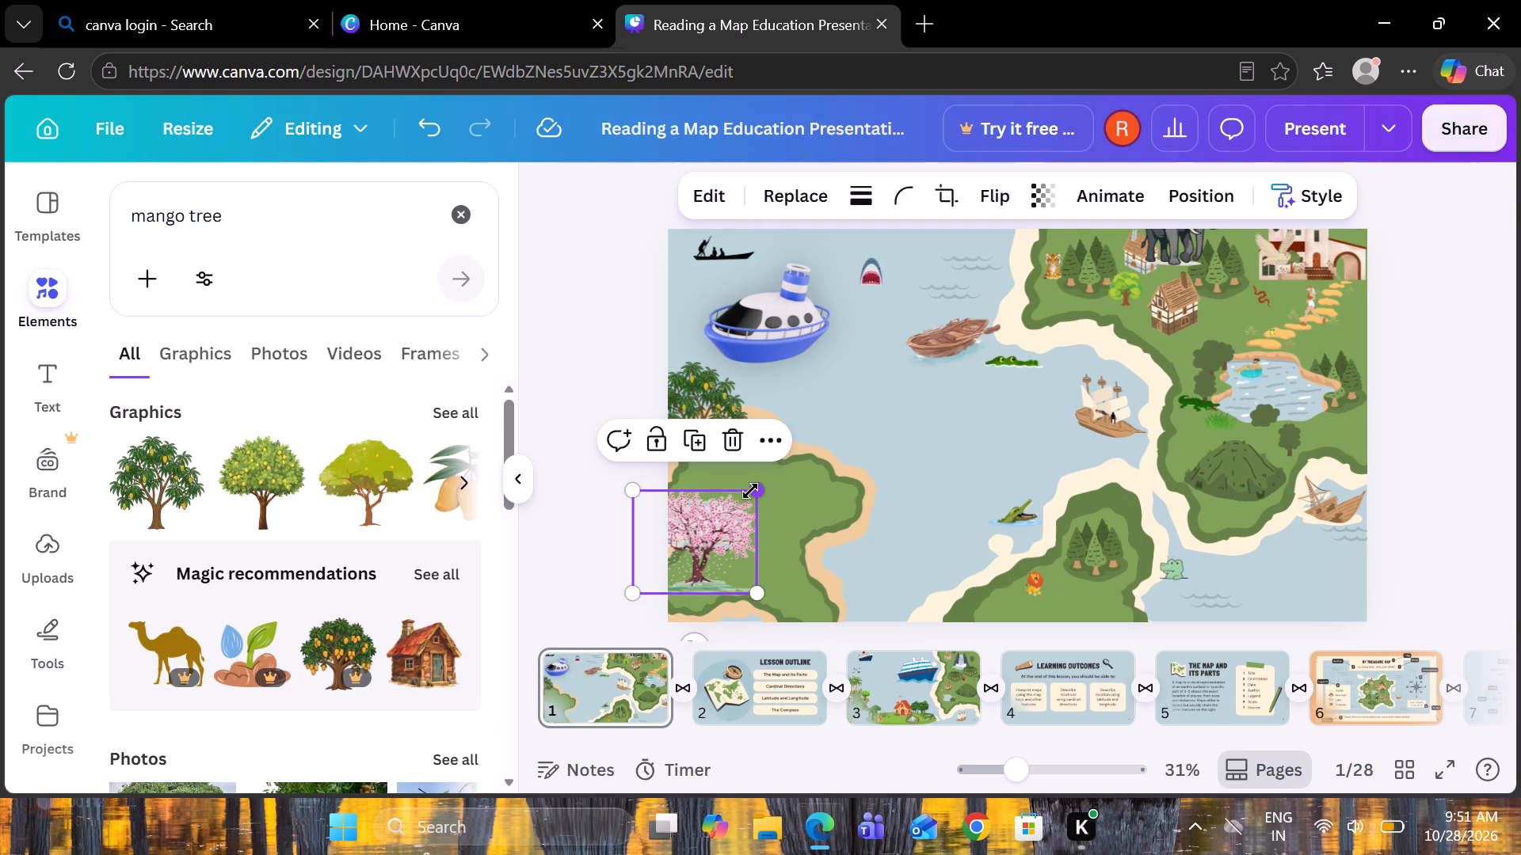
pyautogui.moveTo(750, 490); pyautogui.dragTo(734, 503)
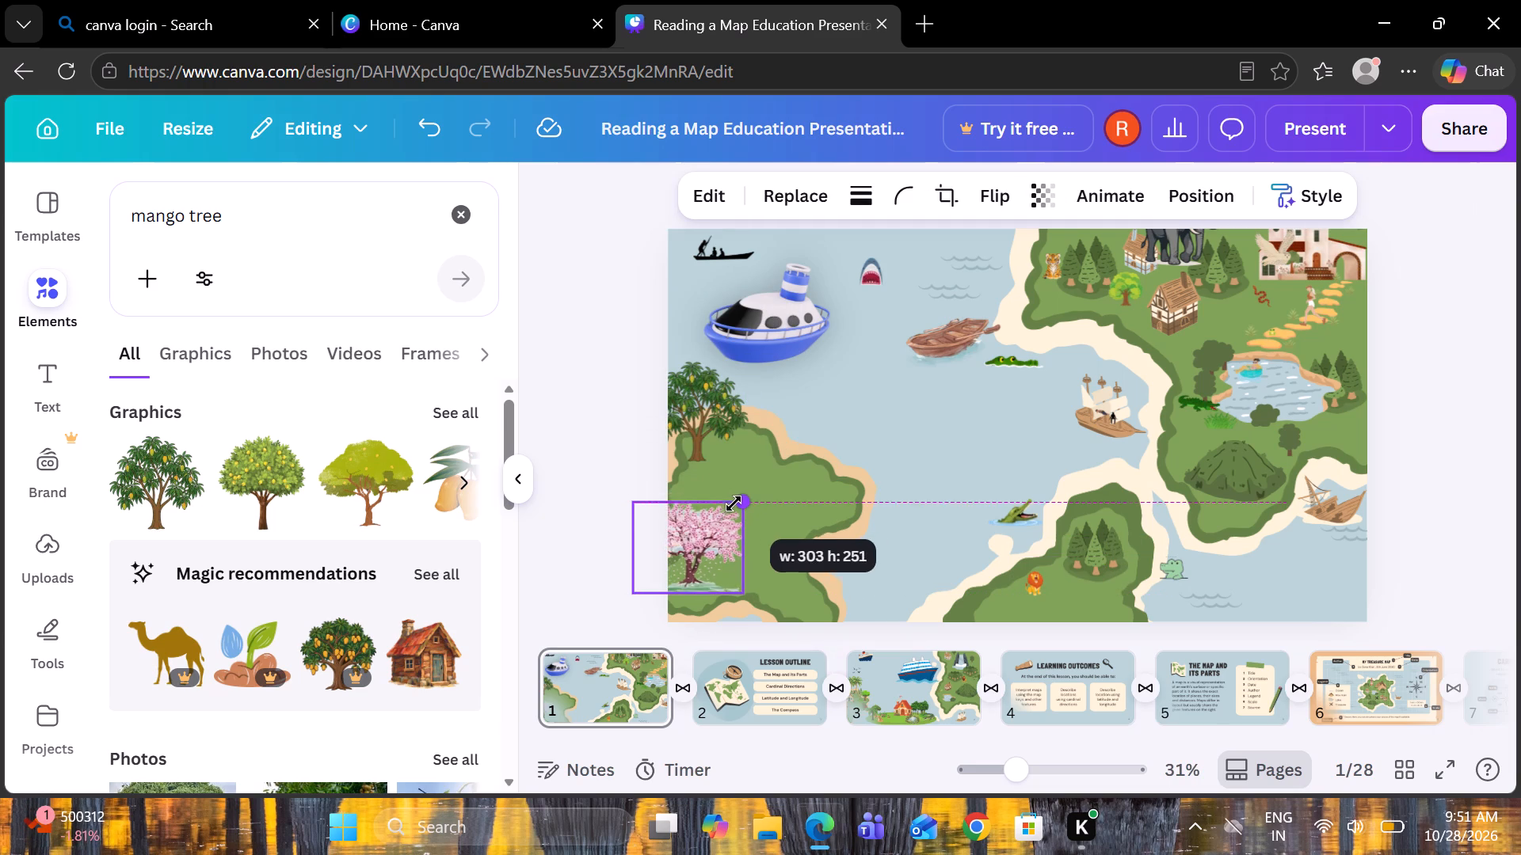
pyautogui.moveTo(734, 503); pyautogui.dragTo(719, 512)
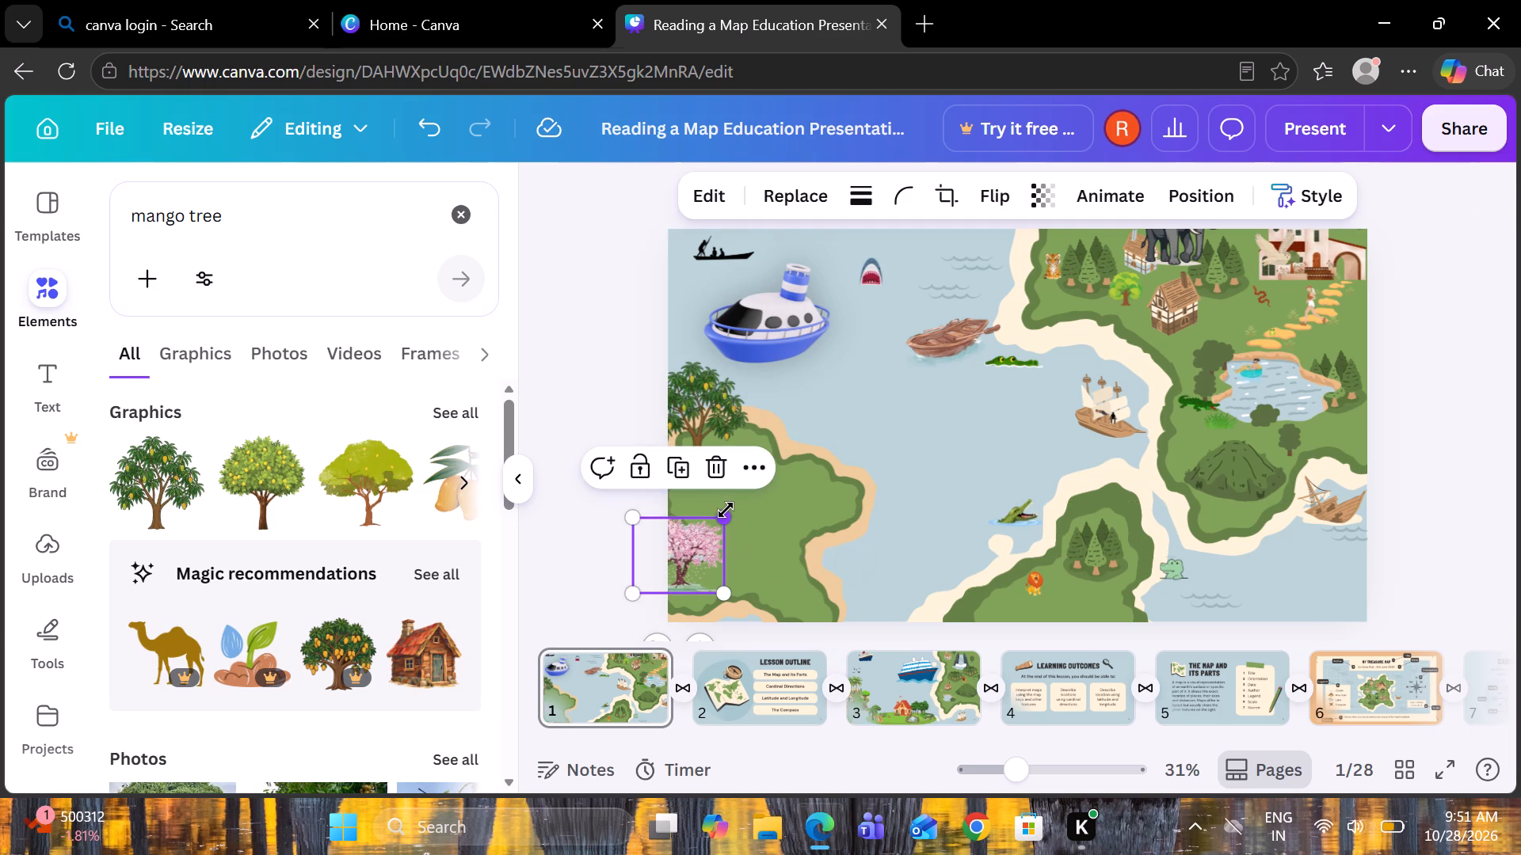
pyautogui.moveTo(691, 530); pyautogui.dragTo(695, 515)
pyautogui.click(837, 435)
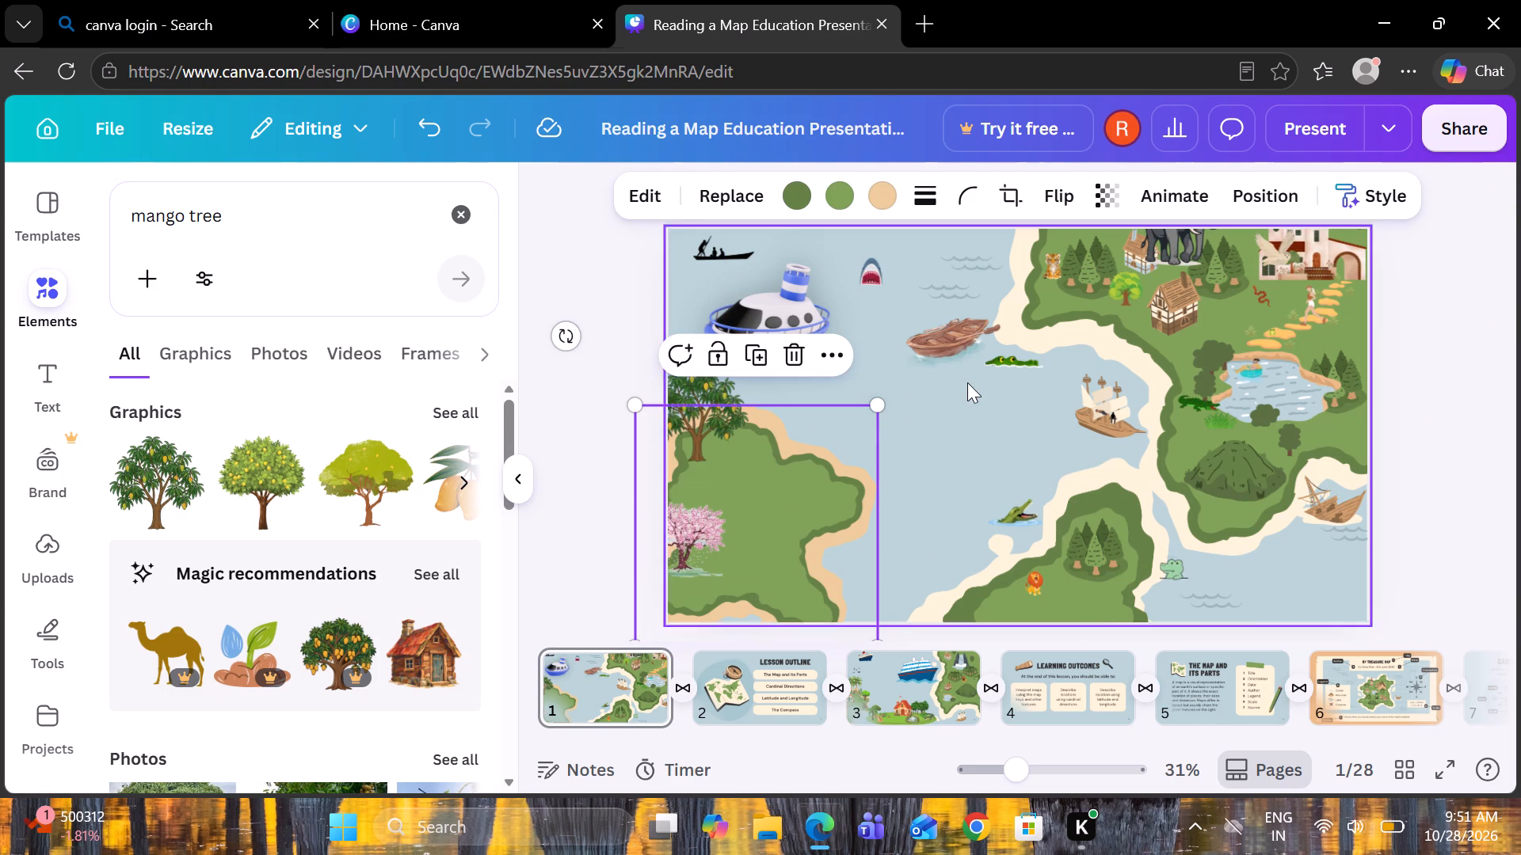
pyautogui.click(967, 382)
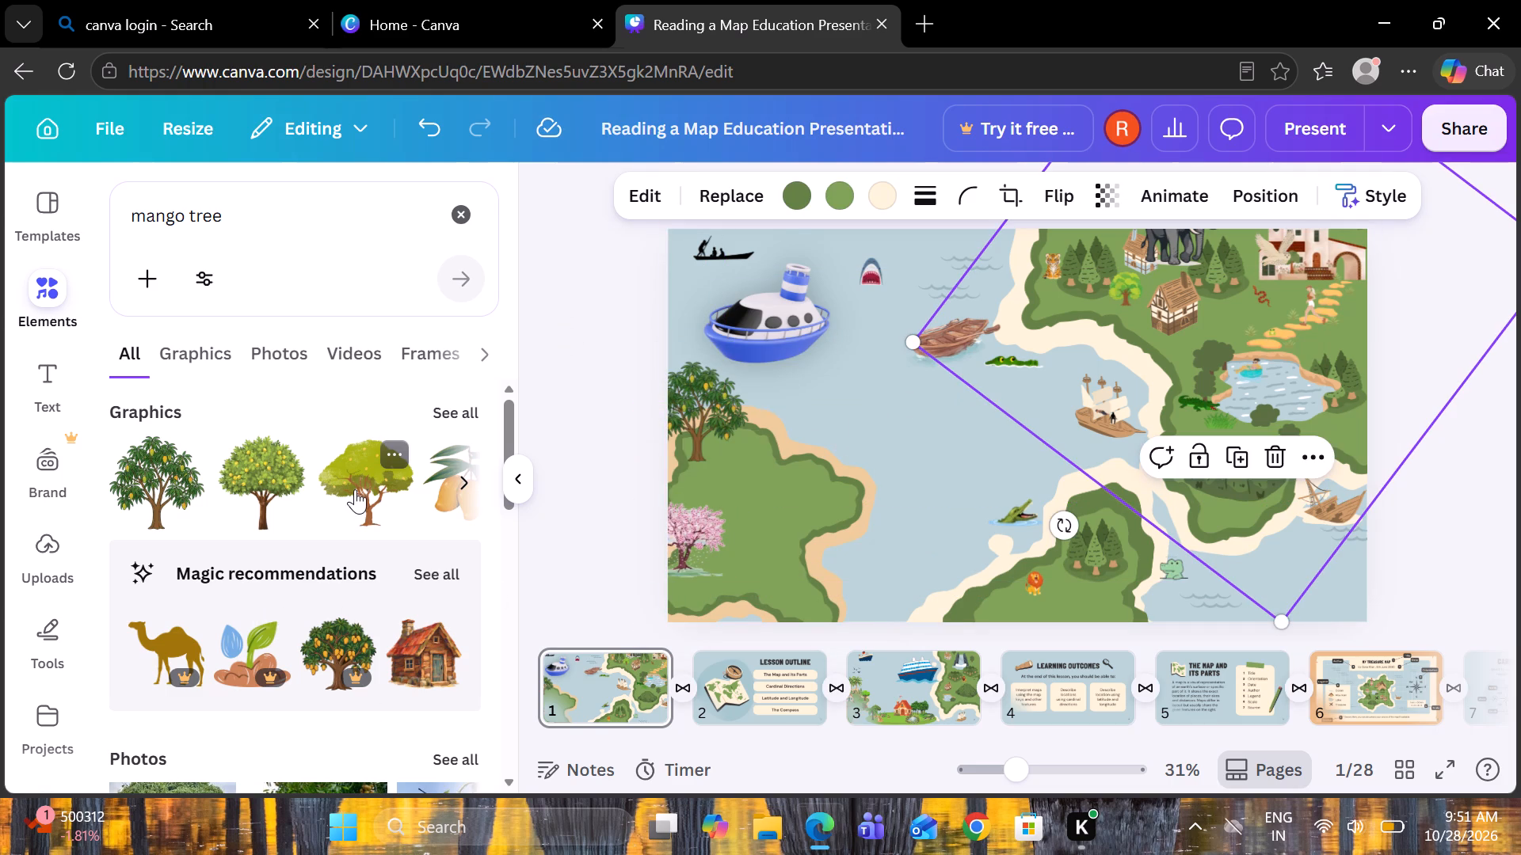
# Replace the mango tree search with a search of the elements library for deer.
pyautogui.hscroll(-2, 356, 492)
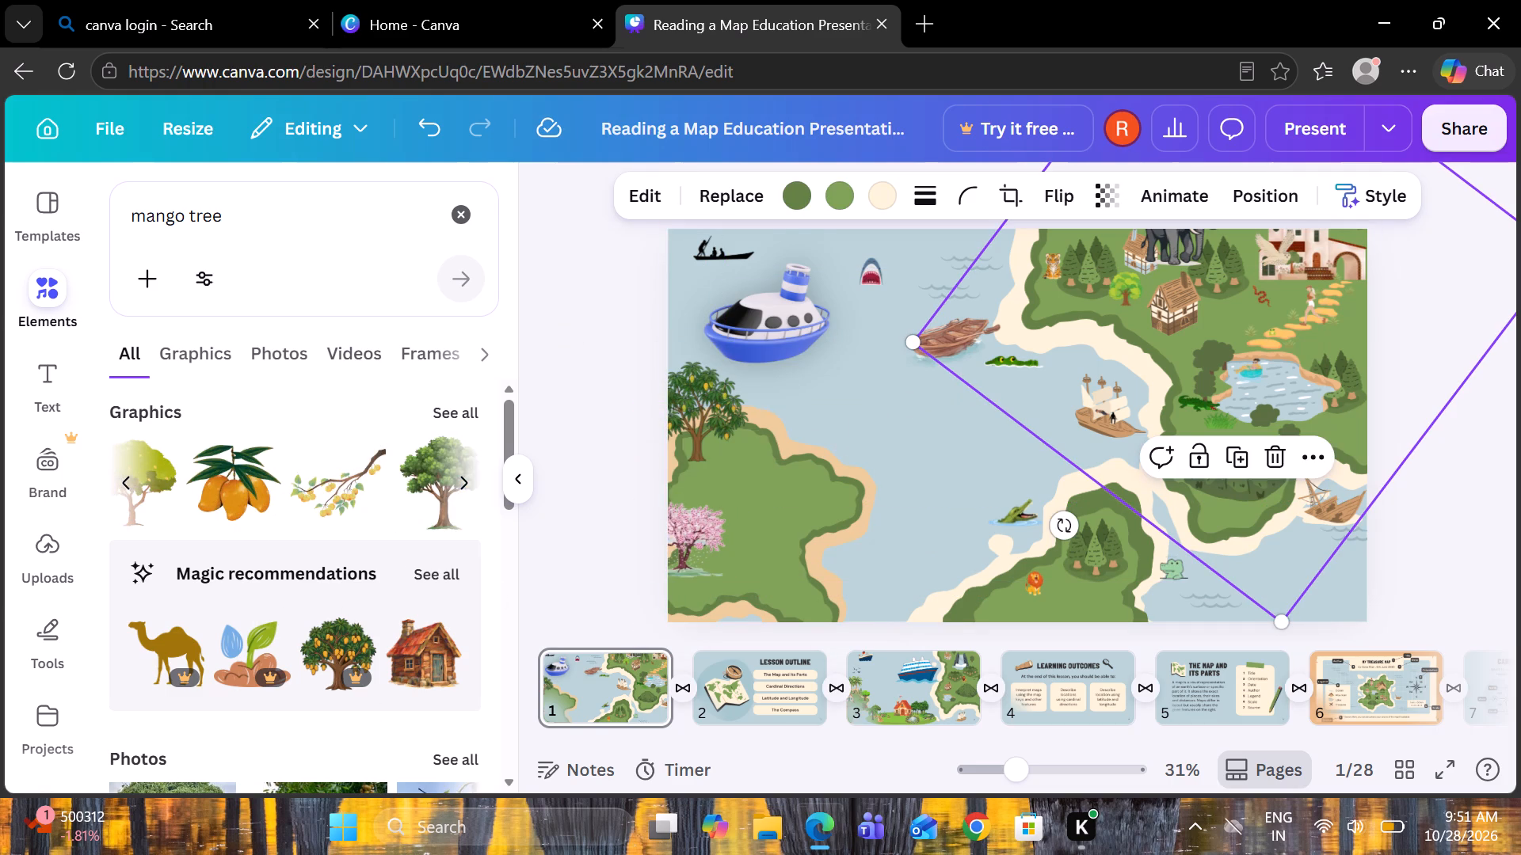
pyautogui.click(228, 207)
pyautogui.press('BackSpace')
pyautogui.press('BackSpace')
pyautogui.press('BackSpace')
pyautogui.press('BackSpace')
pyautogui.press('BackSpace')
pyautogui.press('BackSpace')
pyautogui.press('BackSpace')
pyautogui.press('BackSpace')
pyautogui.press('BackSpace')
pyautogui.press('BackSpace')
pyautogui.press('BackSpace')
pyautogui.press('BackSpace')
pyautogui.press('BackSpace')
pyautogui.press('BackSpace')
pyautogui.press('BackSpace')
pyautogui.press('BackSpace')
pyautogui.press('BackSpace')
pyautogui.press('BackSpace')
pyautogui.press('BackSpace')
pyautogui.press('BackSpace')
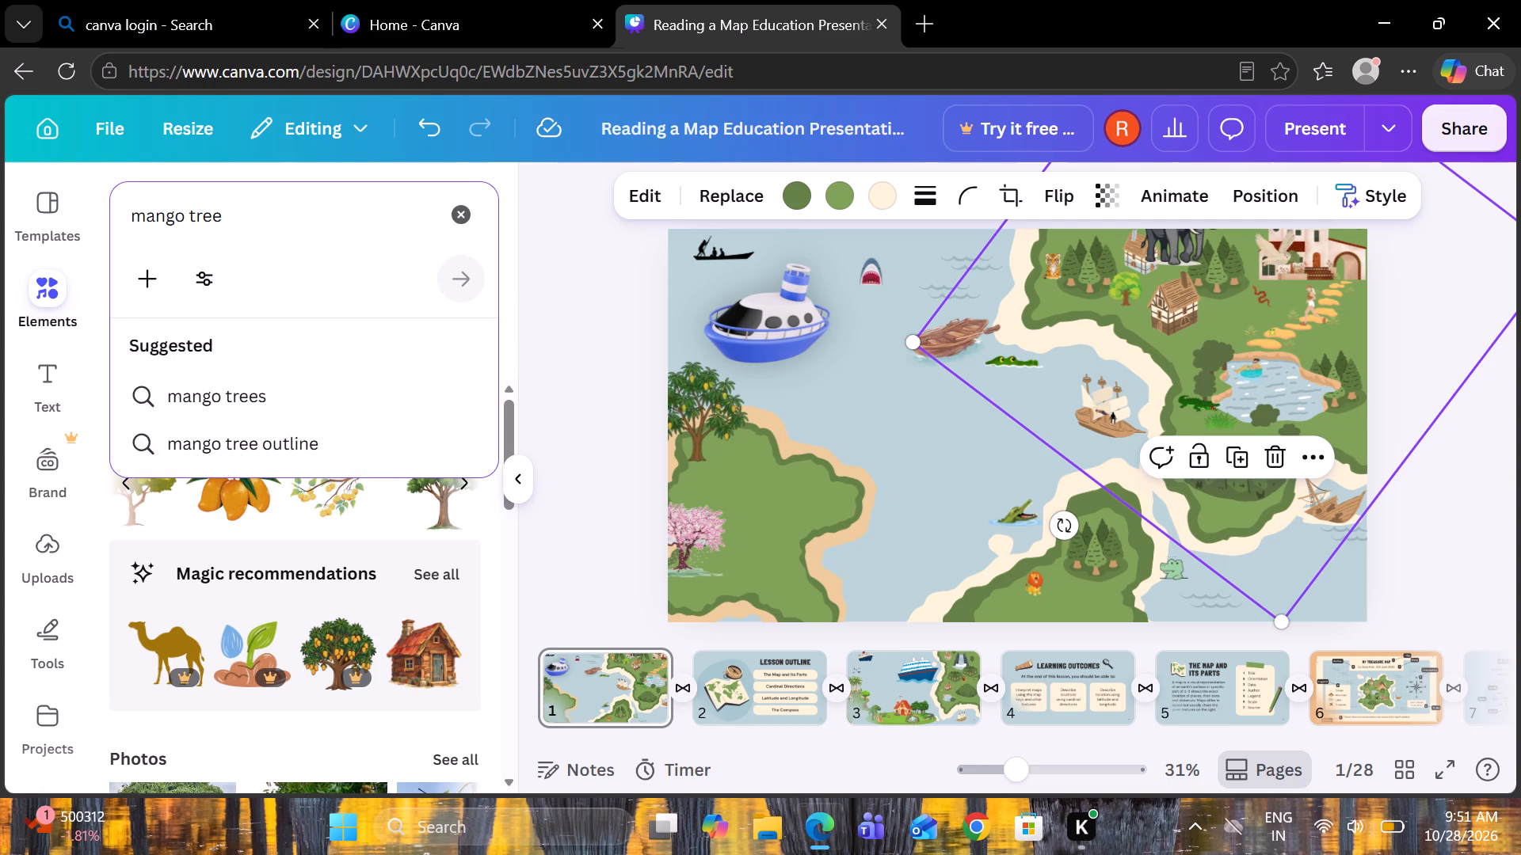
pyautogui.press('BackSpace')
pyautogui.press('BackSpace')
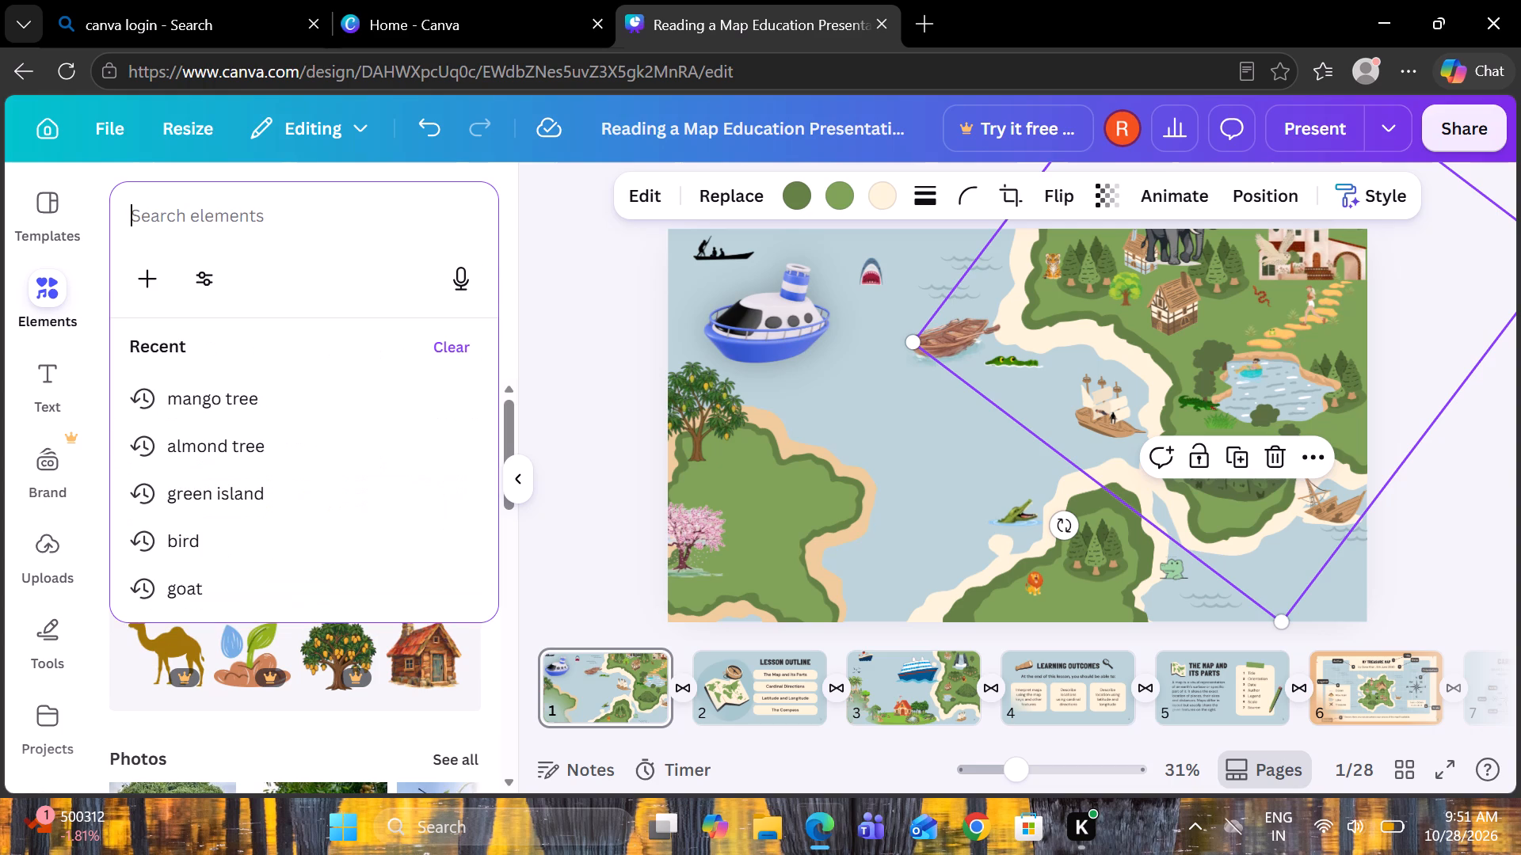
pyautogui.press('d')
pyautogui.write('eer')
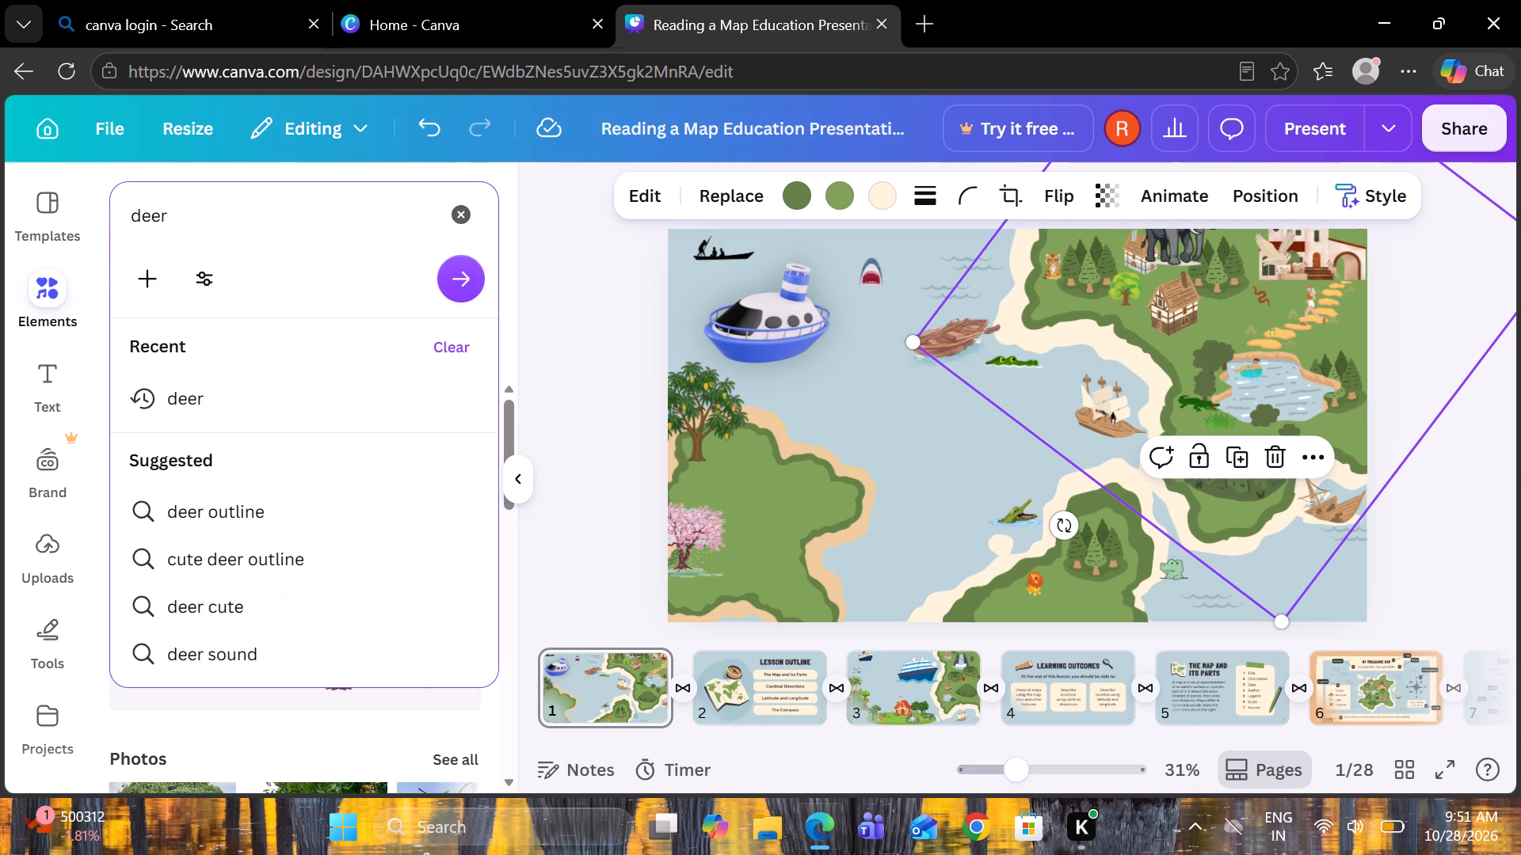
pyautogui.press('Return')
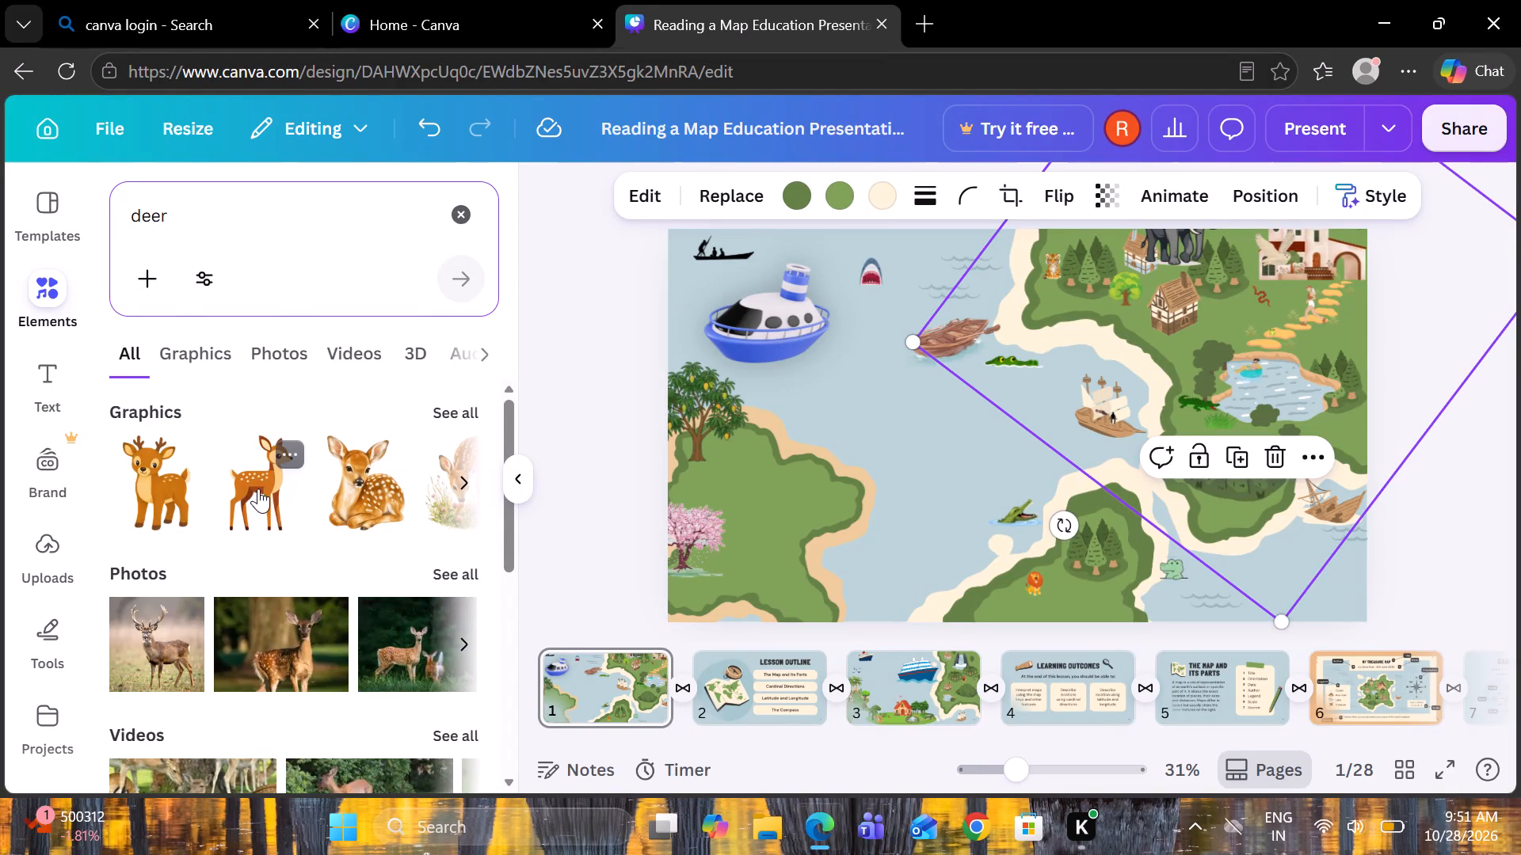
# Add the lying spotted fawn graphic to slide 1, shrunk to about one-eighth size, on the green island just beneath the pink tree.
pyautogui.click(372, 505)
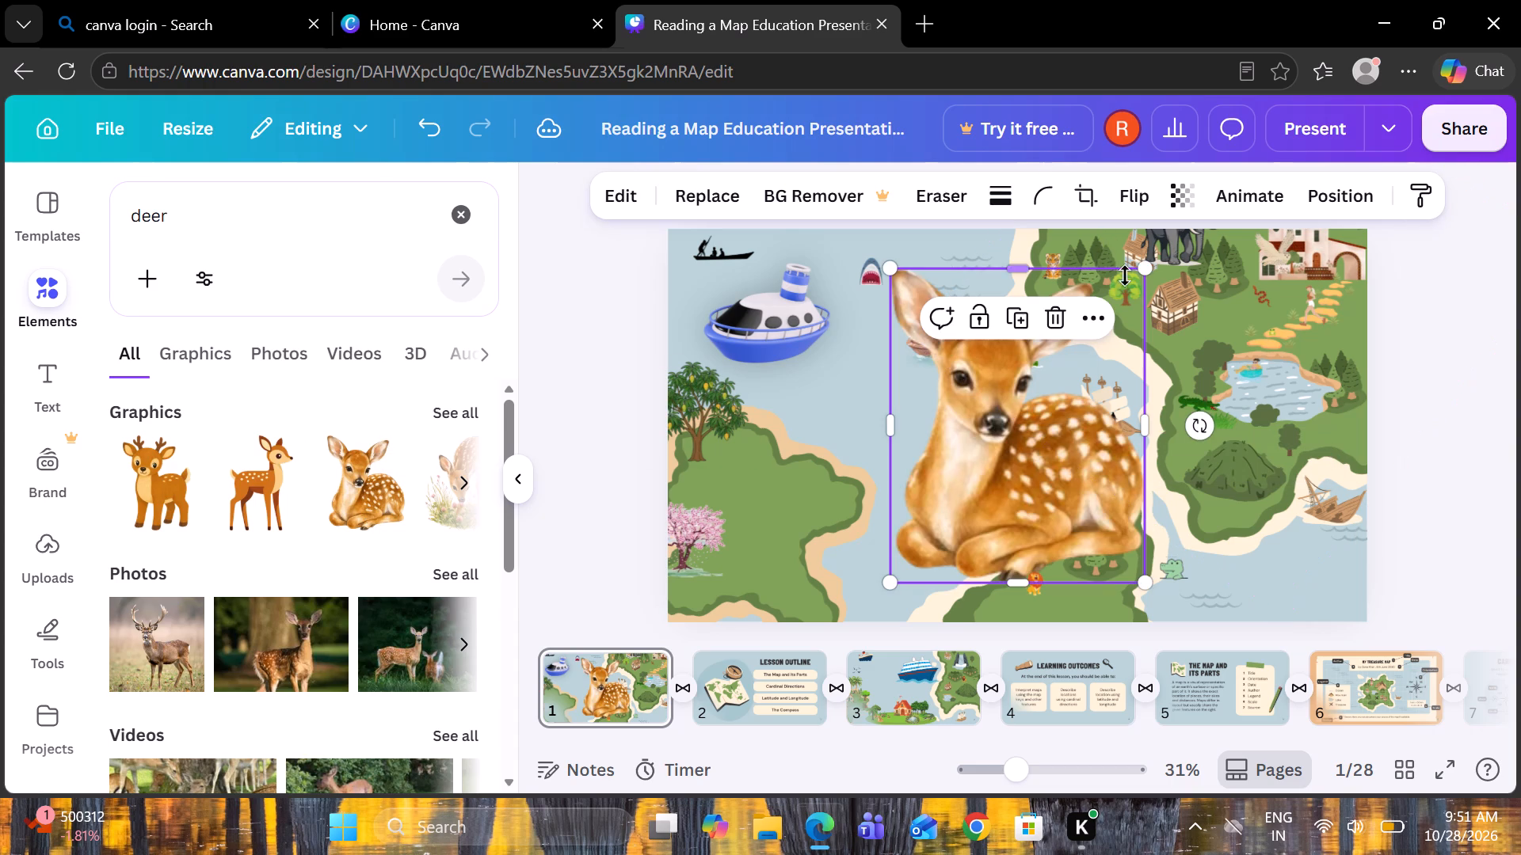
pyautogui.moveTo(1149, 266); pyautogui.dragTo(980, 424)
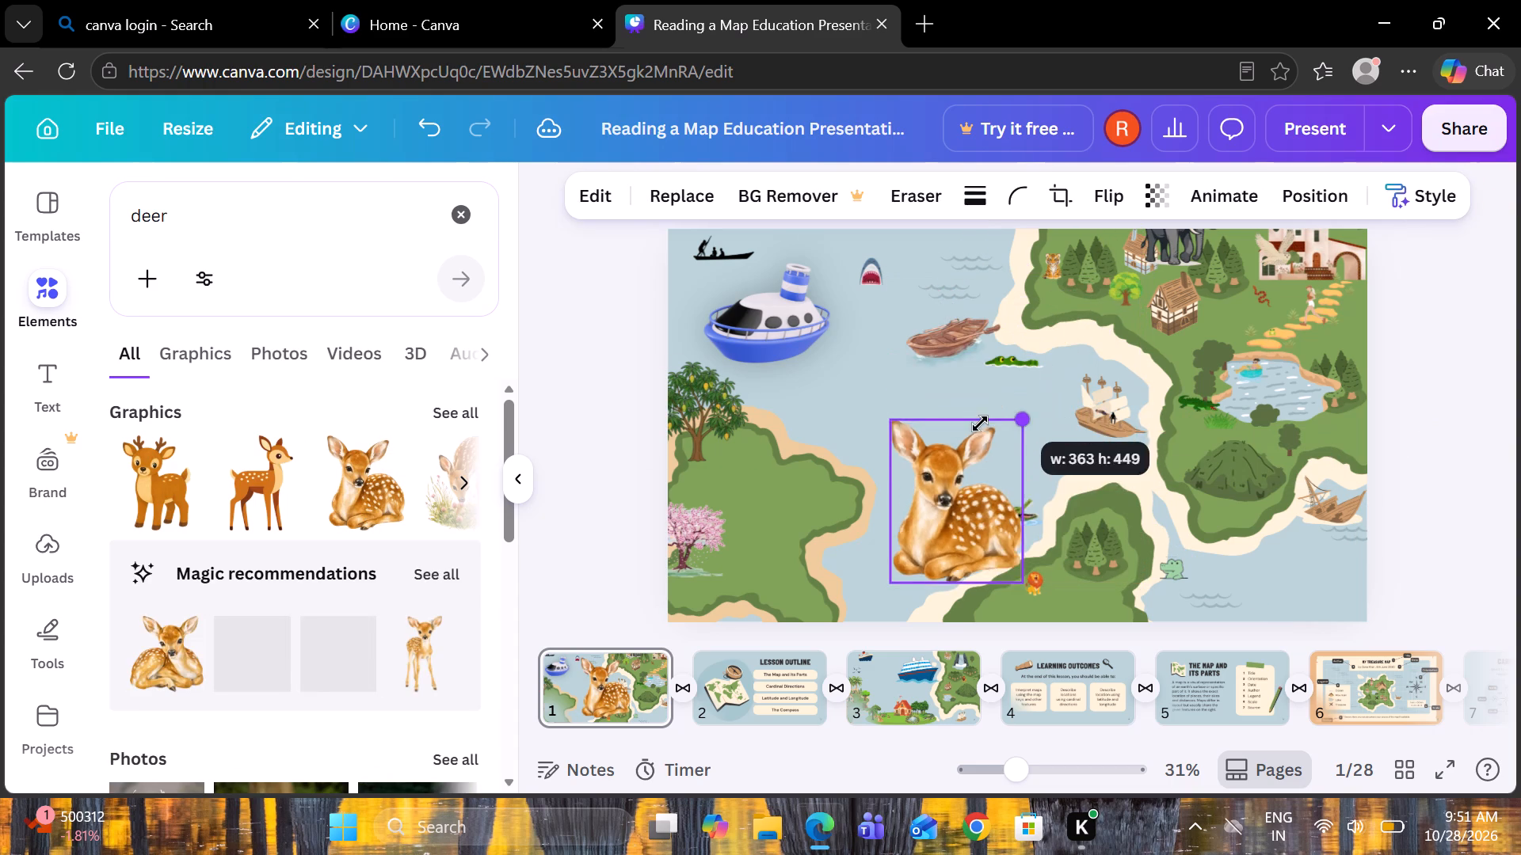
pyautogui.moveTo(980, 424); pyautogui.dragTo(928, 471)
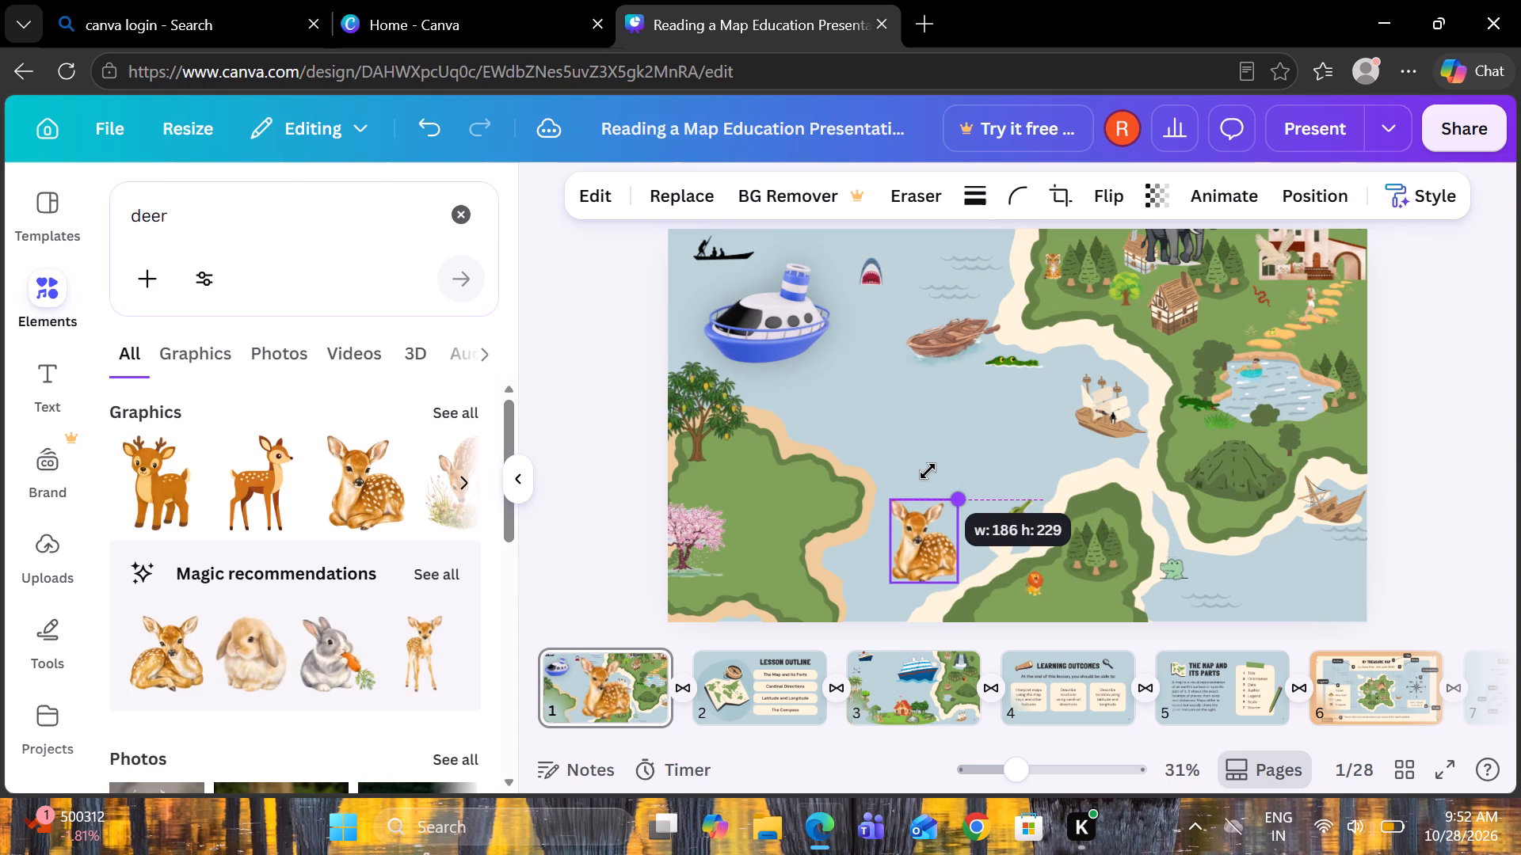
pyautogui.moveTo(928, 471); pyautogui.dragTo(908, 483)
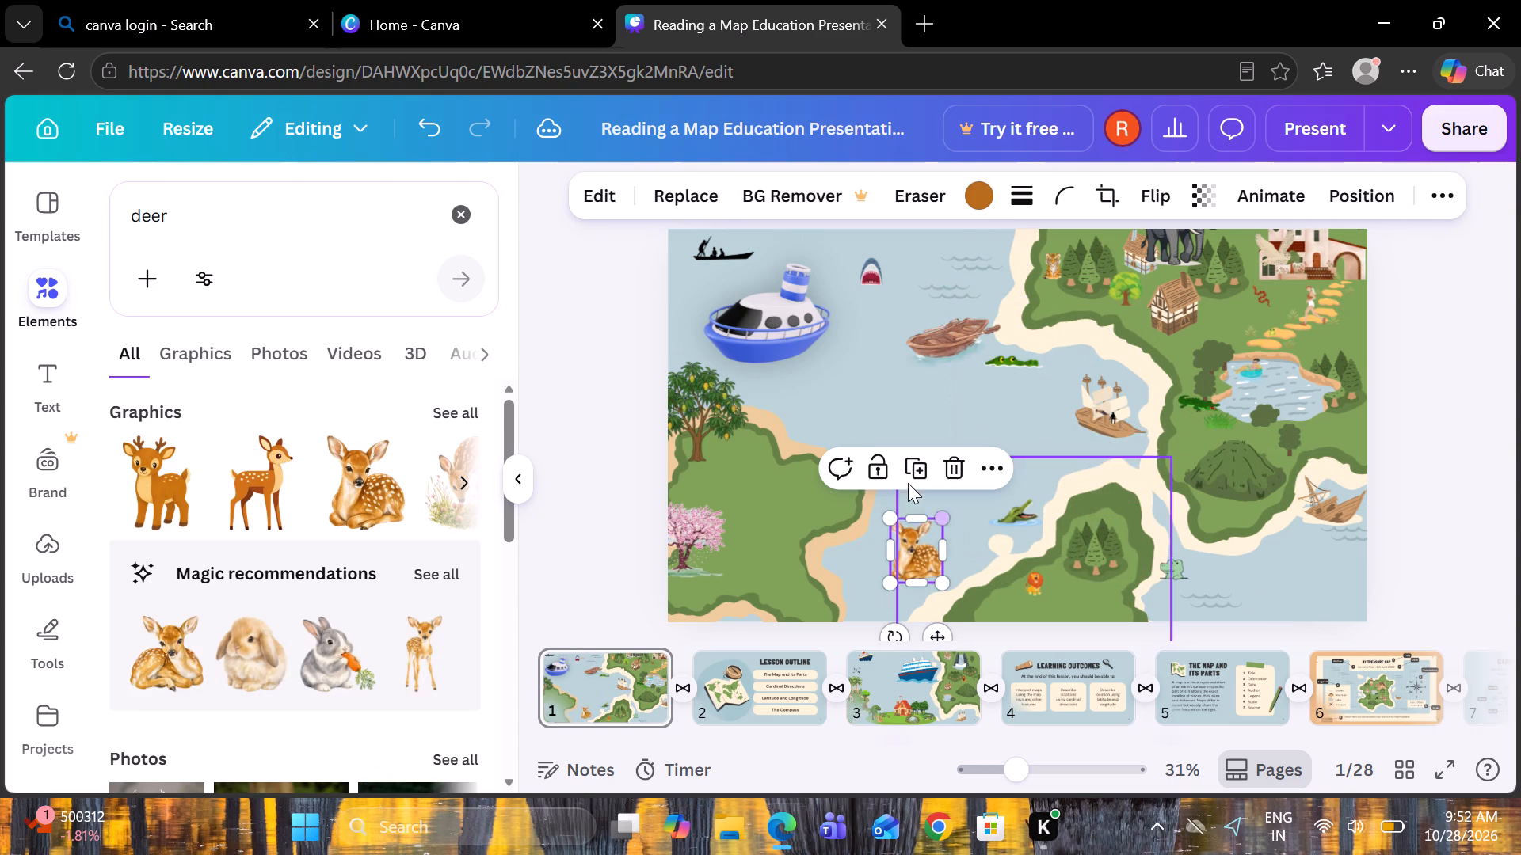
pyautogui.moveTo(923, 538); pyautogui.dragTo(782, 473)
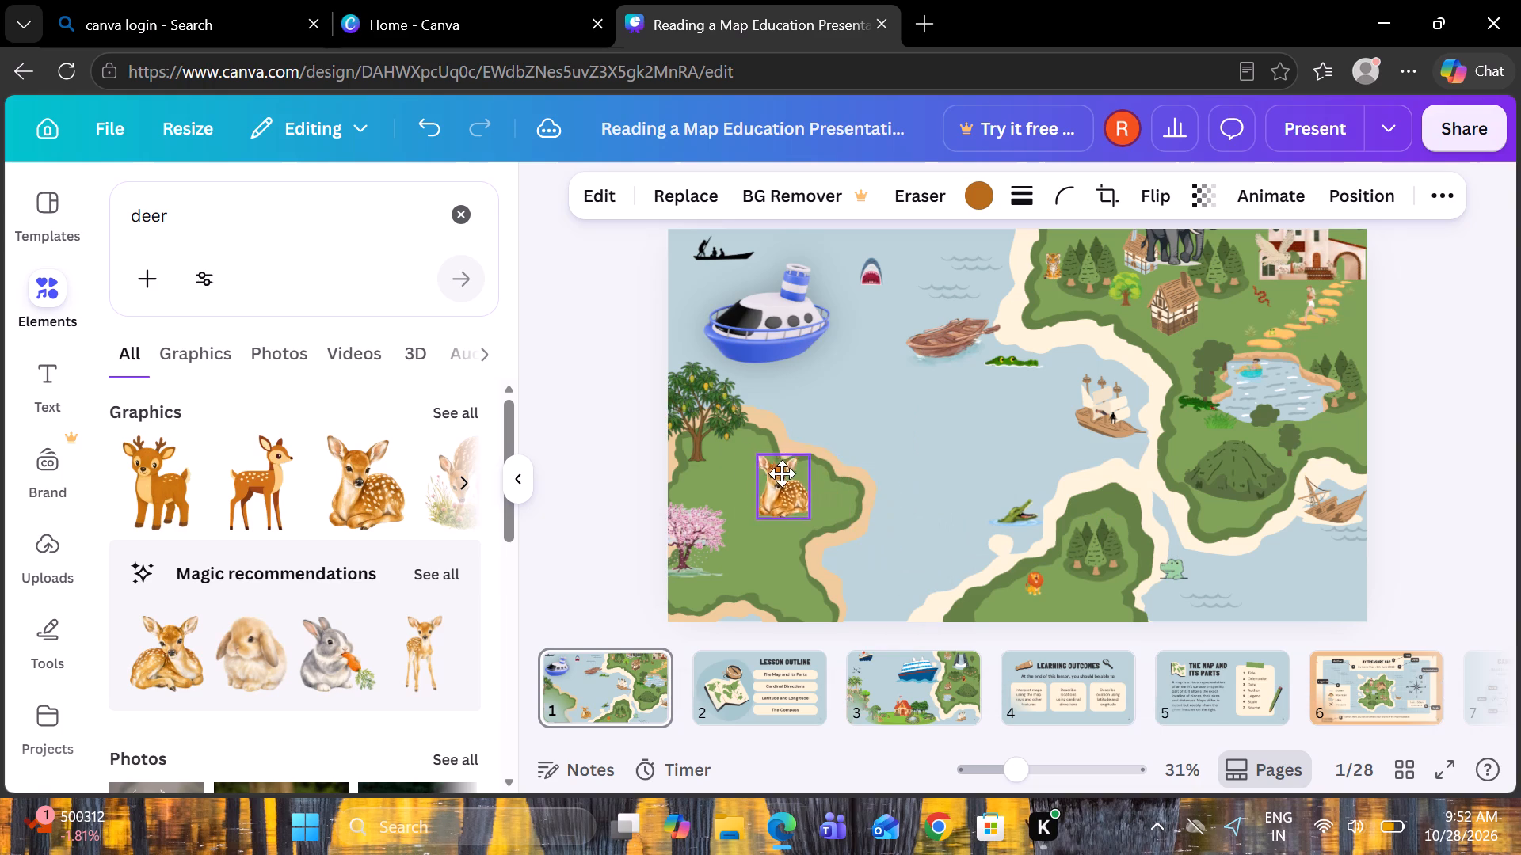
pyautogui.moveTo(782, 473); pyautogui.dragTo(749, 472)
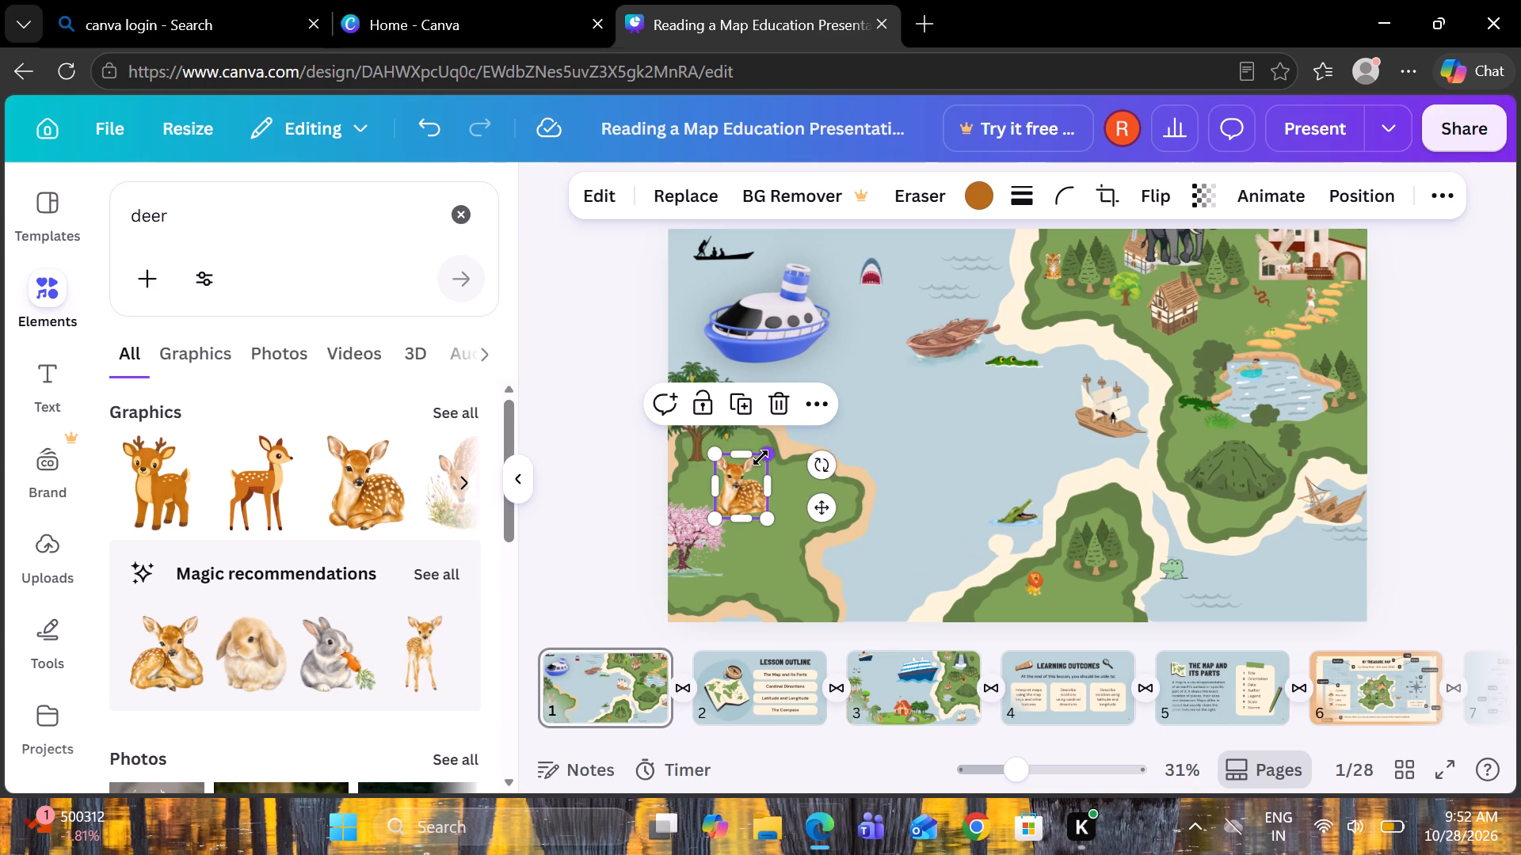
pyautogui.moveTo(760, 458); pyautogui.dragTo(736, 481)
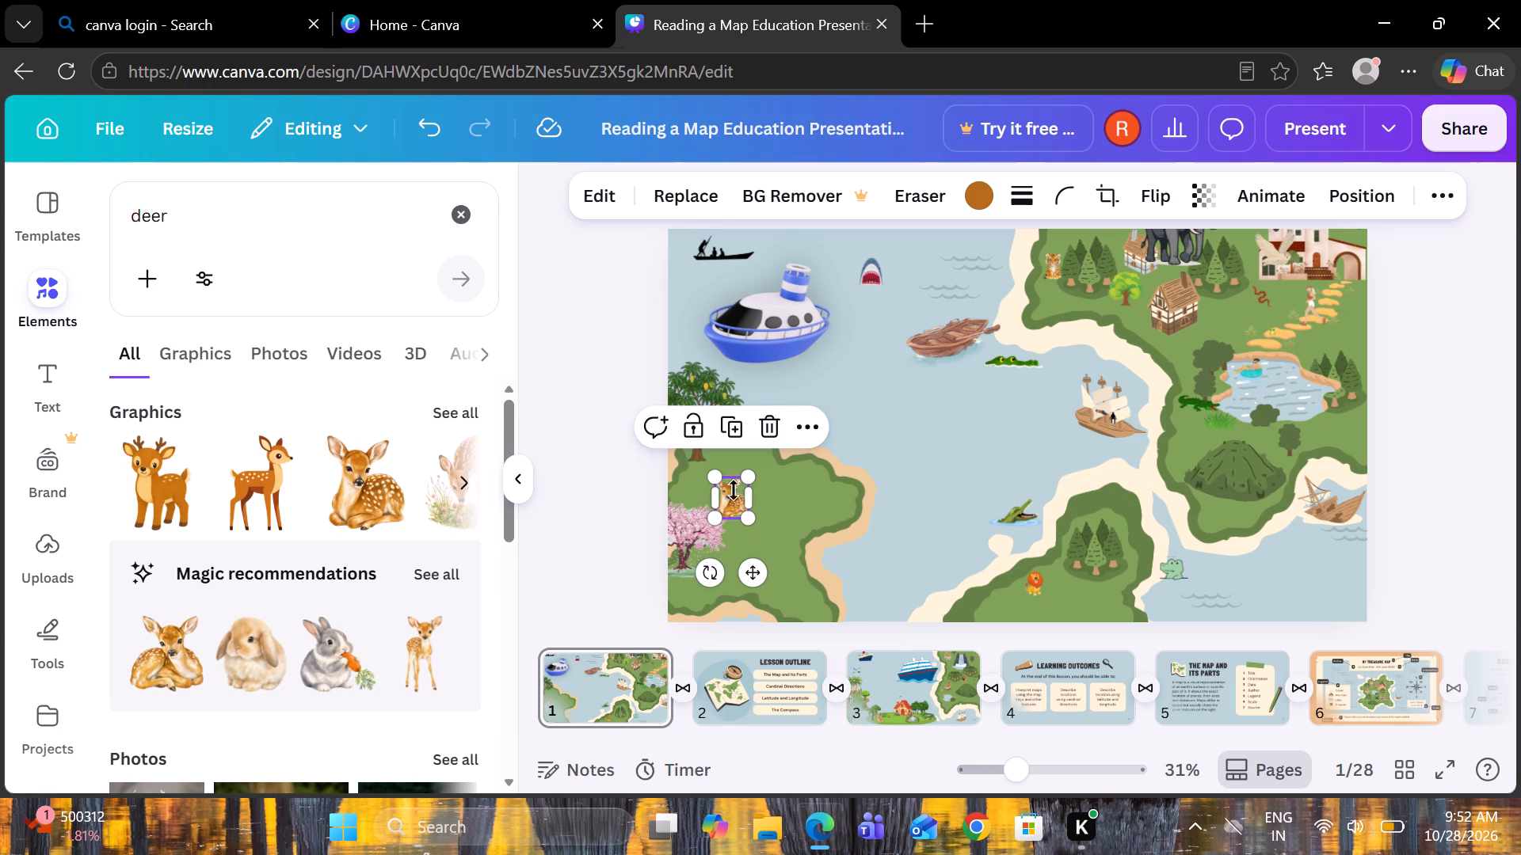
pyautogui.moveTo(753, 579); pyautogui.dragTo(726, 613)
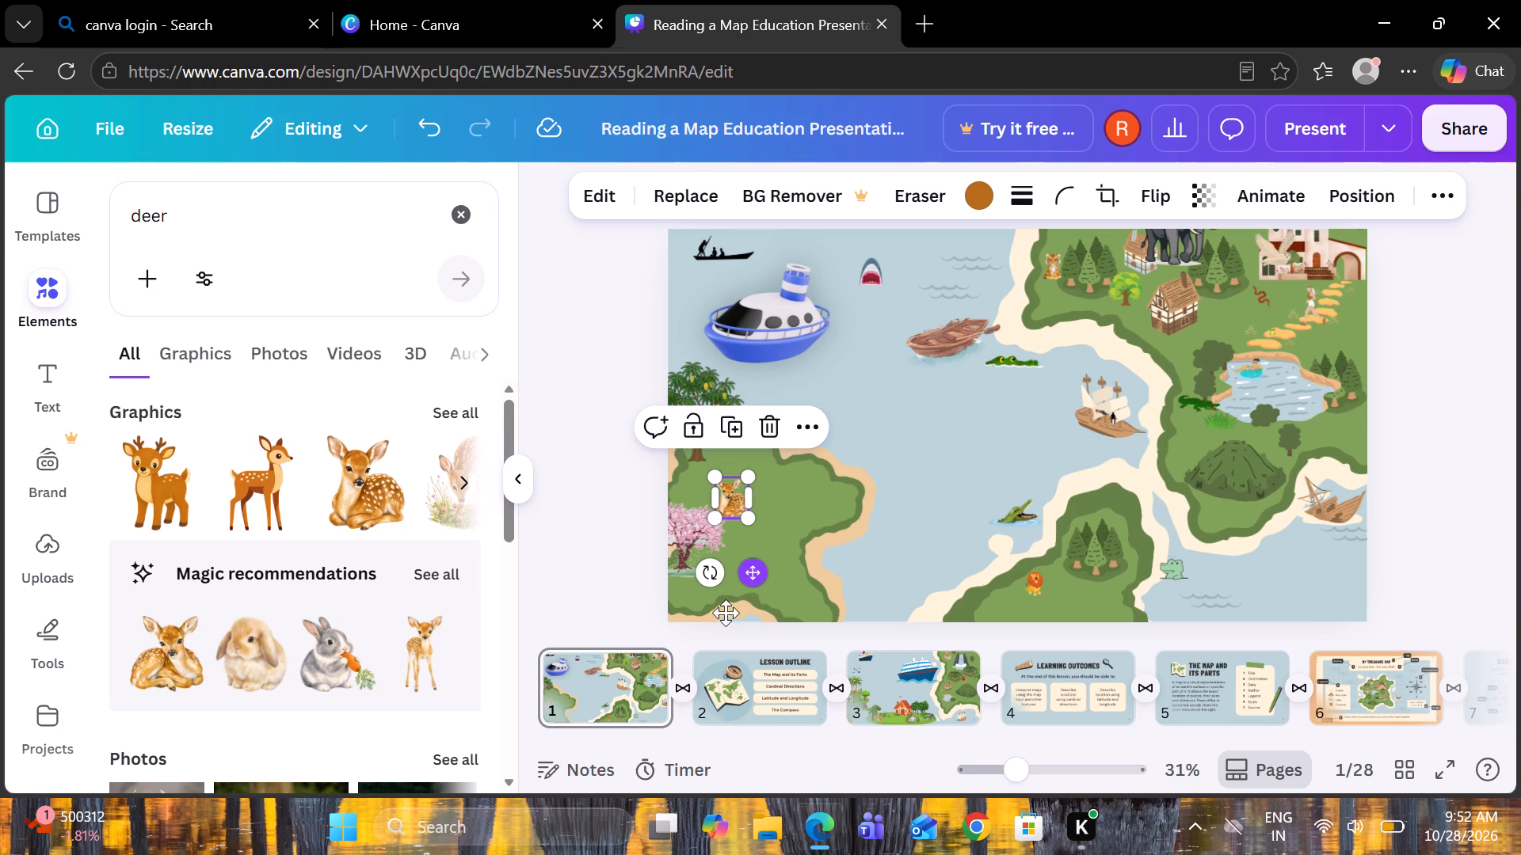
pyautogui.moveTo(726, 613); pyautogui.dragTo(730, 648)
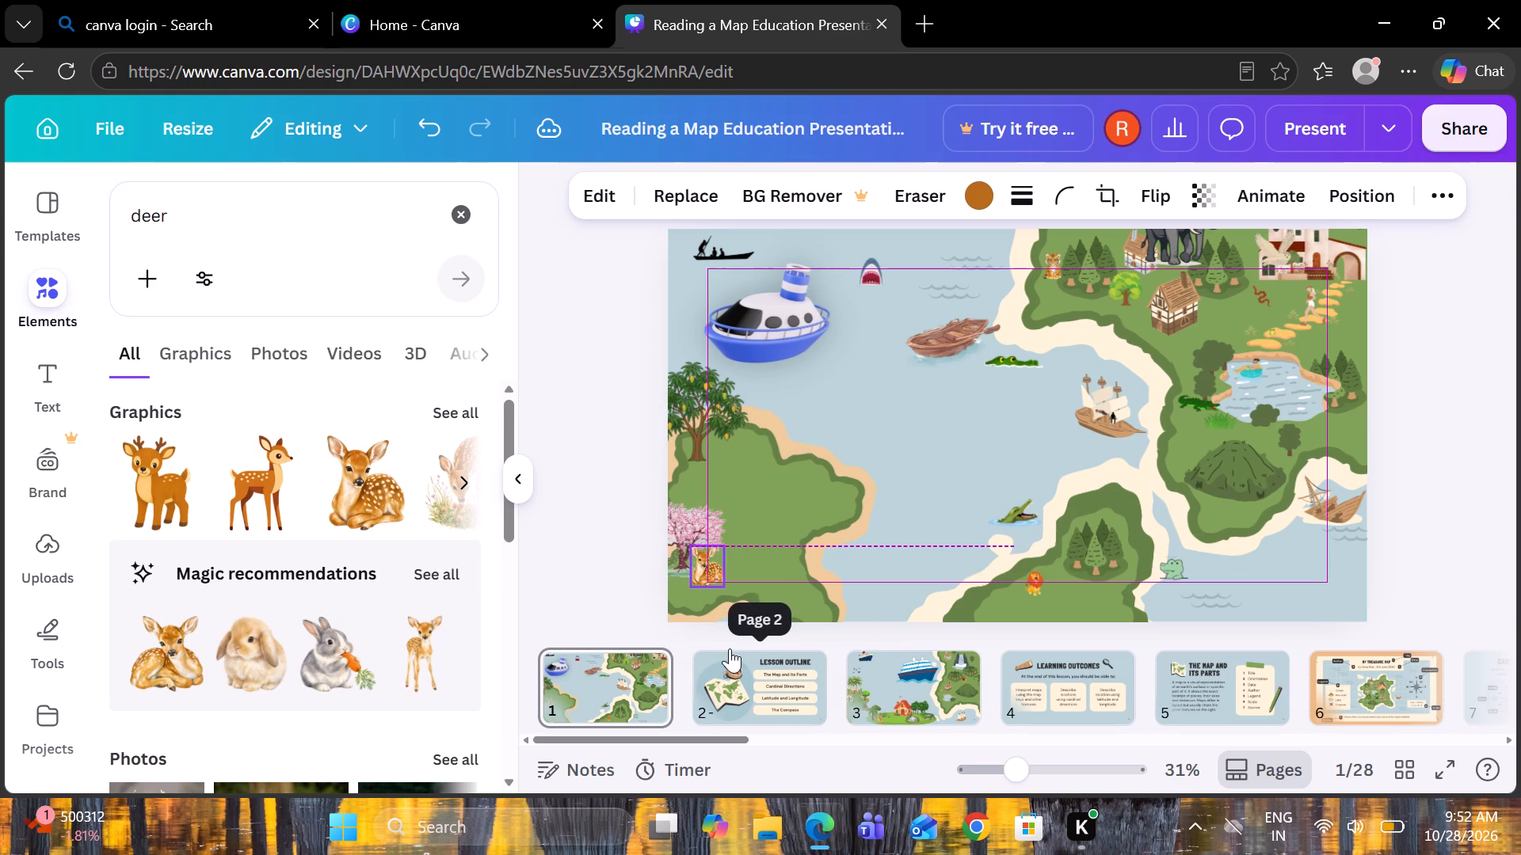
pyautogui.moveTo(730, 648); pyautogui.dragTo(722, 653)
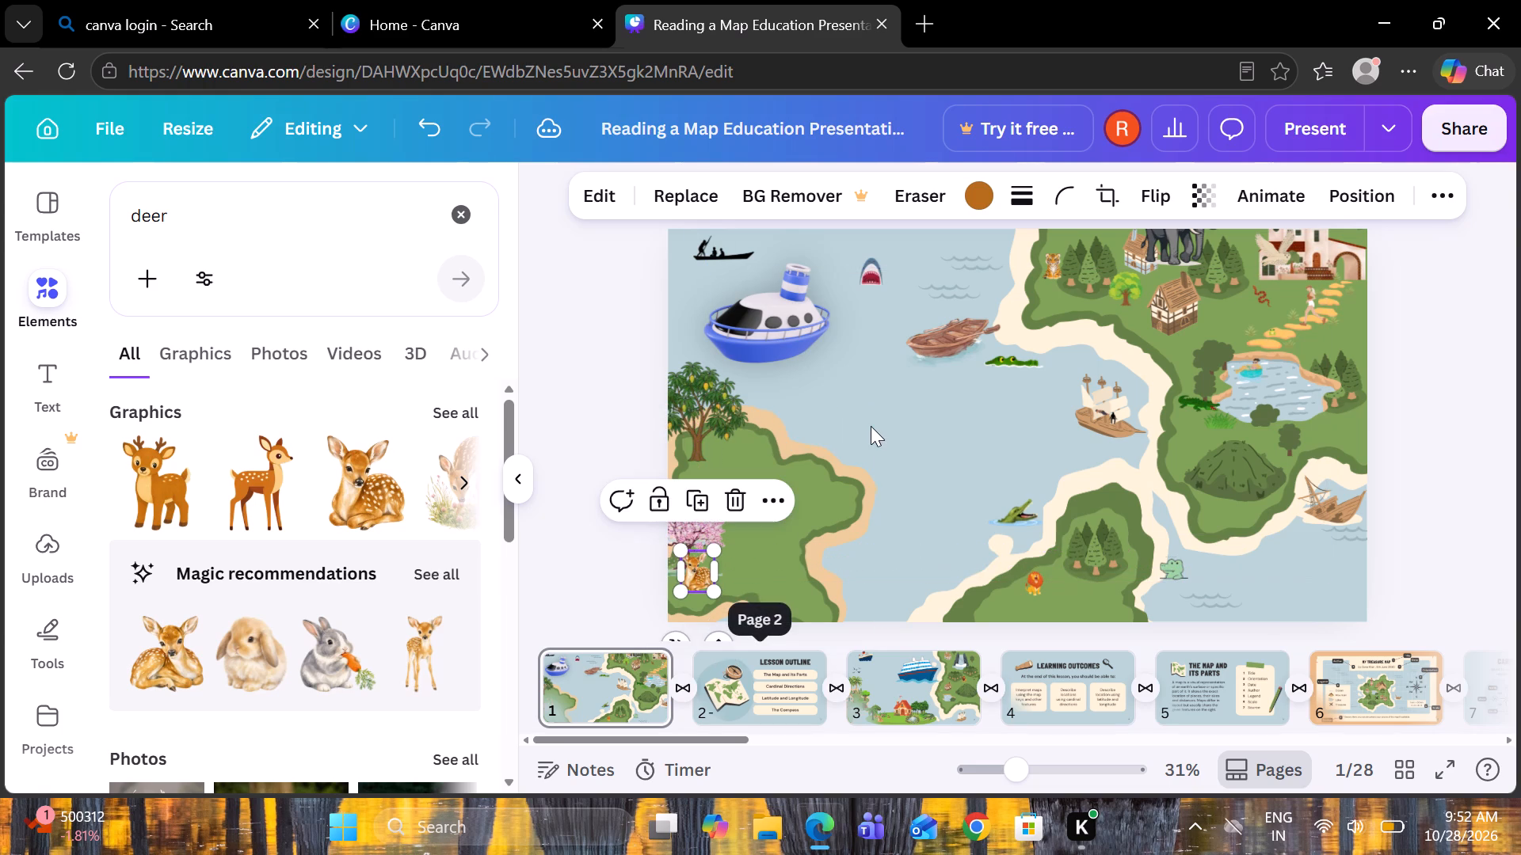
pyautogui.click(871, 426)
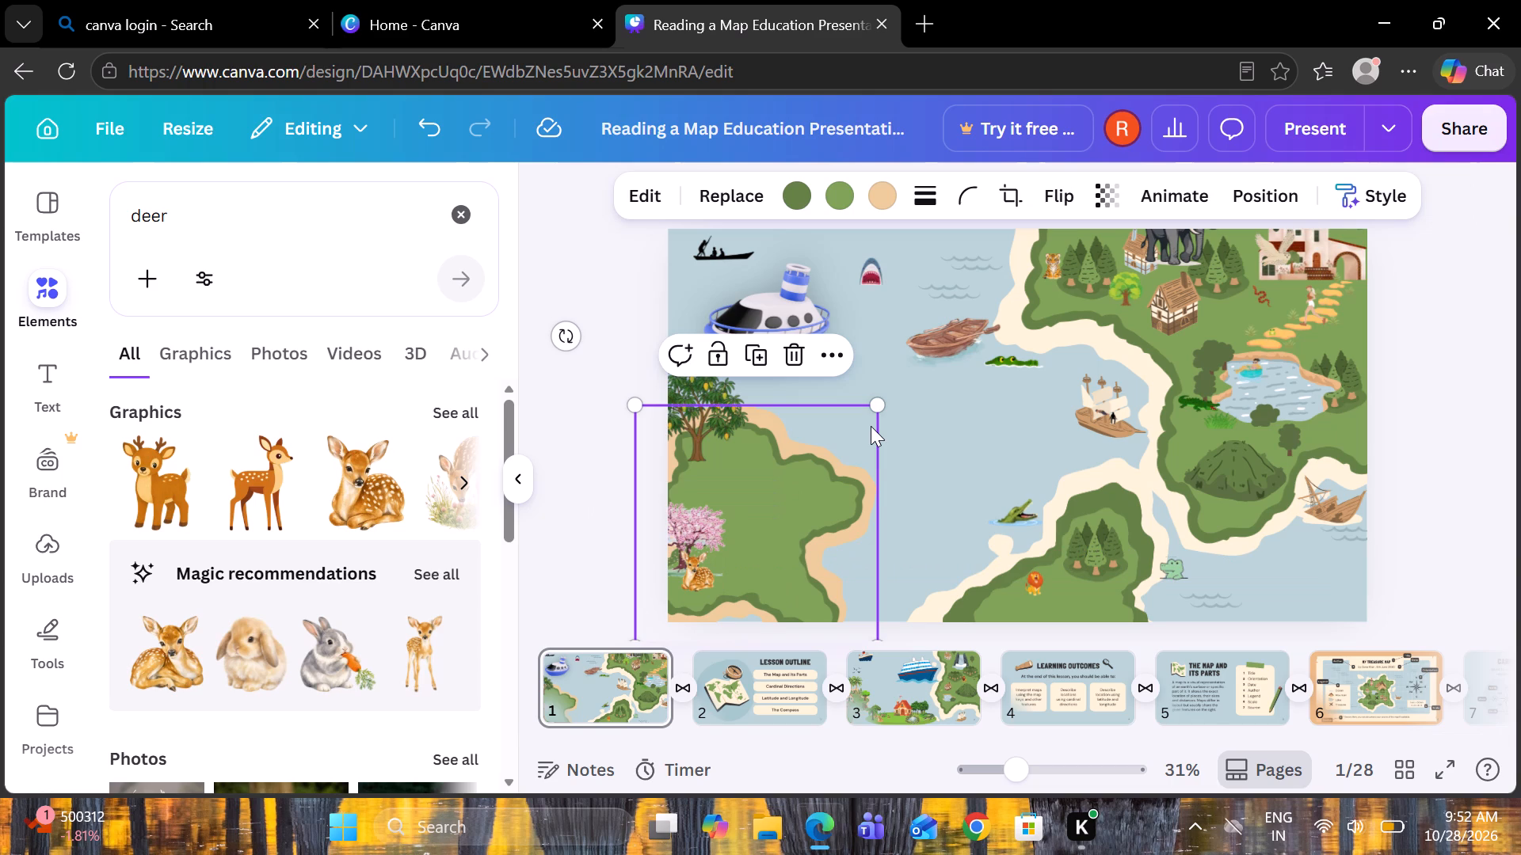
pyautogui.click(880, 317)
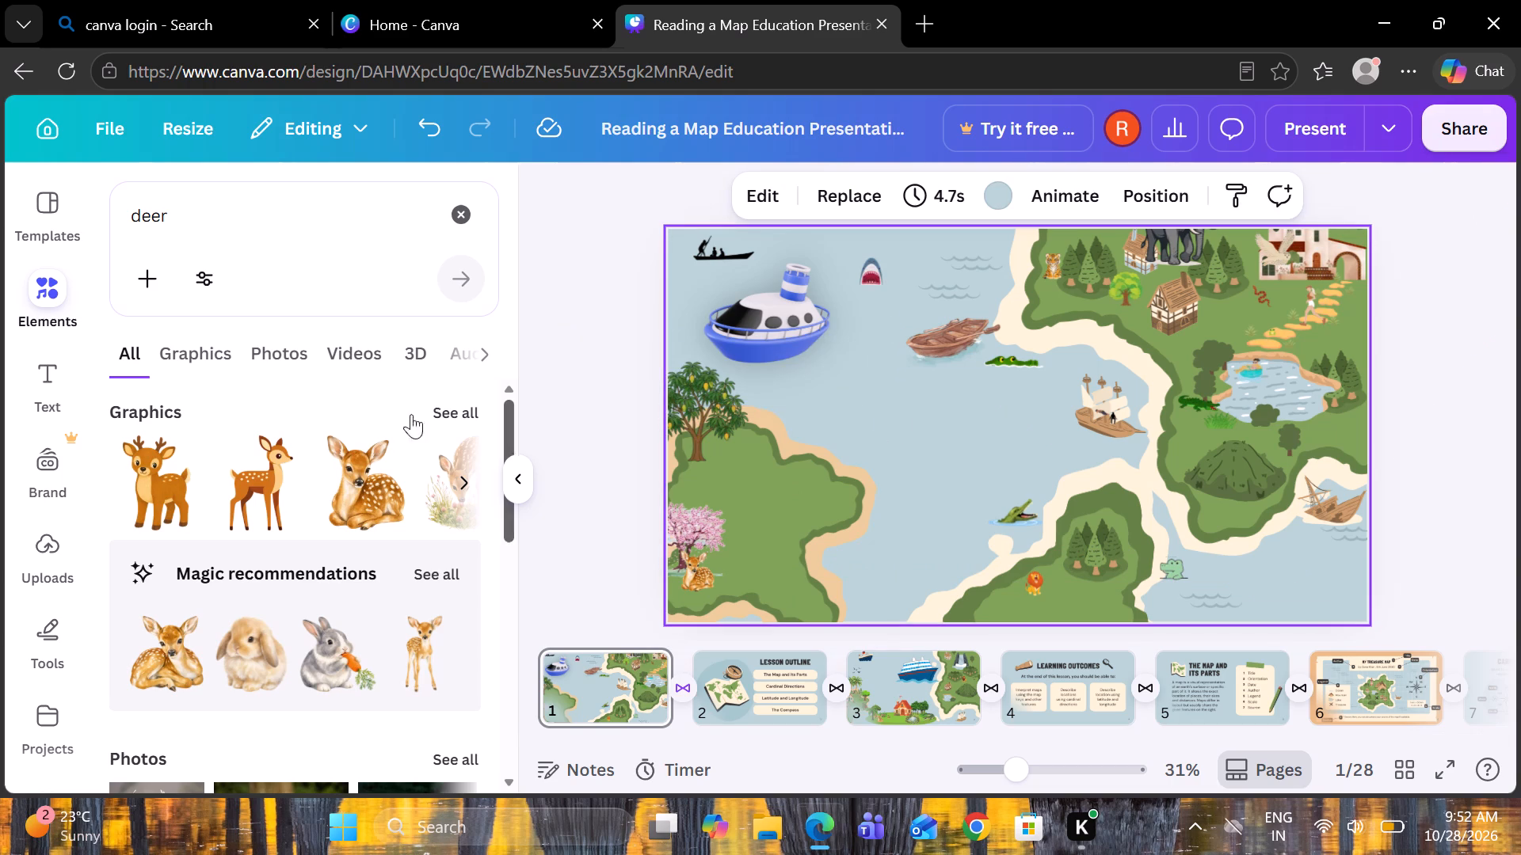
# Clear the deer search term from the elements library search.
pyautogui.click(166, 207)
pyautogui.press('BackSpace')
pyautogui.press('BackSpace')
pyautogui.press('BackSpace')
pyautogui.press('BackSpace')
pyautogui.press('BackSpace')
pyautogui.press('BackSpace')
pyautogui.press('BackSpace')
pyautogui.press('BackSpace')
pyautogui.press('BackSpace')
pyautogui.press('BackSpace')
pyautogui.press('BackSpace')
pyautogui.press('BackSpace')
pyautogui.press('BackSpace')
pyautogui.press('BackSpace')
pyautogui.press('BackSpace')
pyautogui.press('BackSpace')
pyautogui.press('BackSpace')
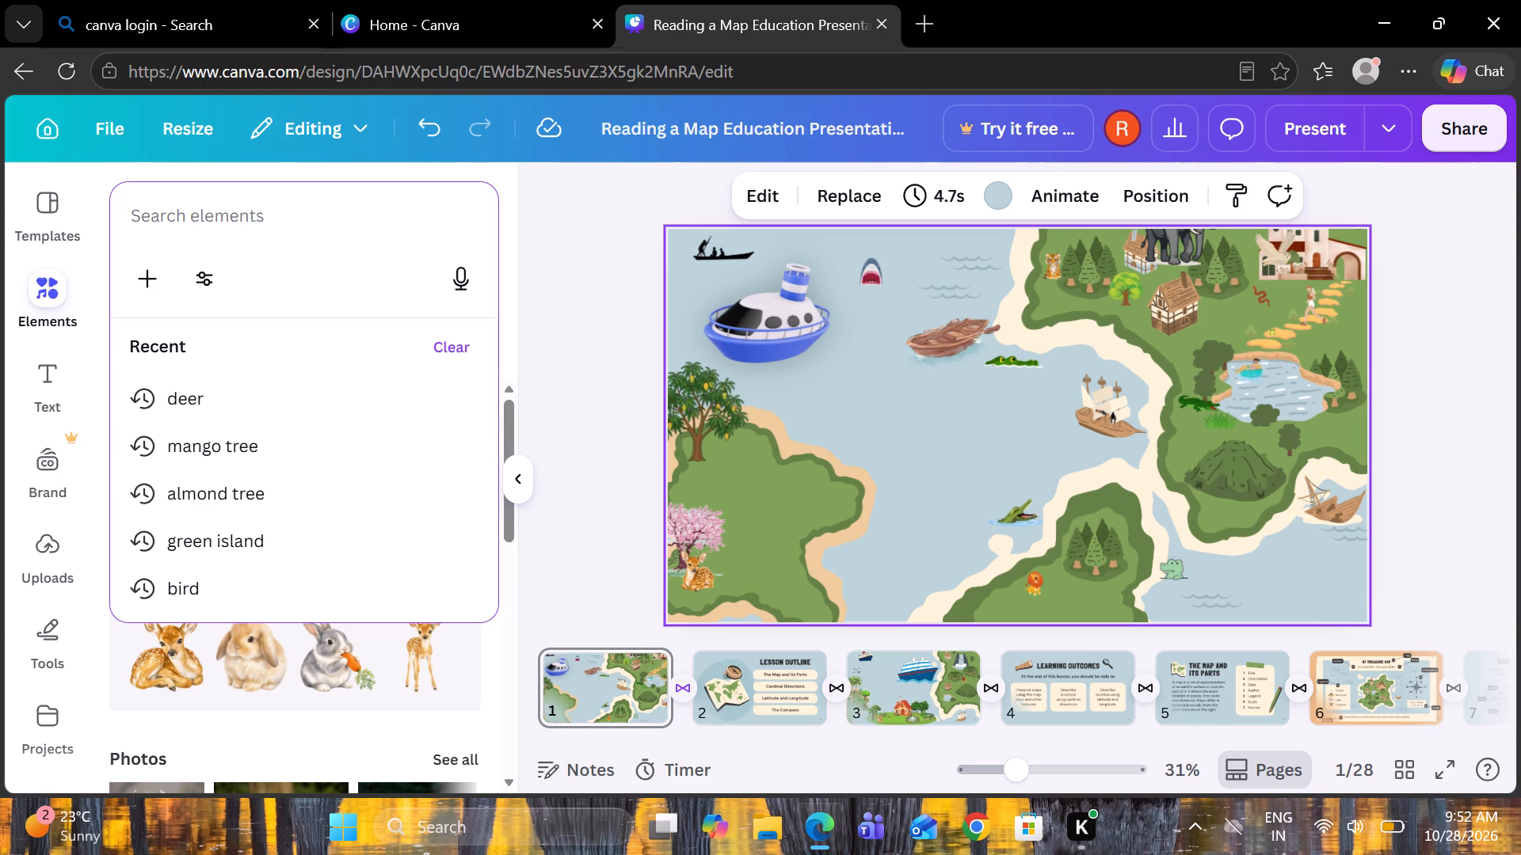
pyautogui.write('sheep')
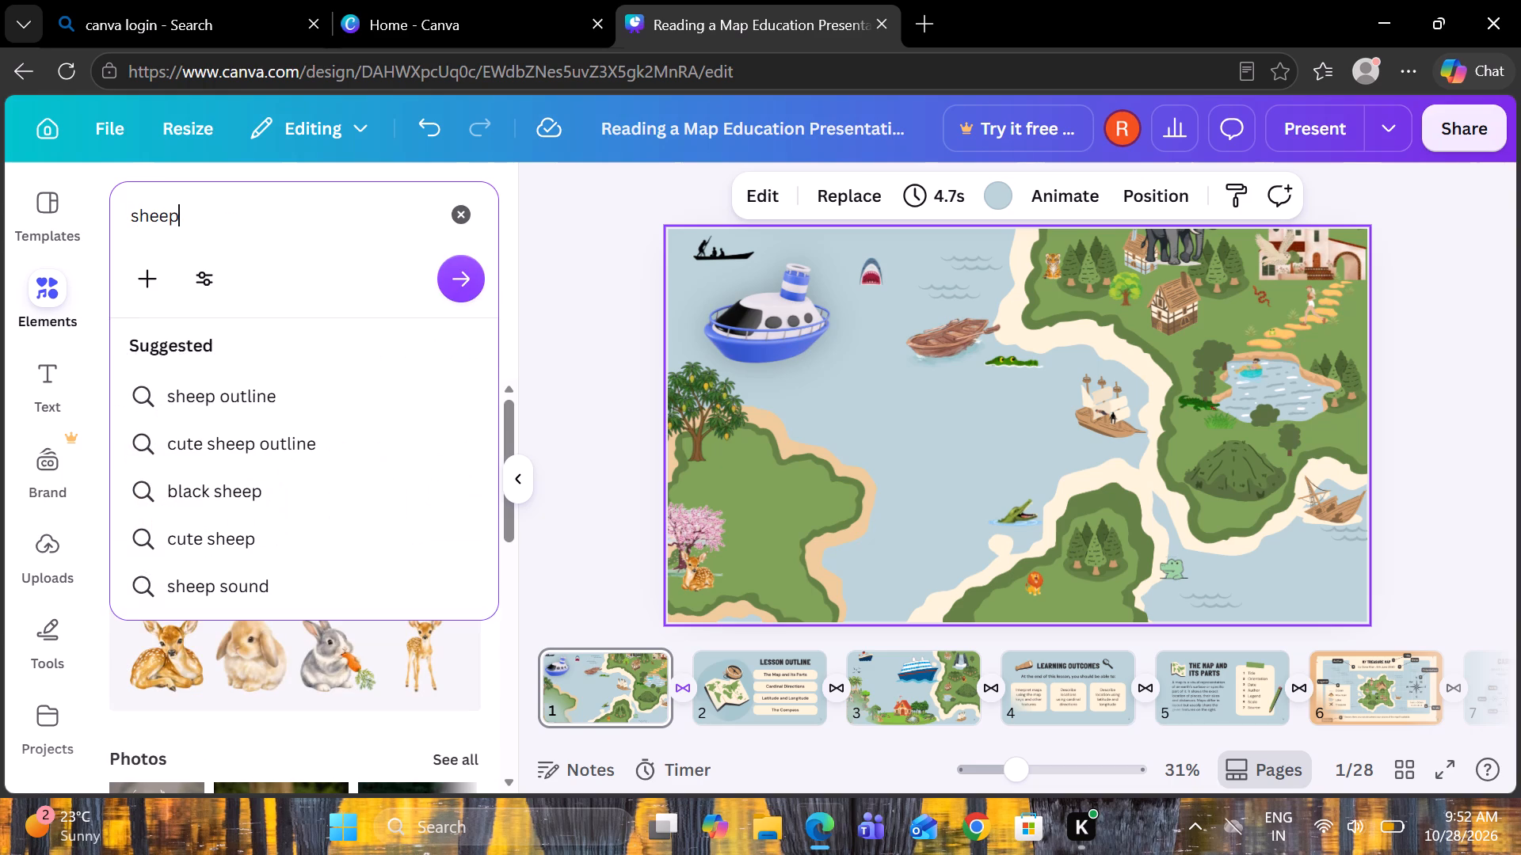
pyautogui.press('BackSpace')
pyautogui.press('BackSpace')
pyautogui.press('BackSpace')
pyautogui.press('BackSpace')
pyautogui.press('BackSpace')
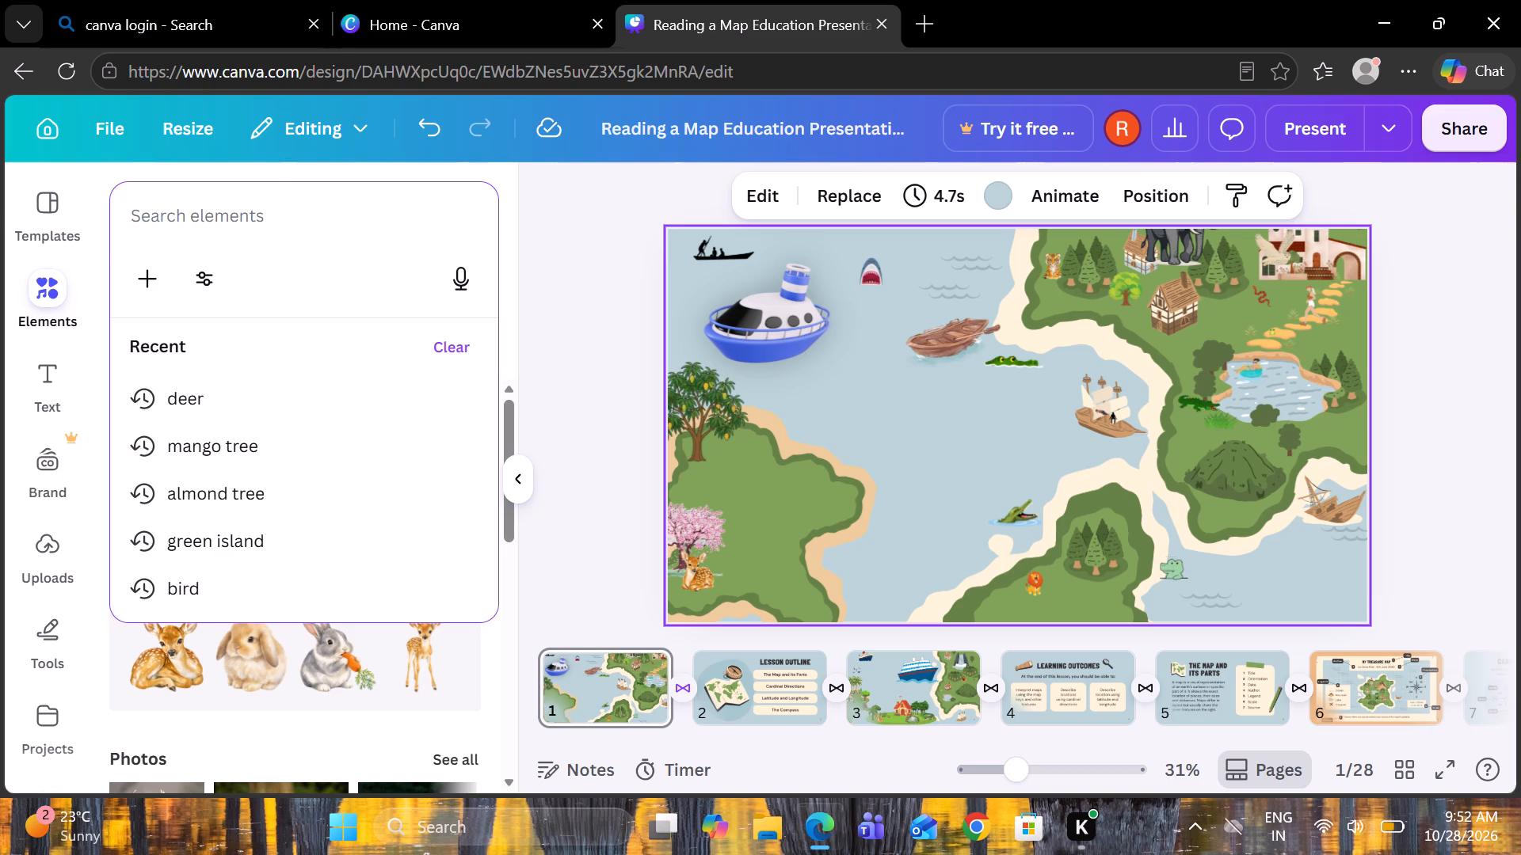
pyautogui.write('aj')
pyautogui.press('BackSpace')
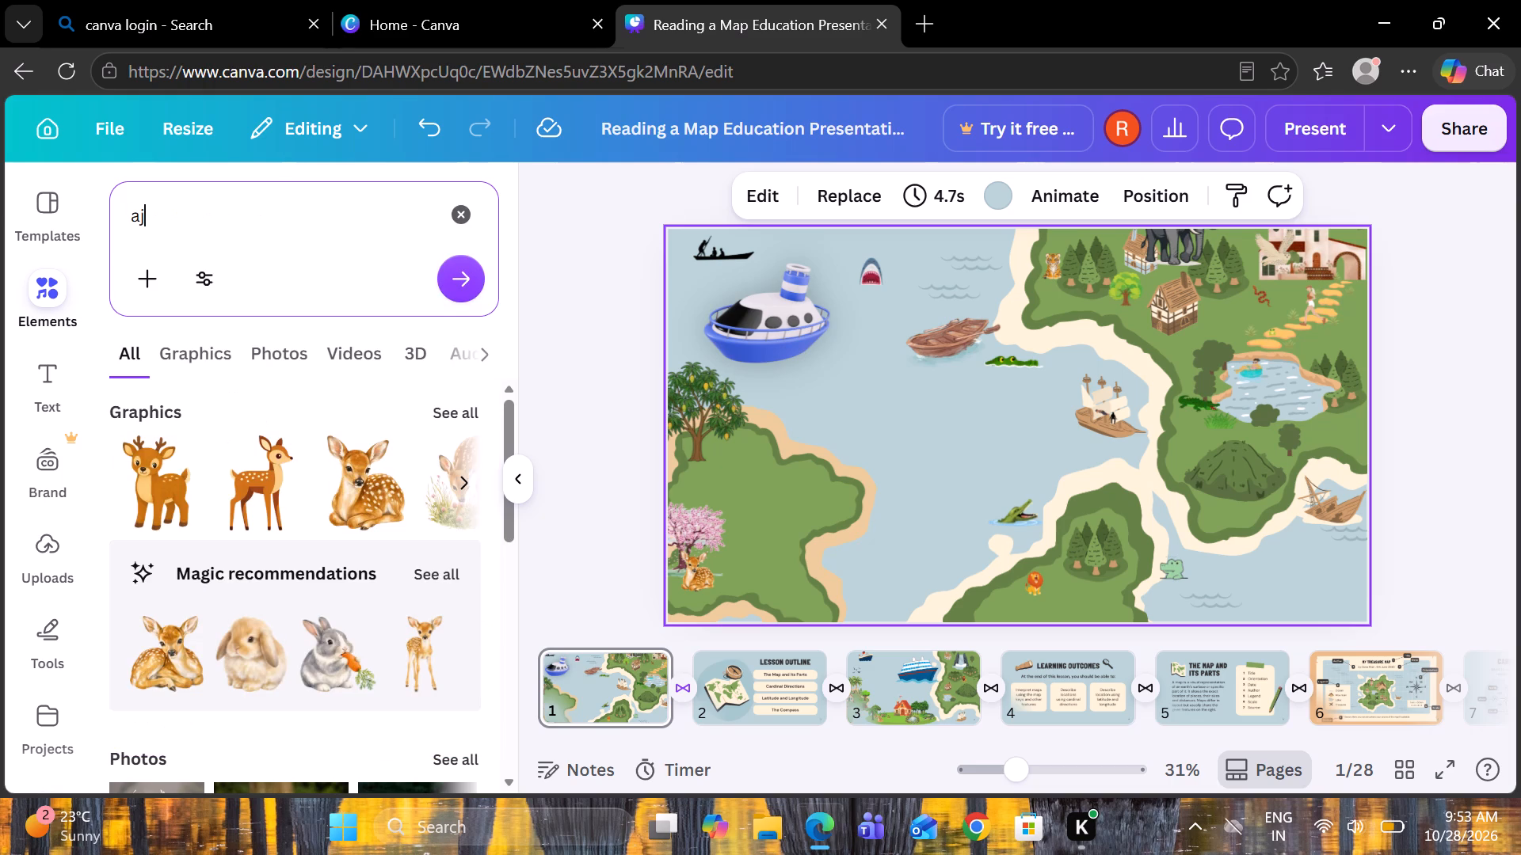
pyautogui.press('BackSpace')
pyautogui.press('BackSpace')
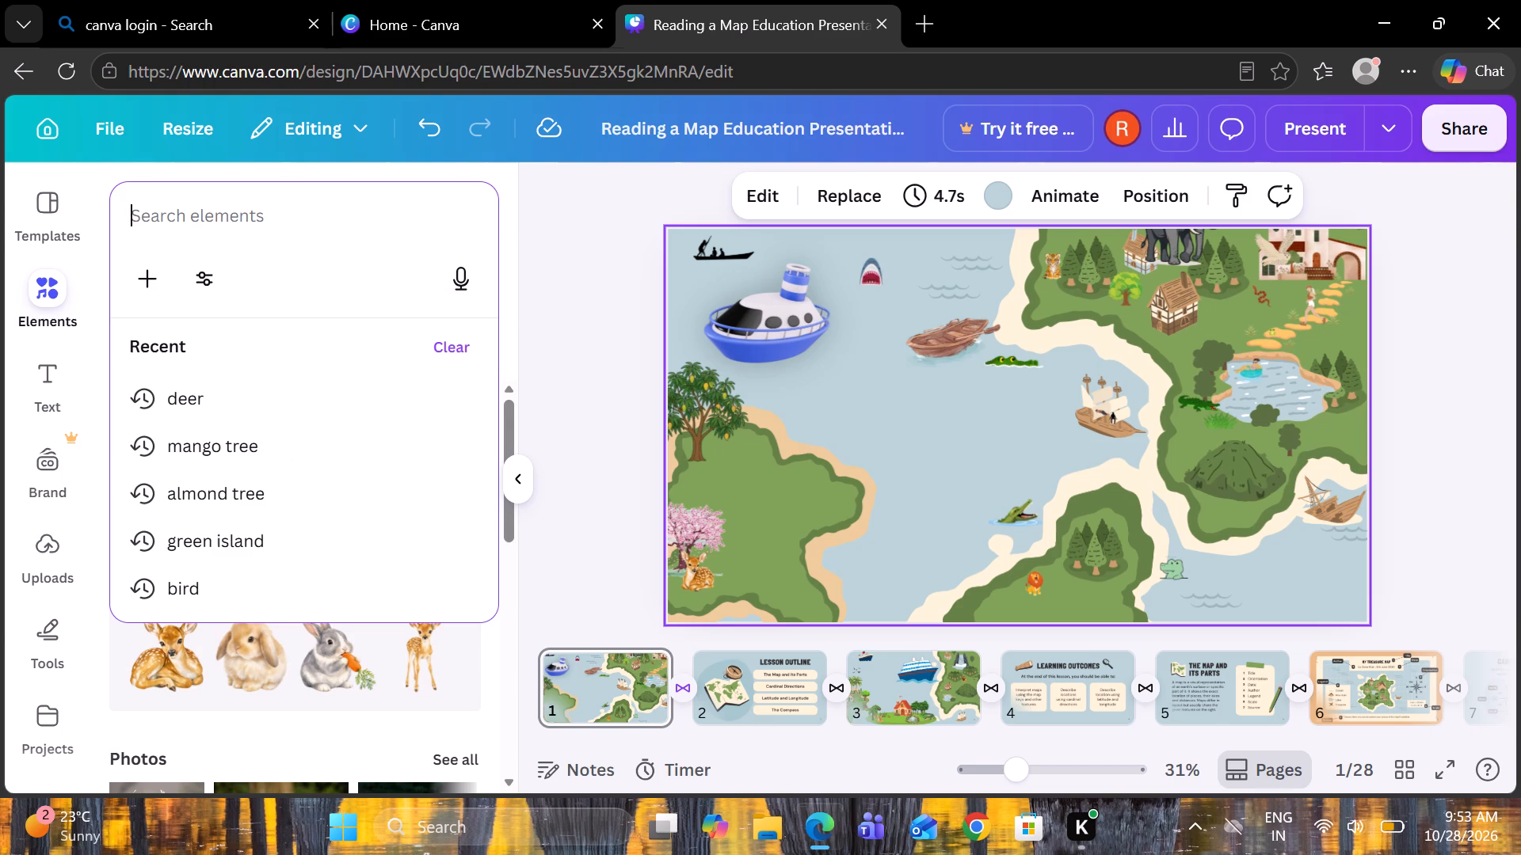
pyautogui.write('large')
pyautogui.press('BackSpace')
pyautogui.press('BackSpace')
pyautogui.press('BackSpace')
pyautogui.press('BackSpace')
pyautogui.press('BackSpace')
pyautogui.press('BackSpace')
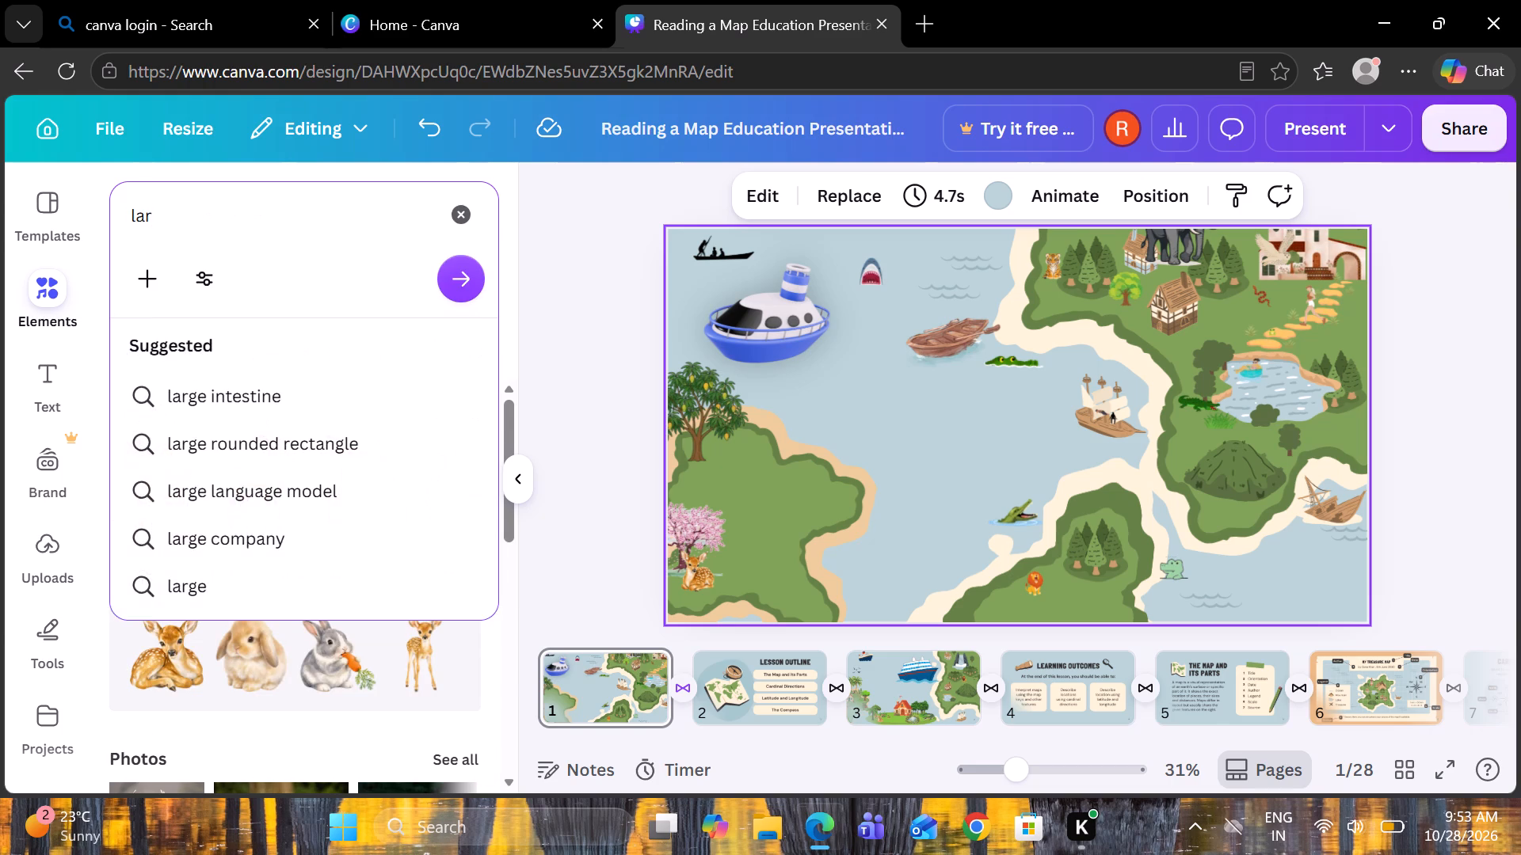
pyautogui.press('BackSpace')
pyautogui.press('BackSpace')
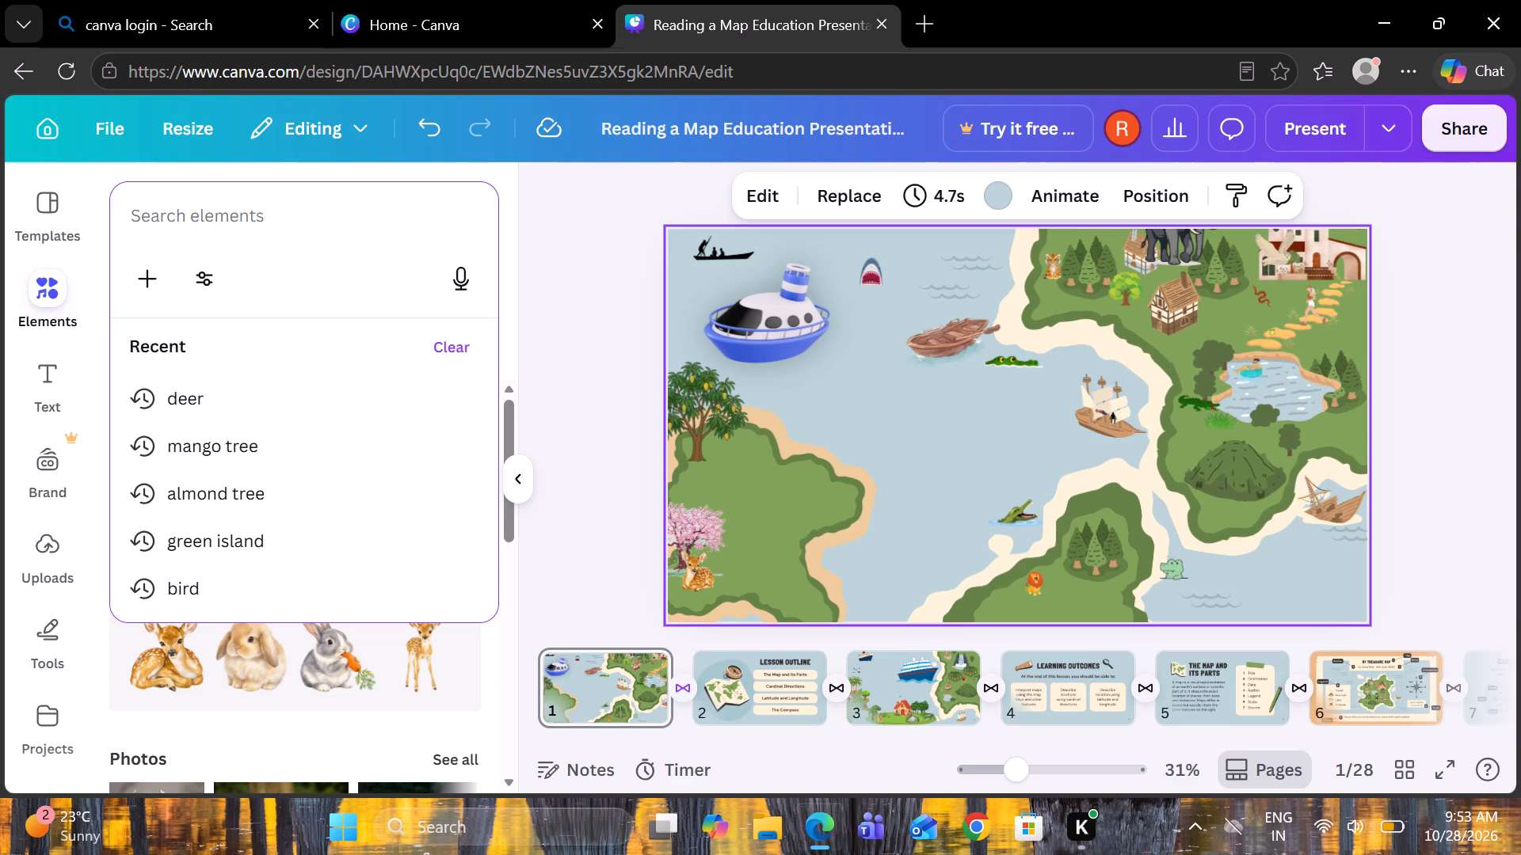
# Search the elements library for monster snake.
pyautogui.press('m')
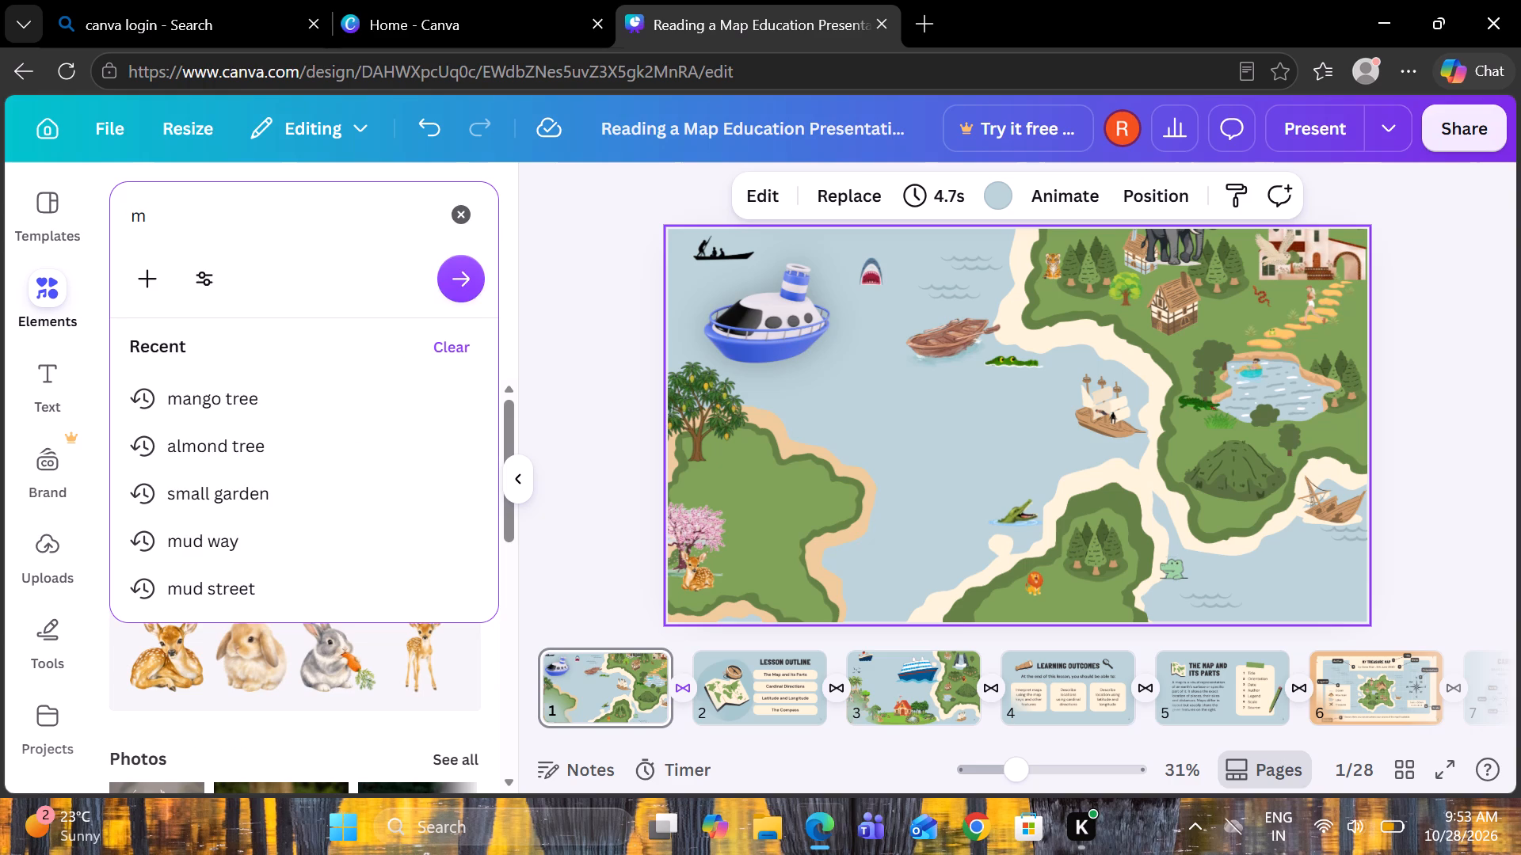
pyautogui.write('onster snac')
pyautogui.press('BackSpace')
pyautogui.press('e')
pyautogui.press('BackSpace')
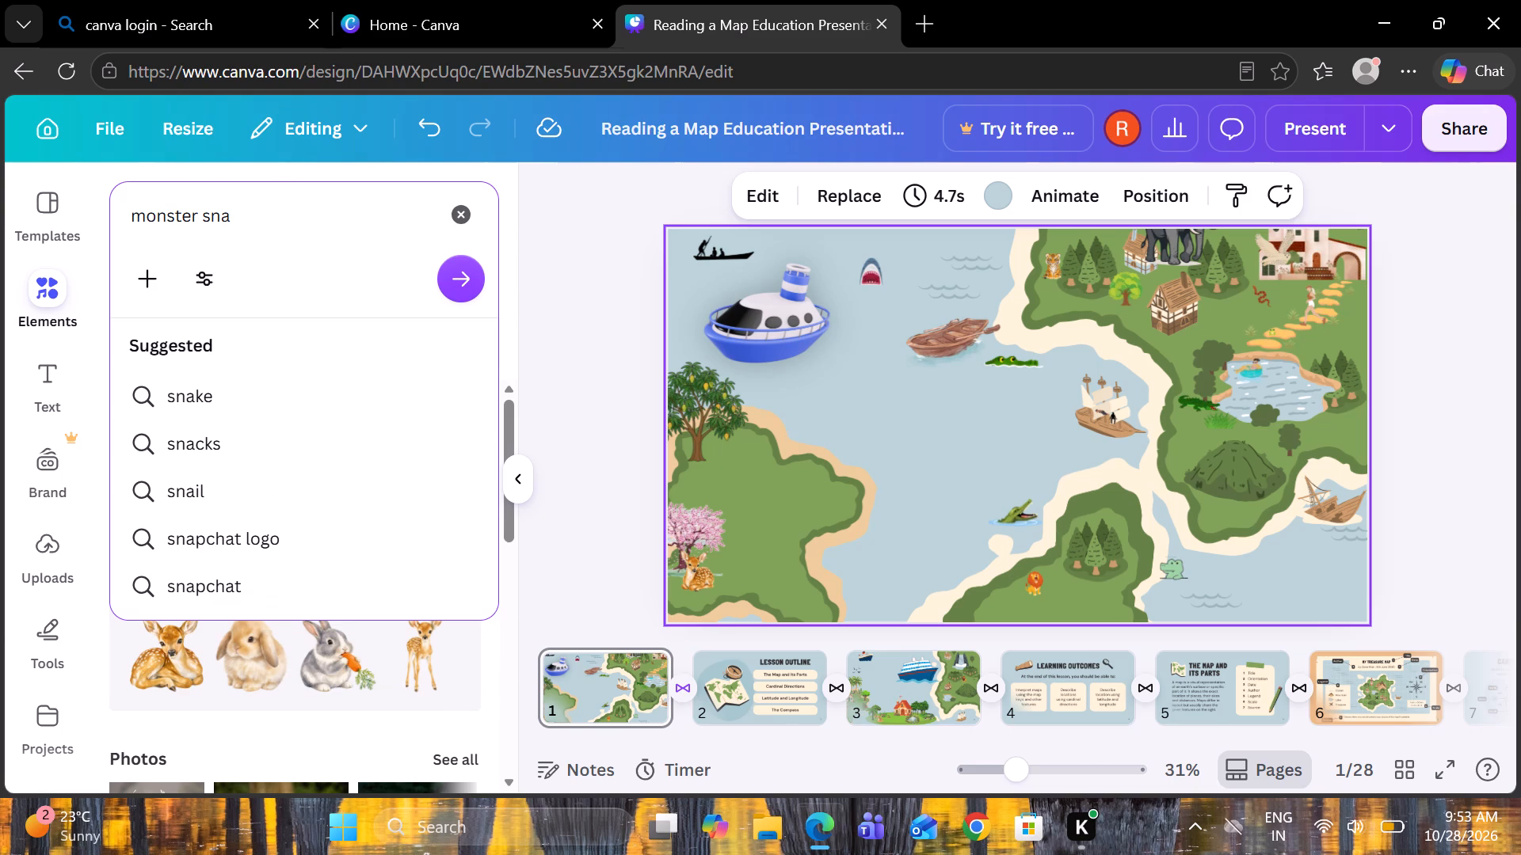
pyautogui.write('ke')
pyautogui.press('Return')
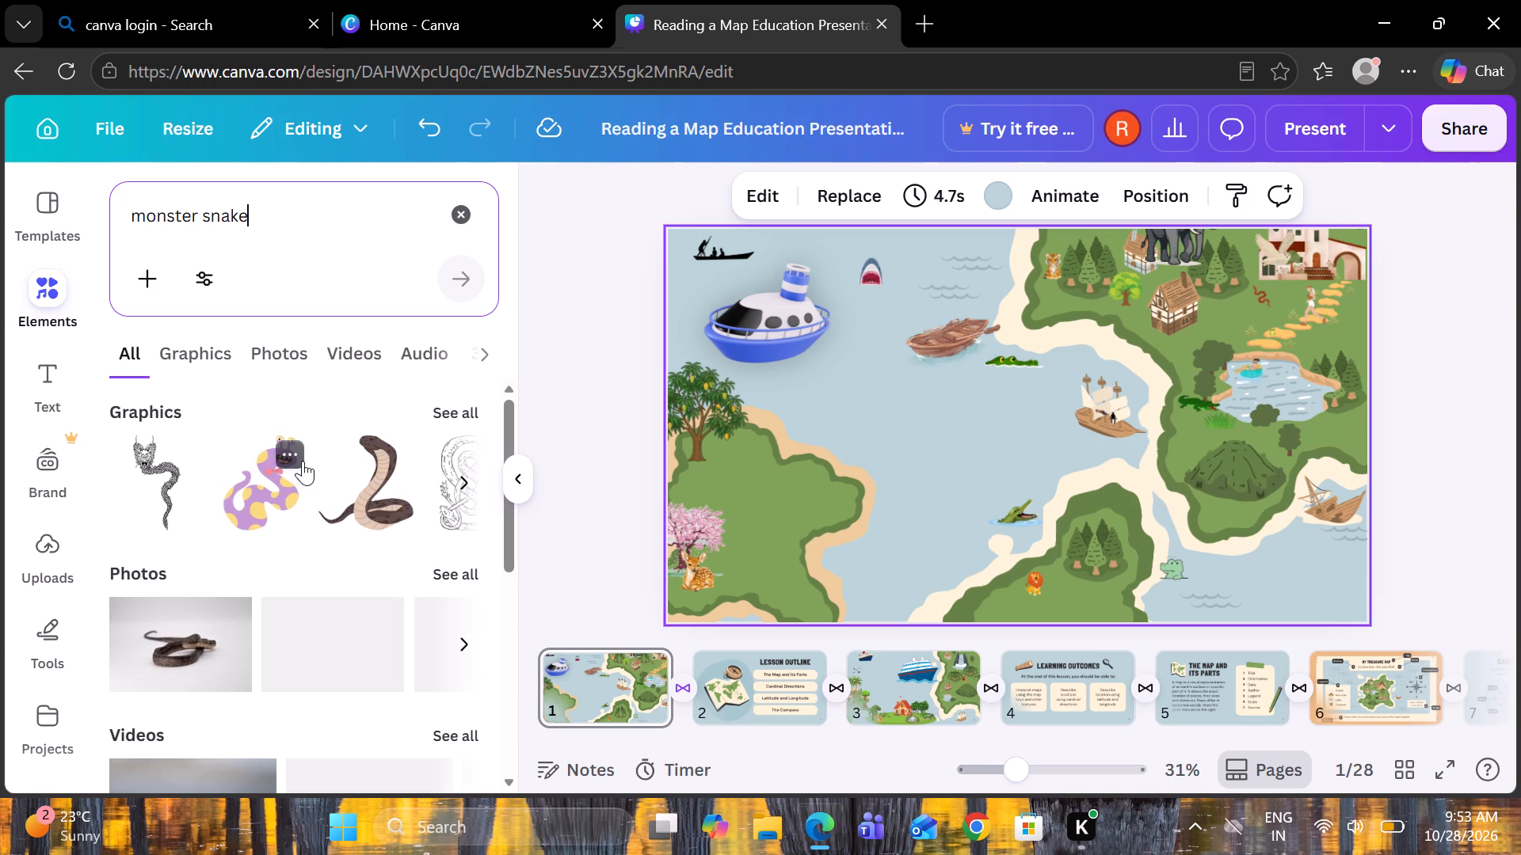
# Add the brown cobra graphic to slide 1, shrunk to about one-seventh size, on the green island's upper edge beside the mango tree.
pyautogui.hscroll(-1, 303, 461)
pyautogui.click(256, 493)
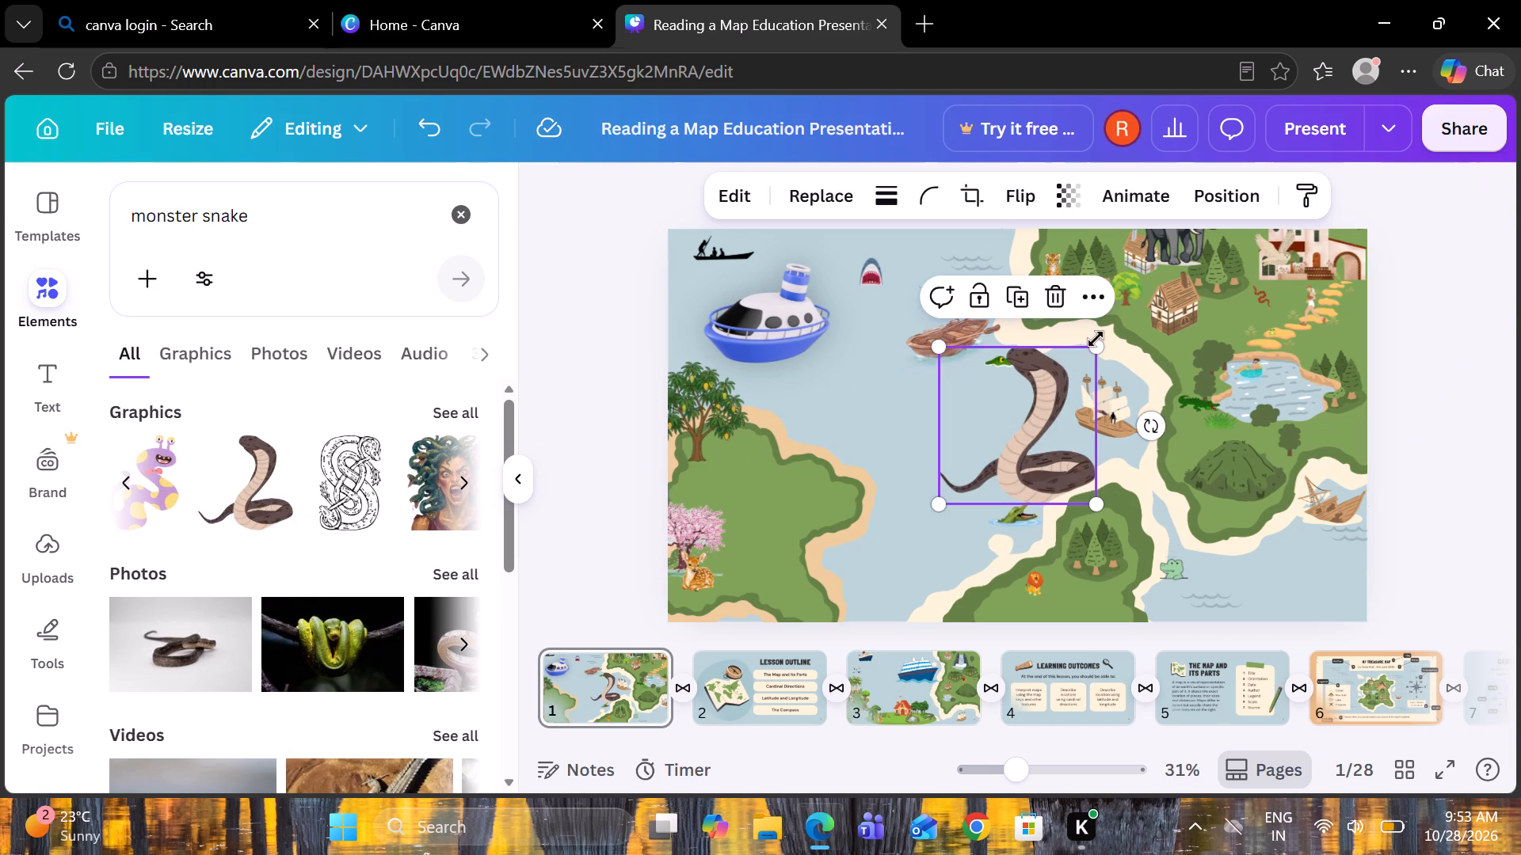
pyautogui.moveTo(1097, 344); pyautogui.dragTo(955, 462)
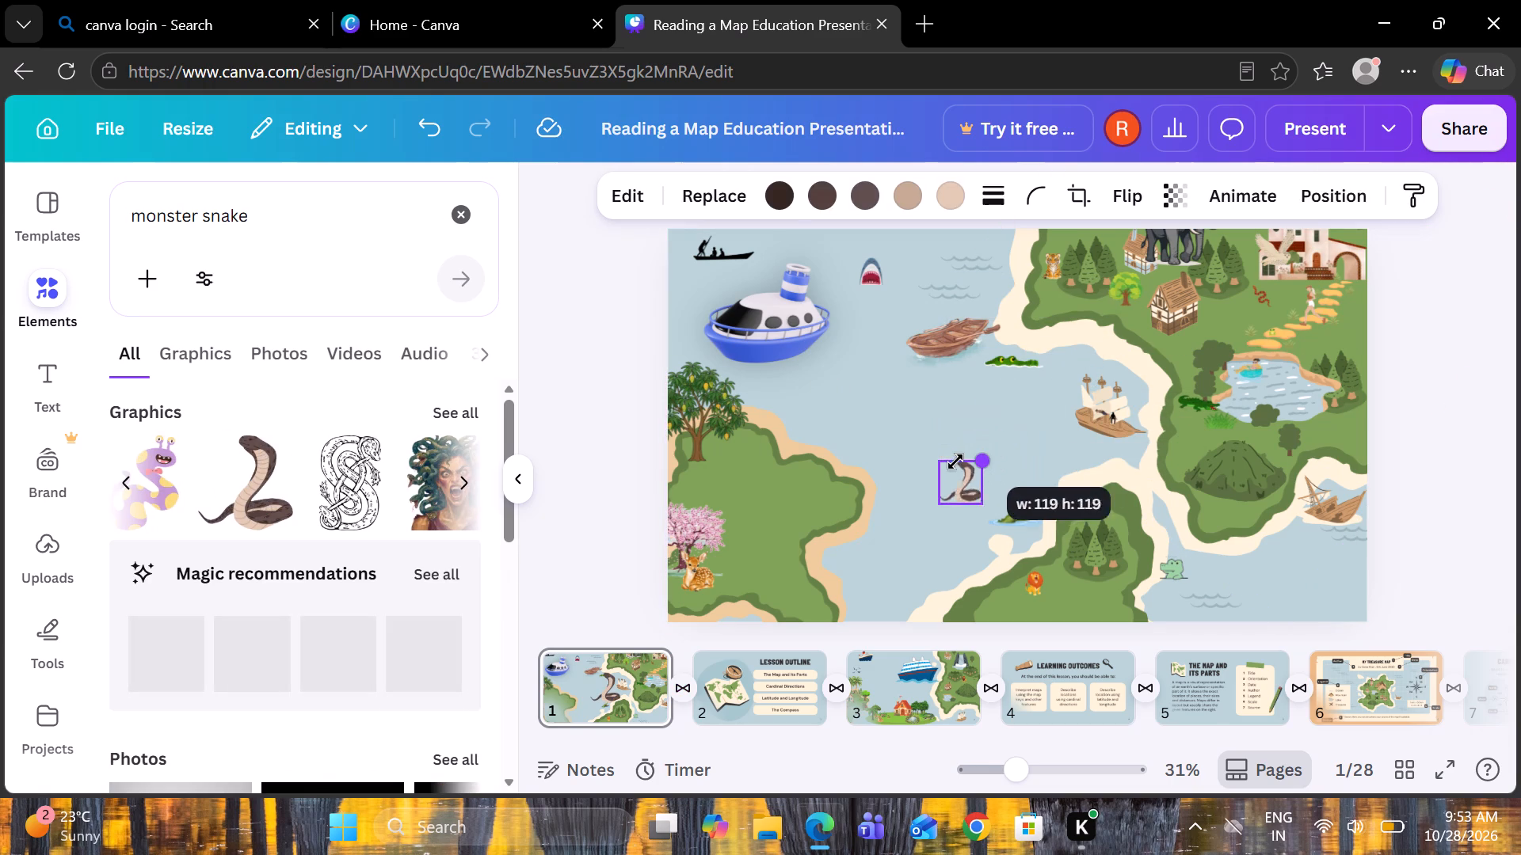
pyautogui.moveTo(955, 462); pyautogui.dragTo(952, 466)
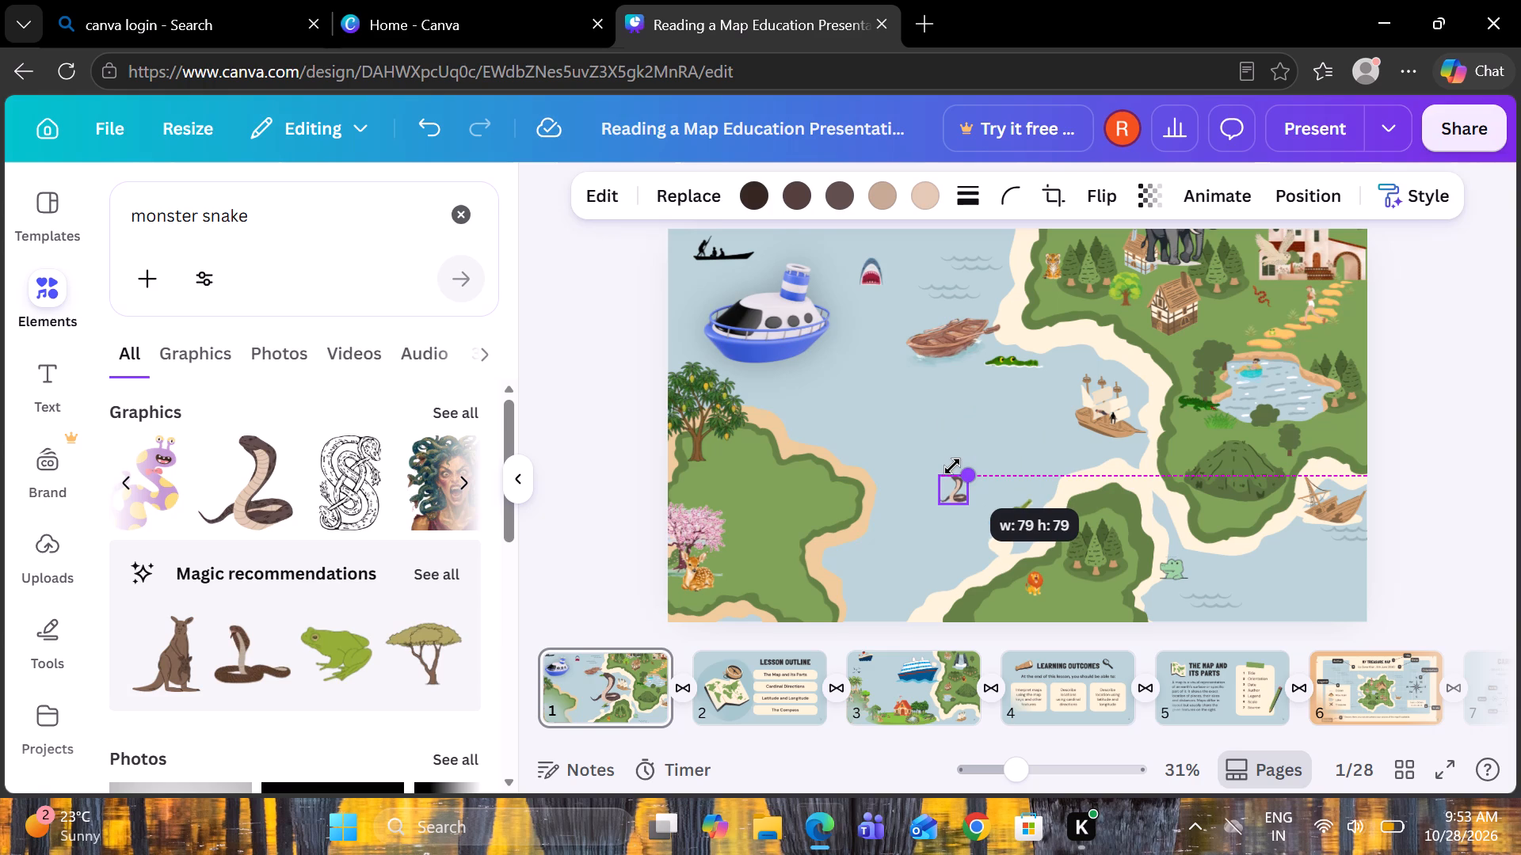
pyautogui.moveTo(952, 466); pyautogui.dragTo(951, 468)
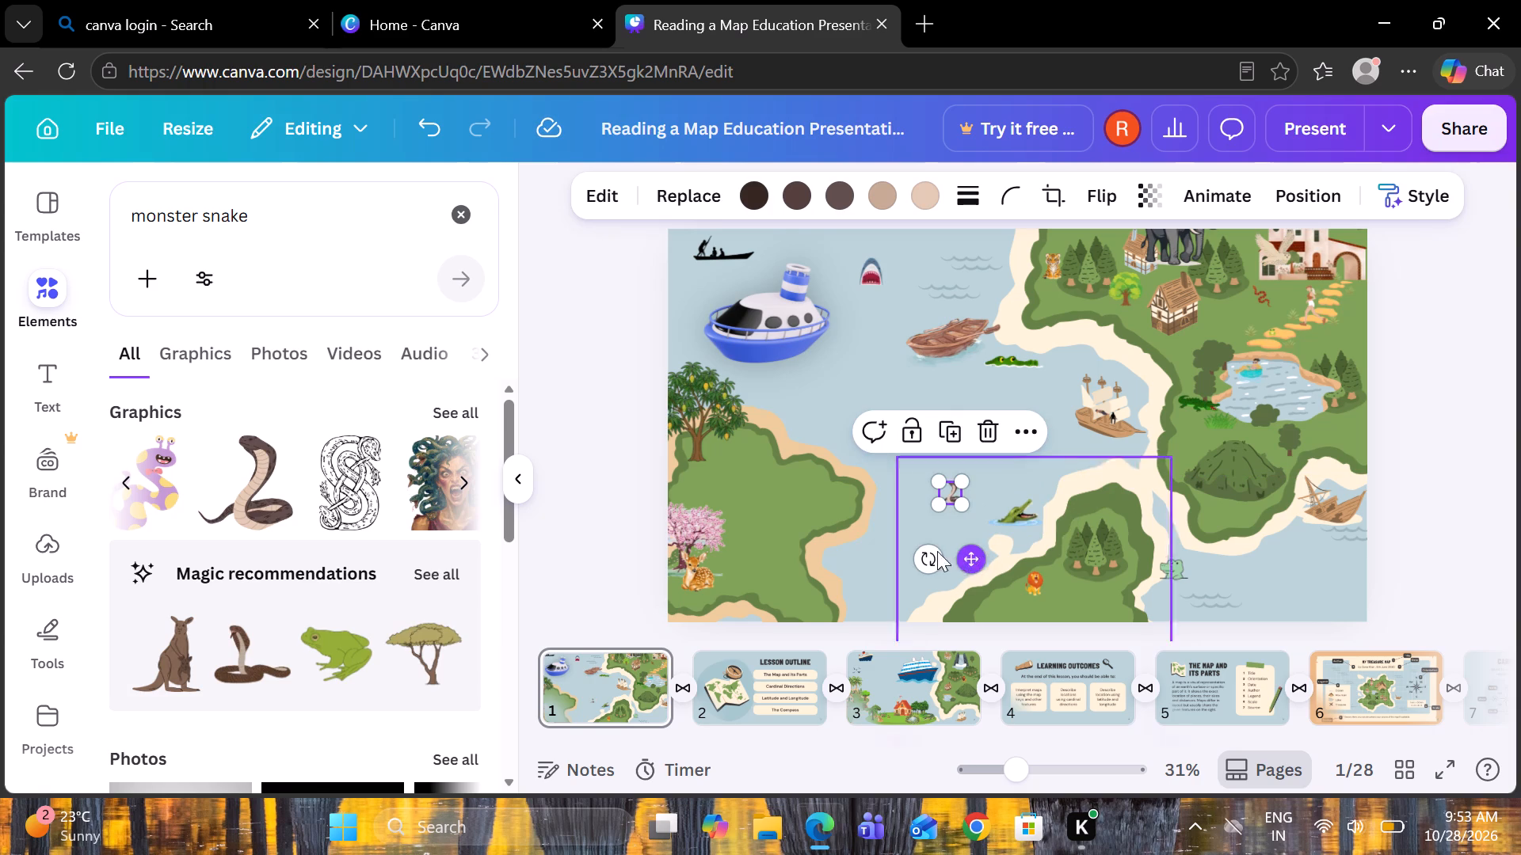
pyautogui.moveTo(966, 560); pyautogui.dragTo(903, 537)
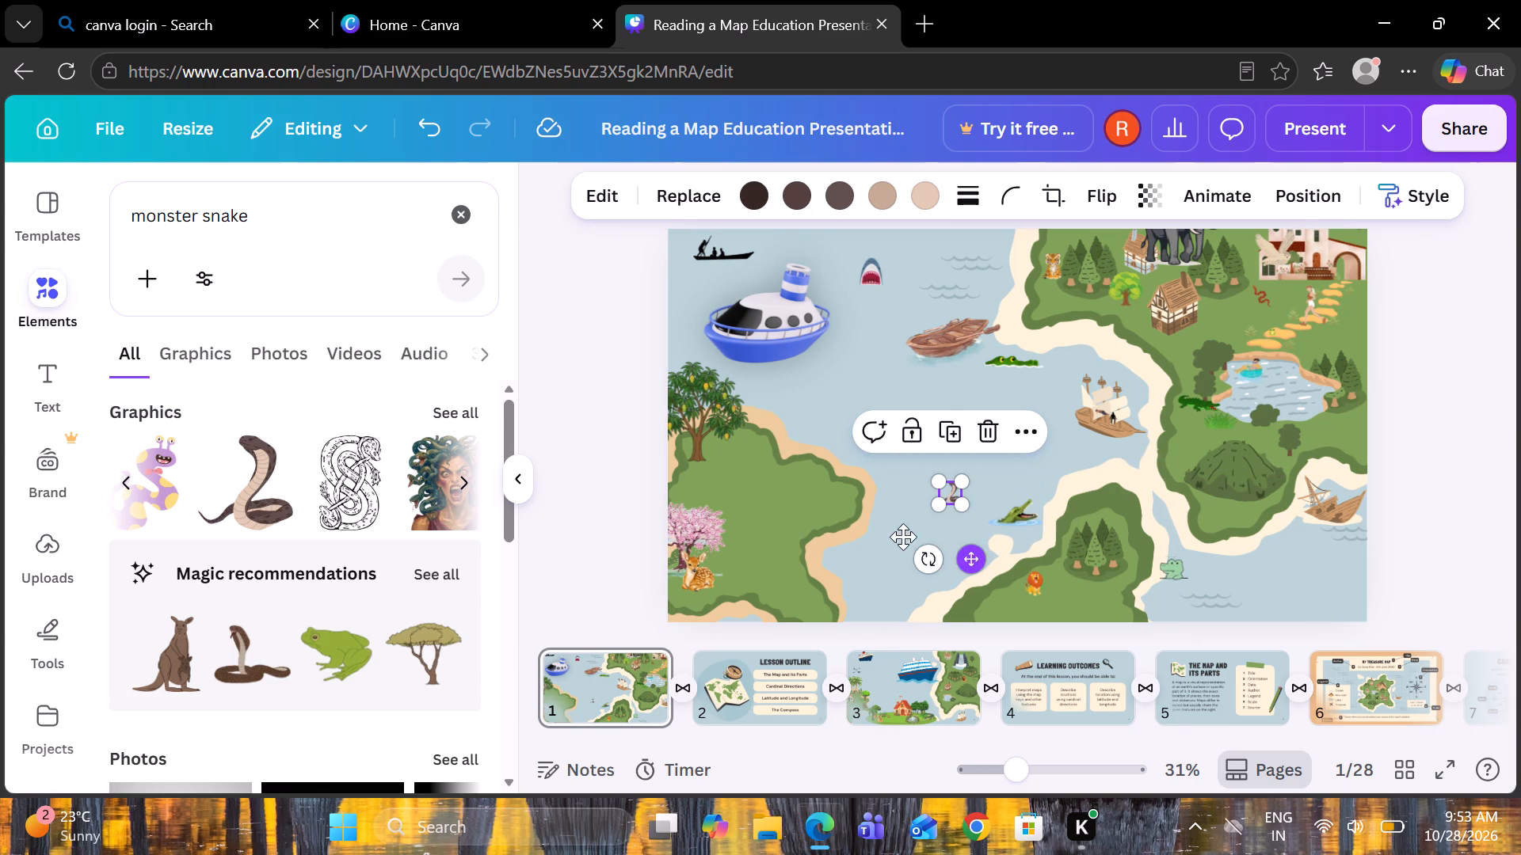
pyautogui.moveTo(903, 537); pyautogui.dragTo(757, 507)
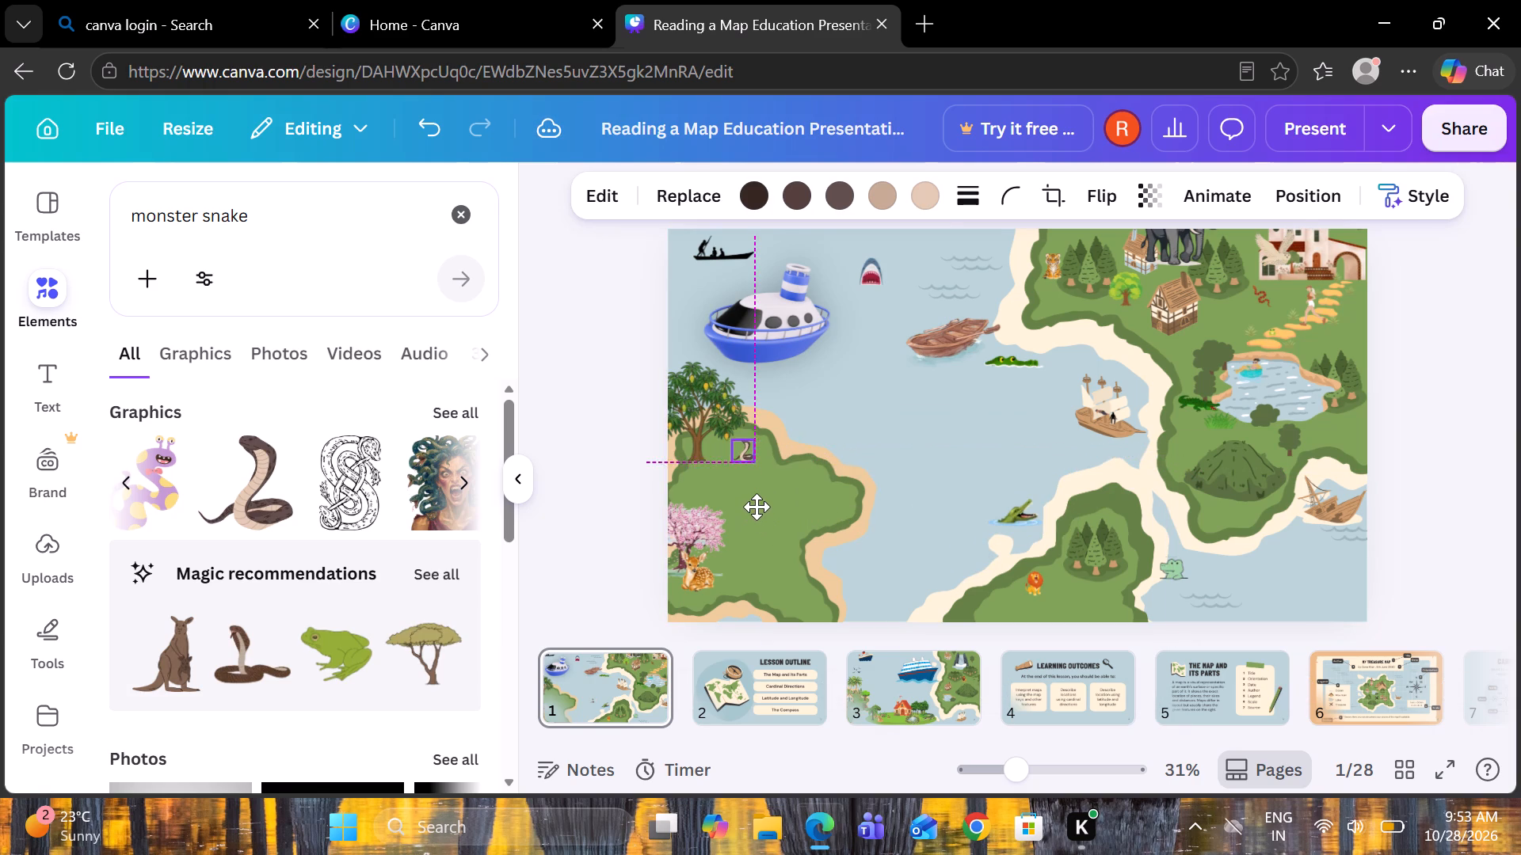
pyautogui.moveTo(757, 507); pyautogui.dragTo(772, 500)
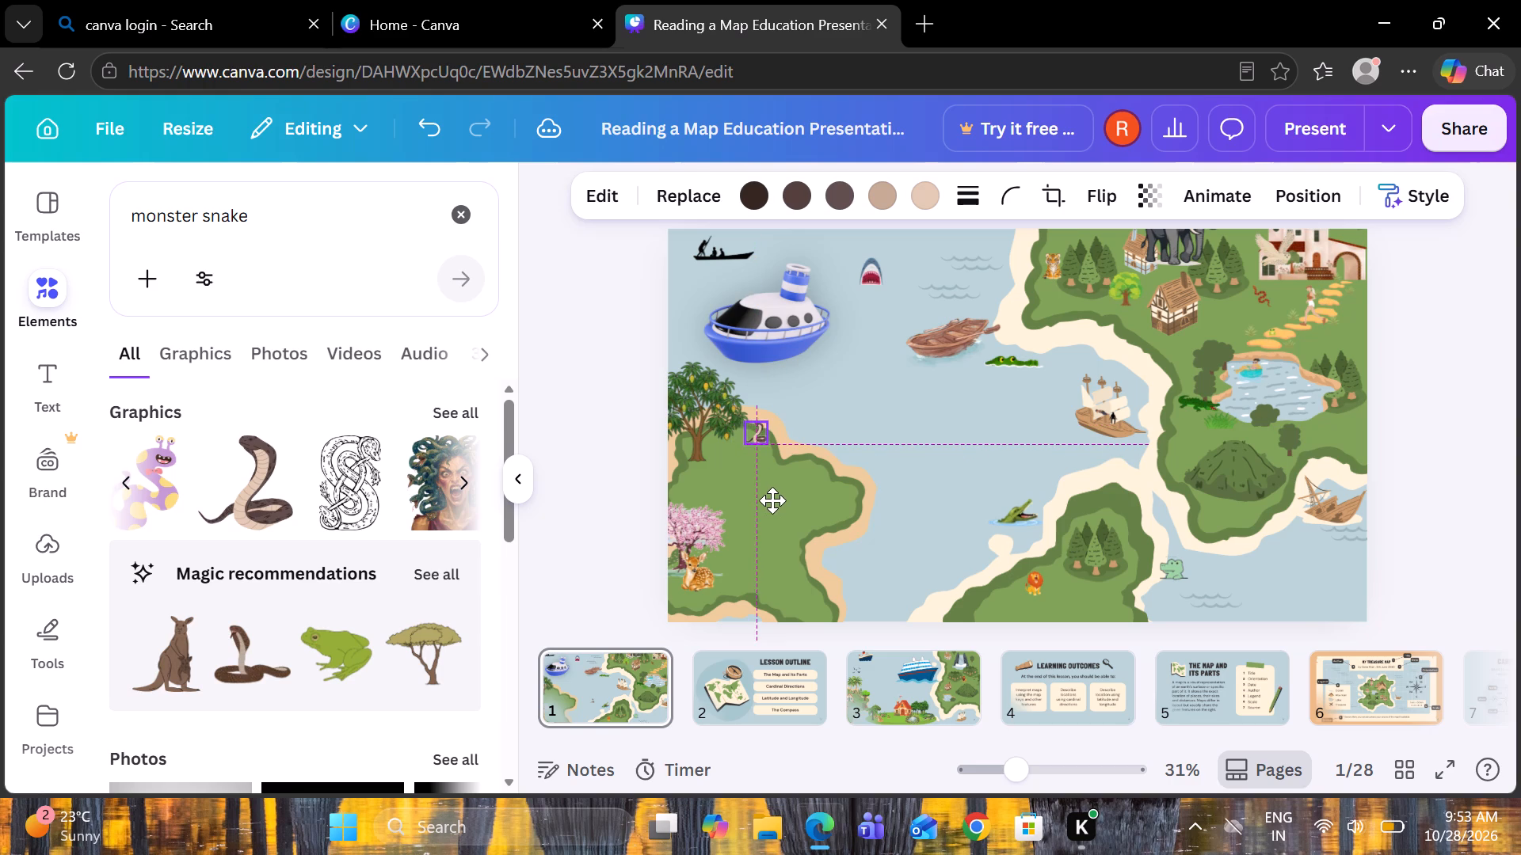
pyautogui.click(274, 211)
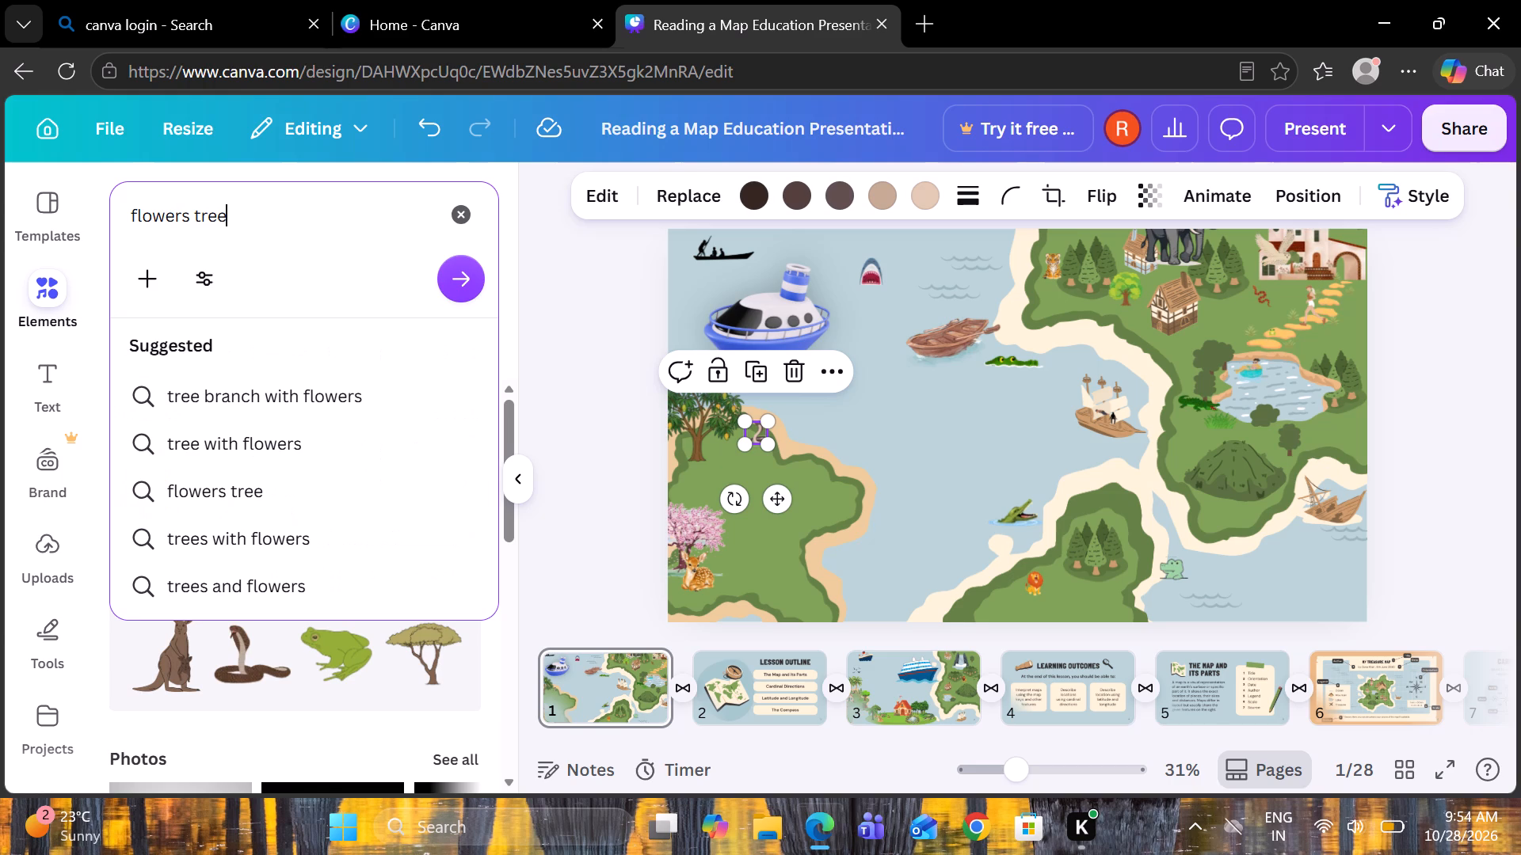
pyautogui.press('Return')
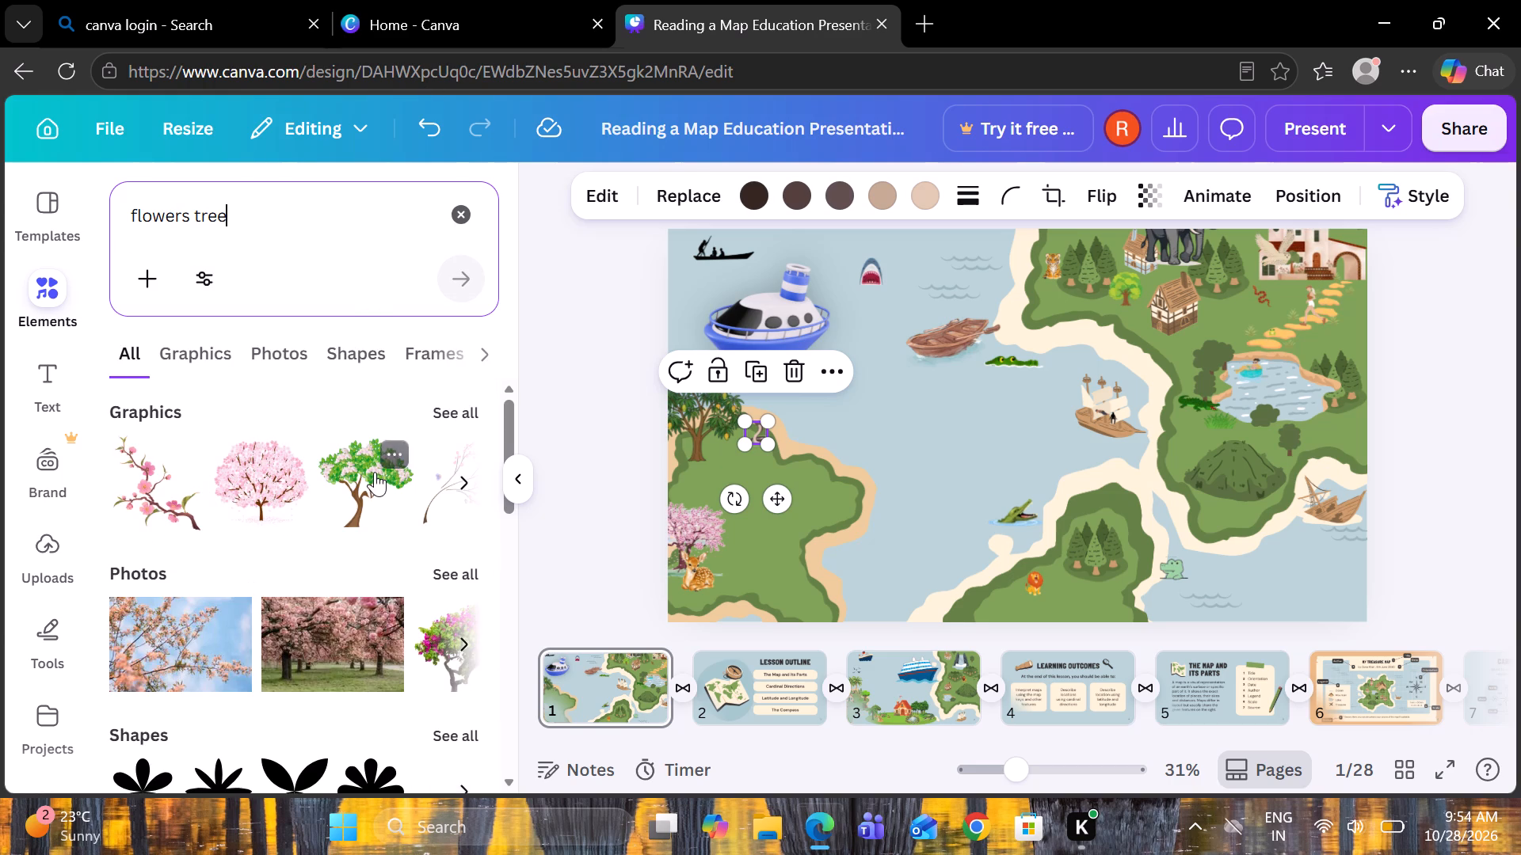
# Change the elements search term to flowers trees and run the search.
pyautogui.hscroll(-2, 375, 472)
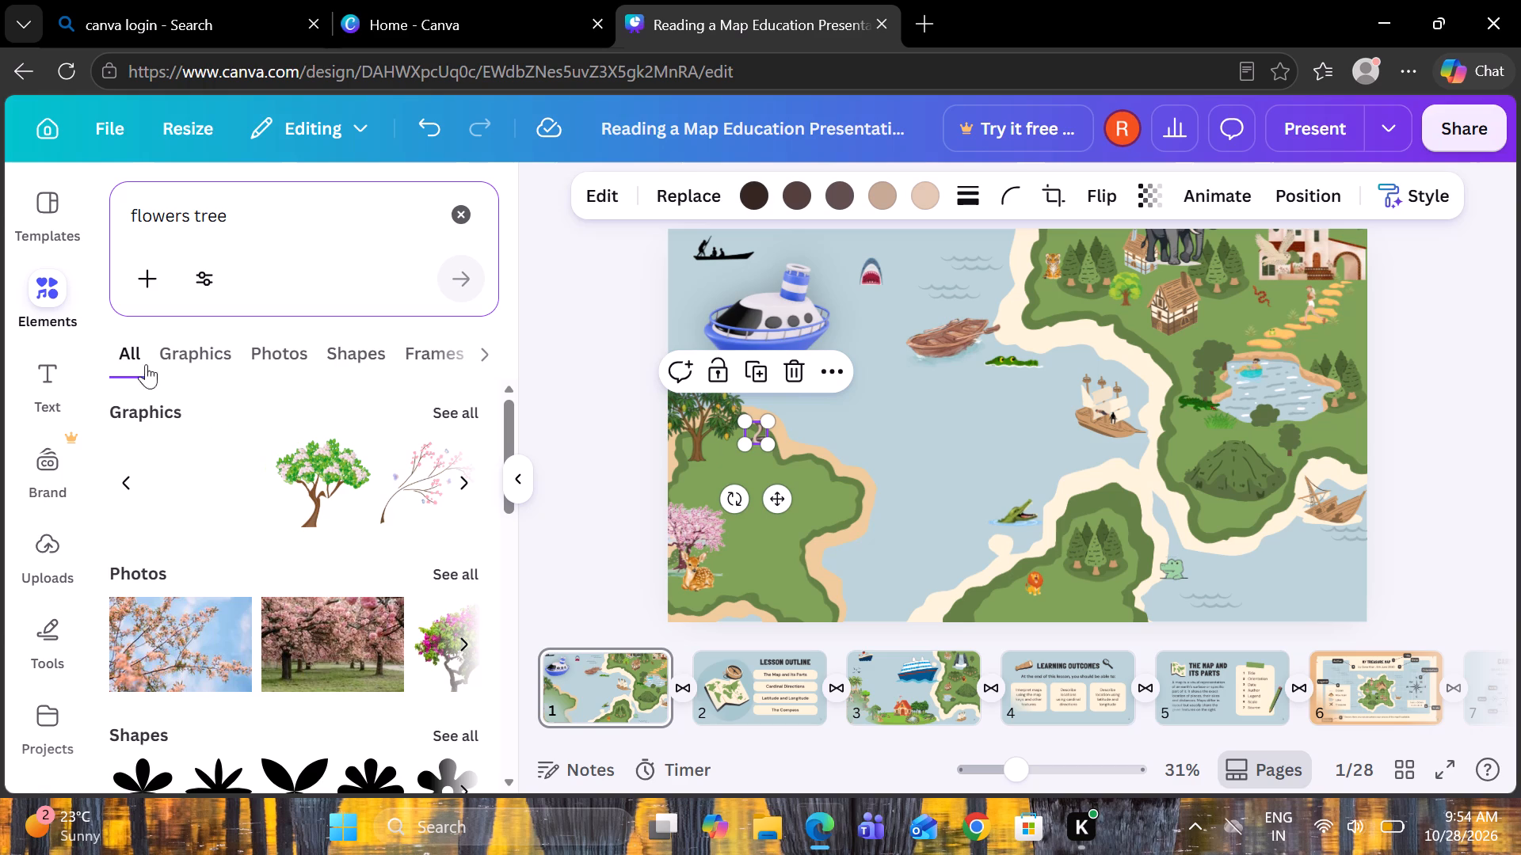
pyautogui.press('s')
pyautogui.press('Return')
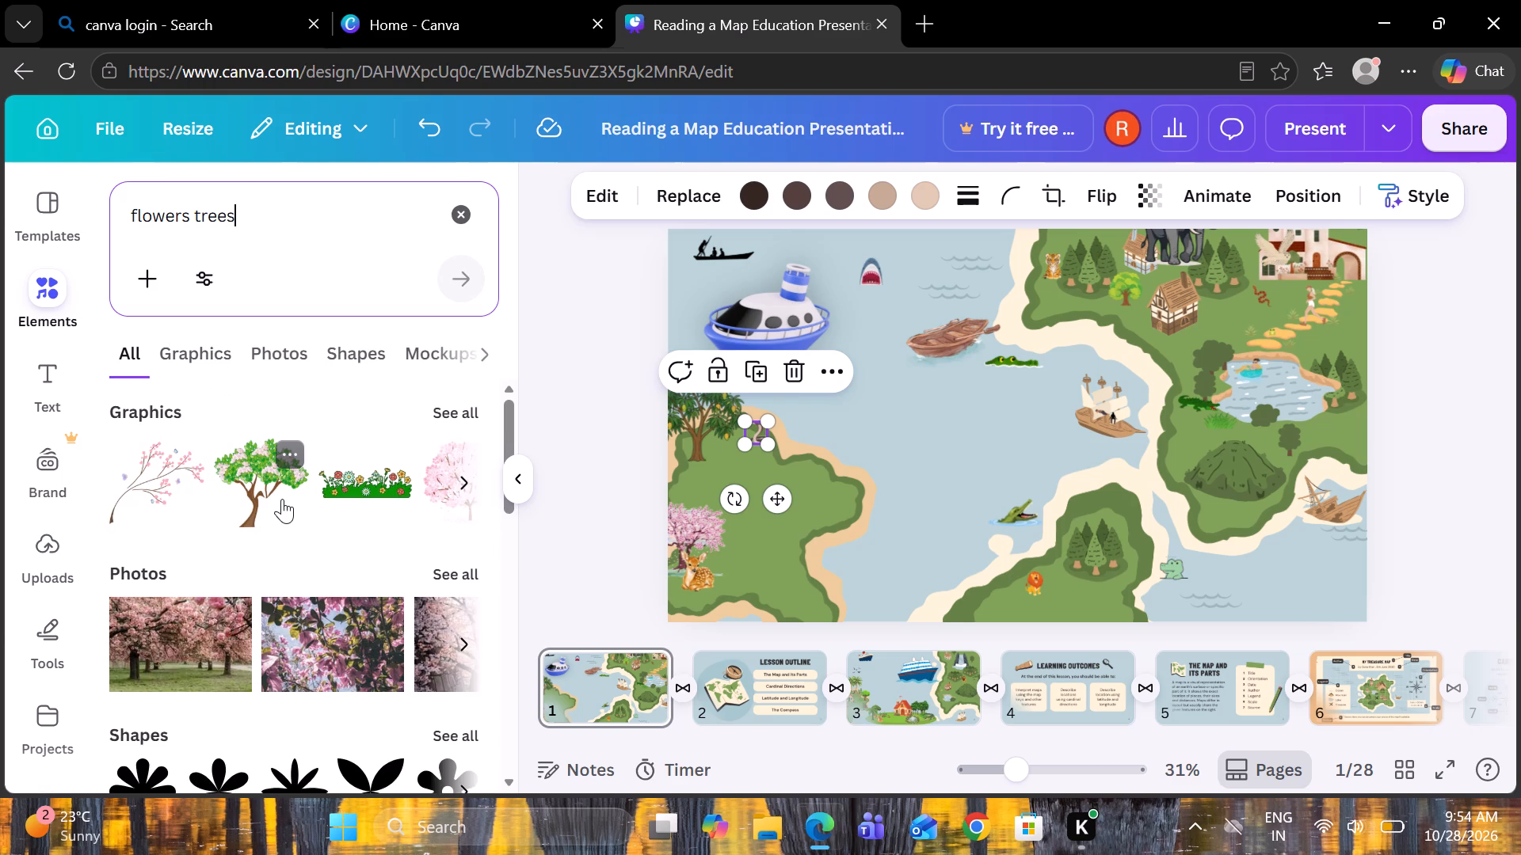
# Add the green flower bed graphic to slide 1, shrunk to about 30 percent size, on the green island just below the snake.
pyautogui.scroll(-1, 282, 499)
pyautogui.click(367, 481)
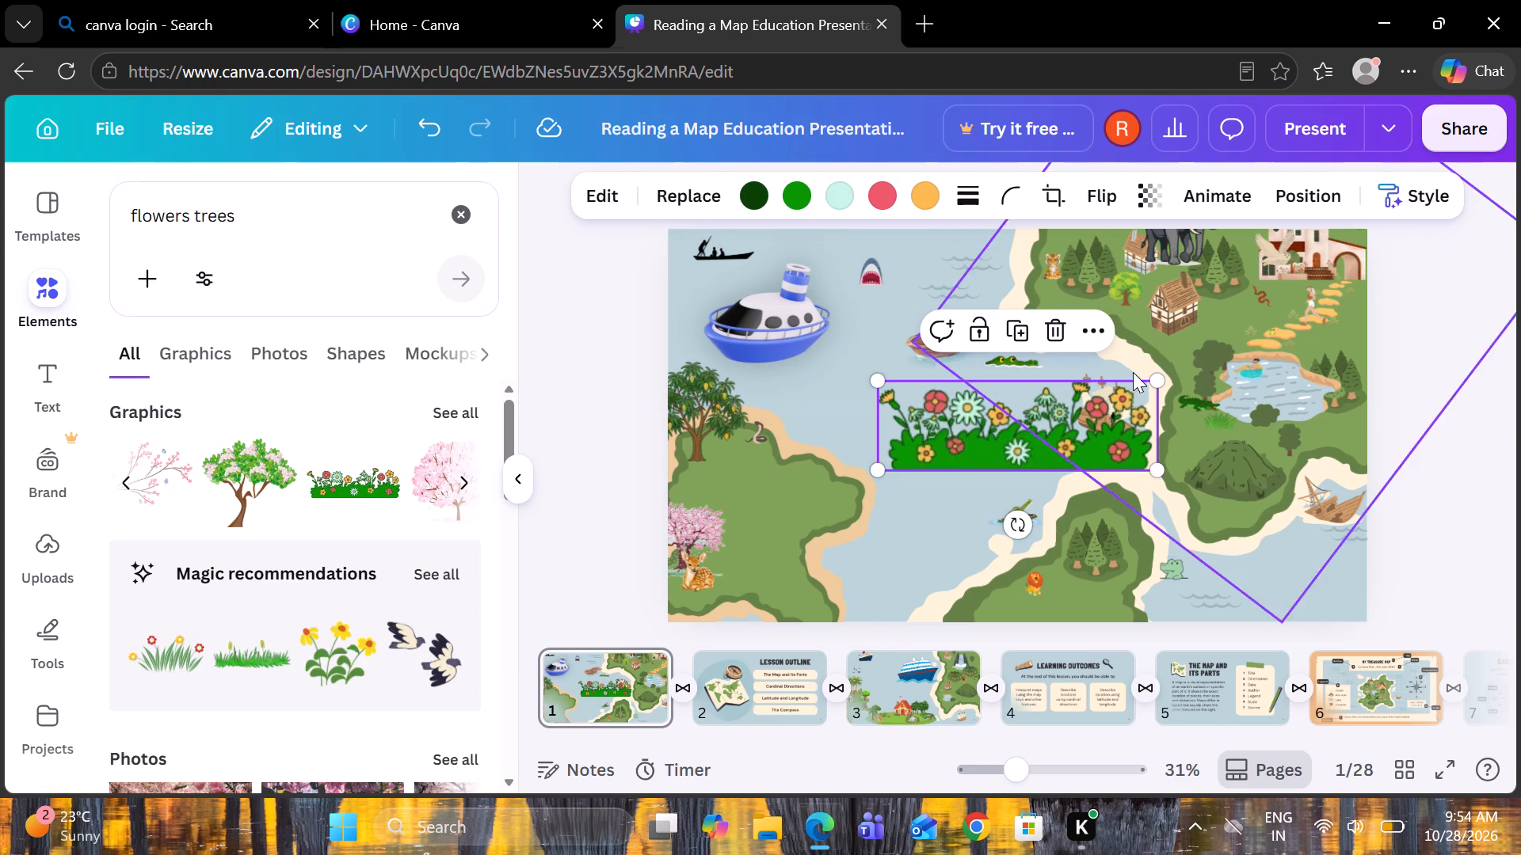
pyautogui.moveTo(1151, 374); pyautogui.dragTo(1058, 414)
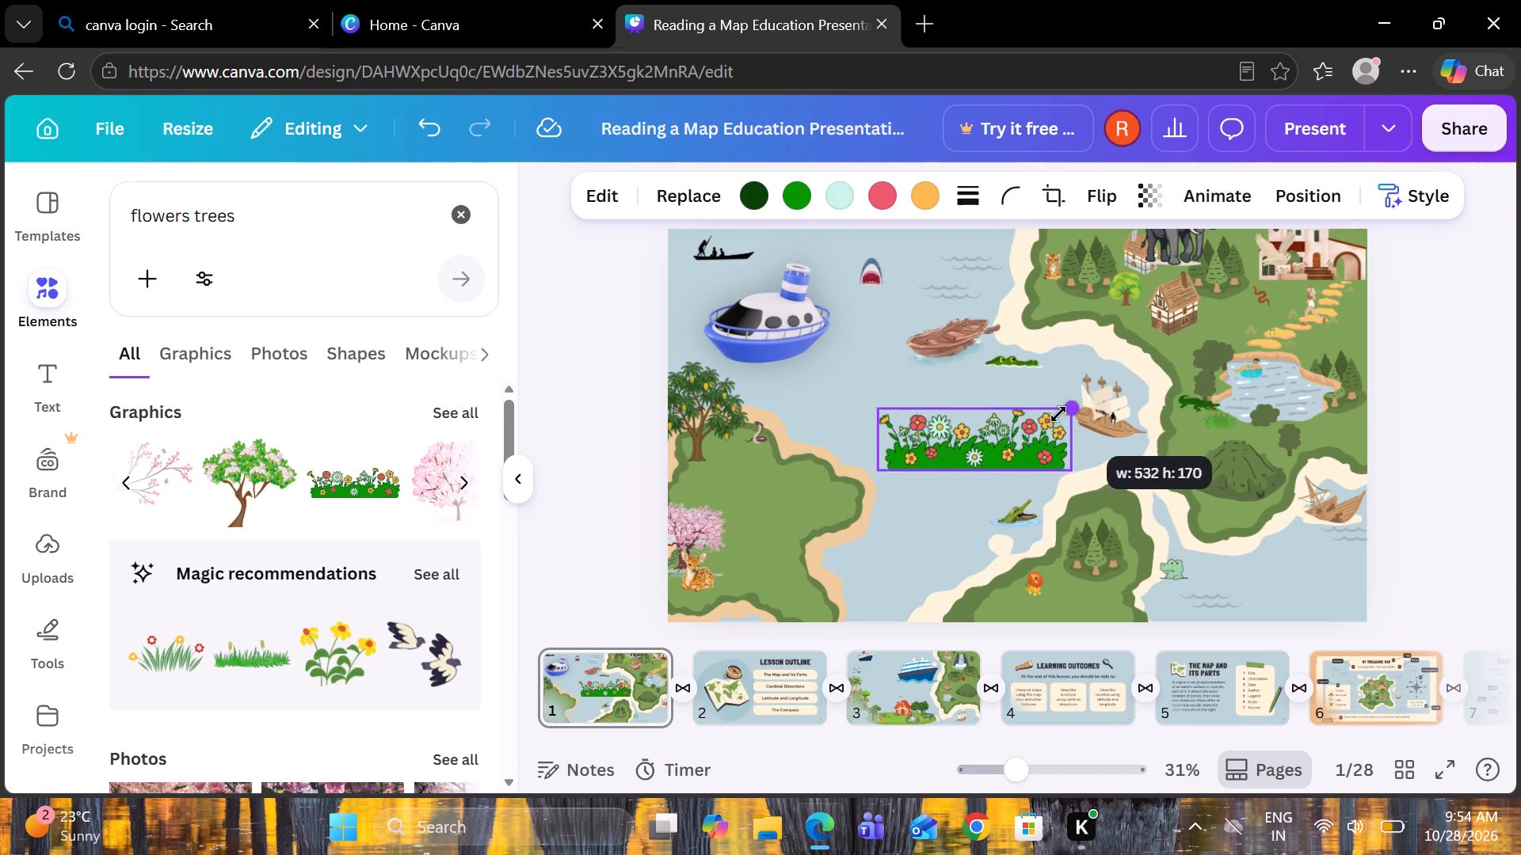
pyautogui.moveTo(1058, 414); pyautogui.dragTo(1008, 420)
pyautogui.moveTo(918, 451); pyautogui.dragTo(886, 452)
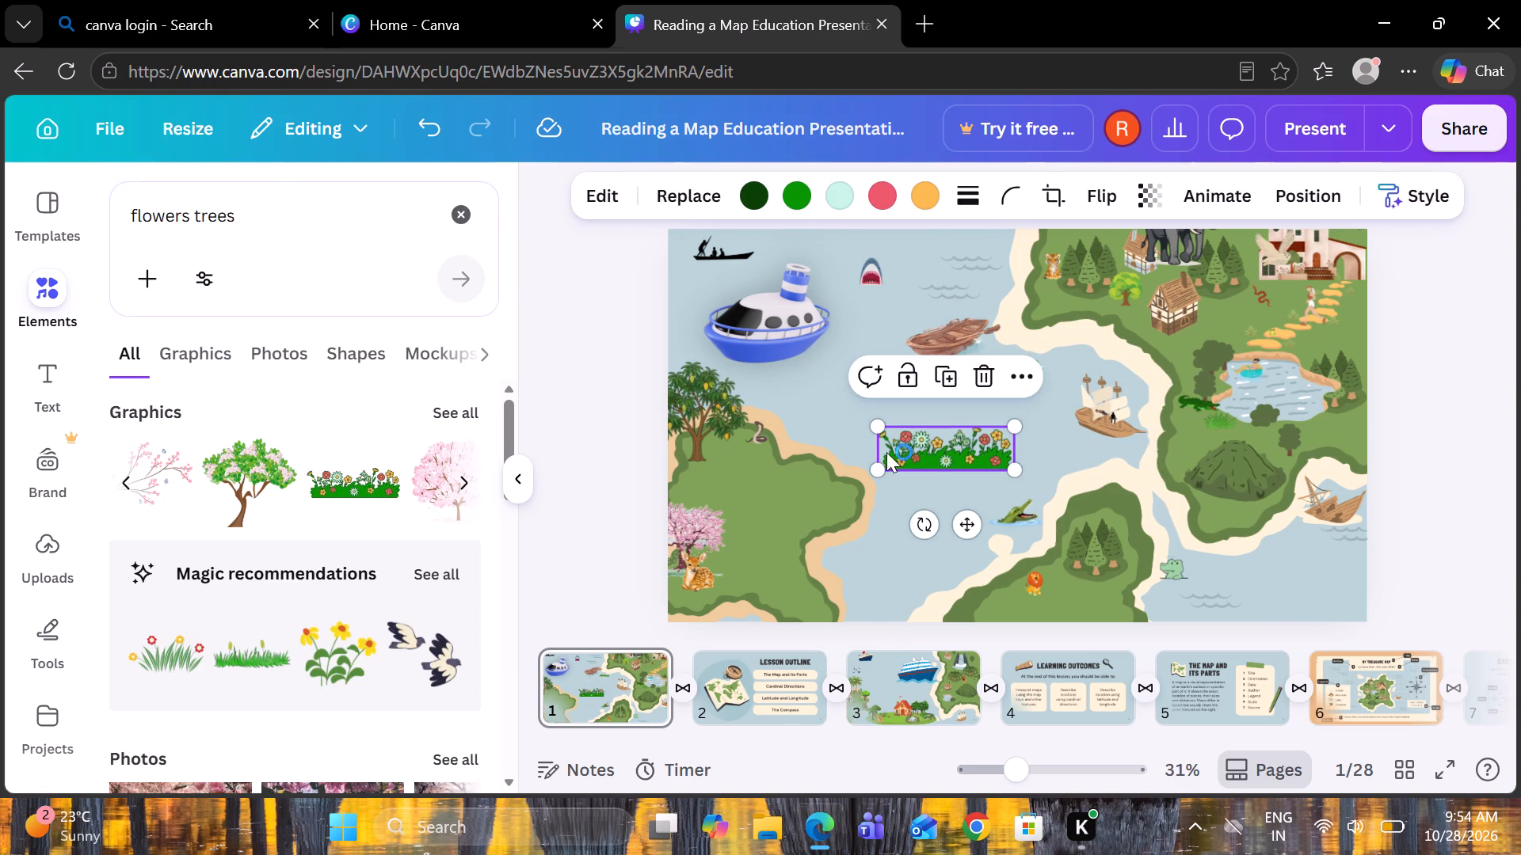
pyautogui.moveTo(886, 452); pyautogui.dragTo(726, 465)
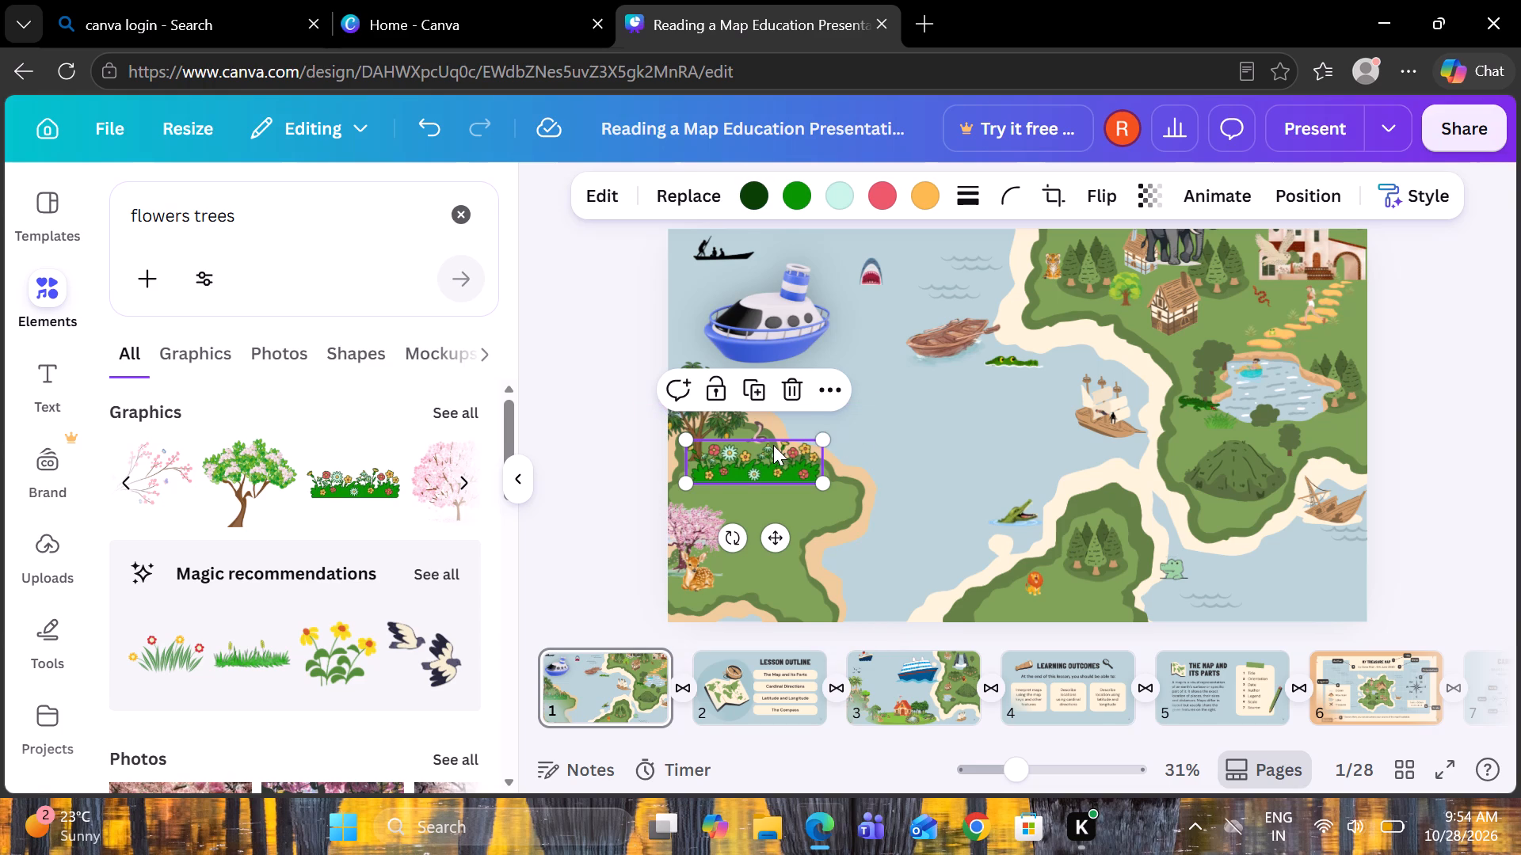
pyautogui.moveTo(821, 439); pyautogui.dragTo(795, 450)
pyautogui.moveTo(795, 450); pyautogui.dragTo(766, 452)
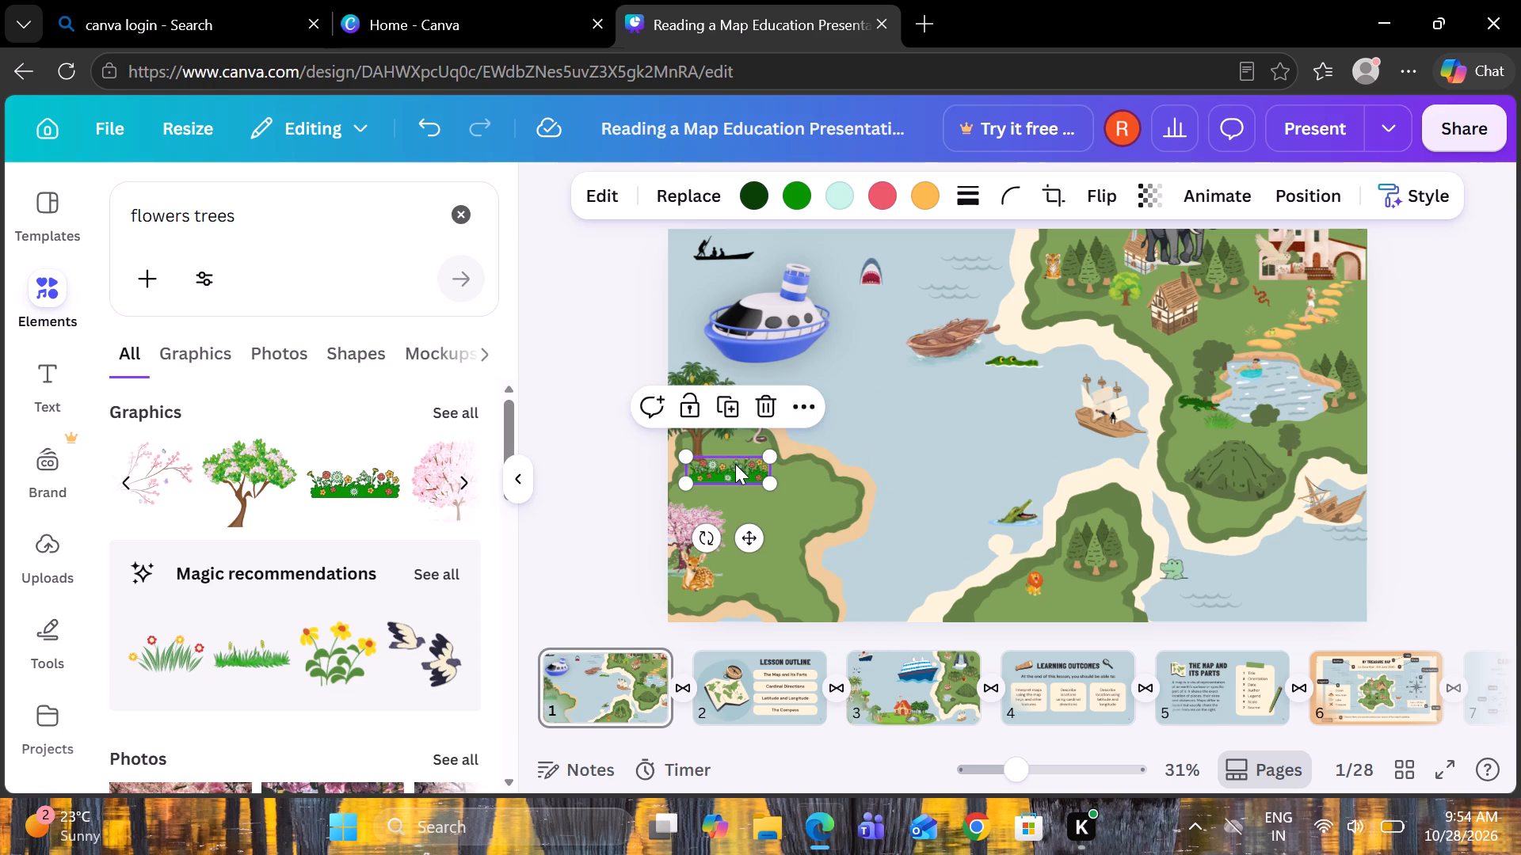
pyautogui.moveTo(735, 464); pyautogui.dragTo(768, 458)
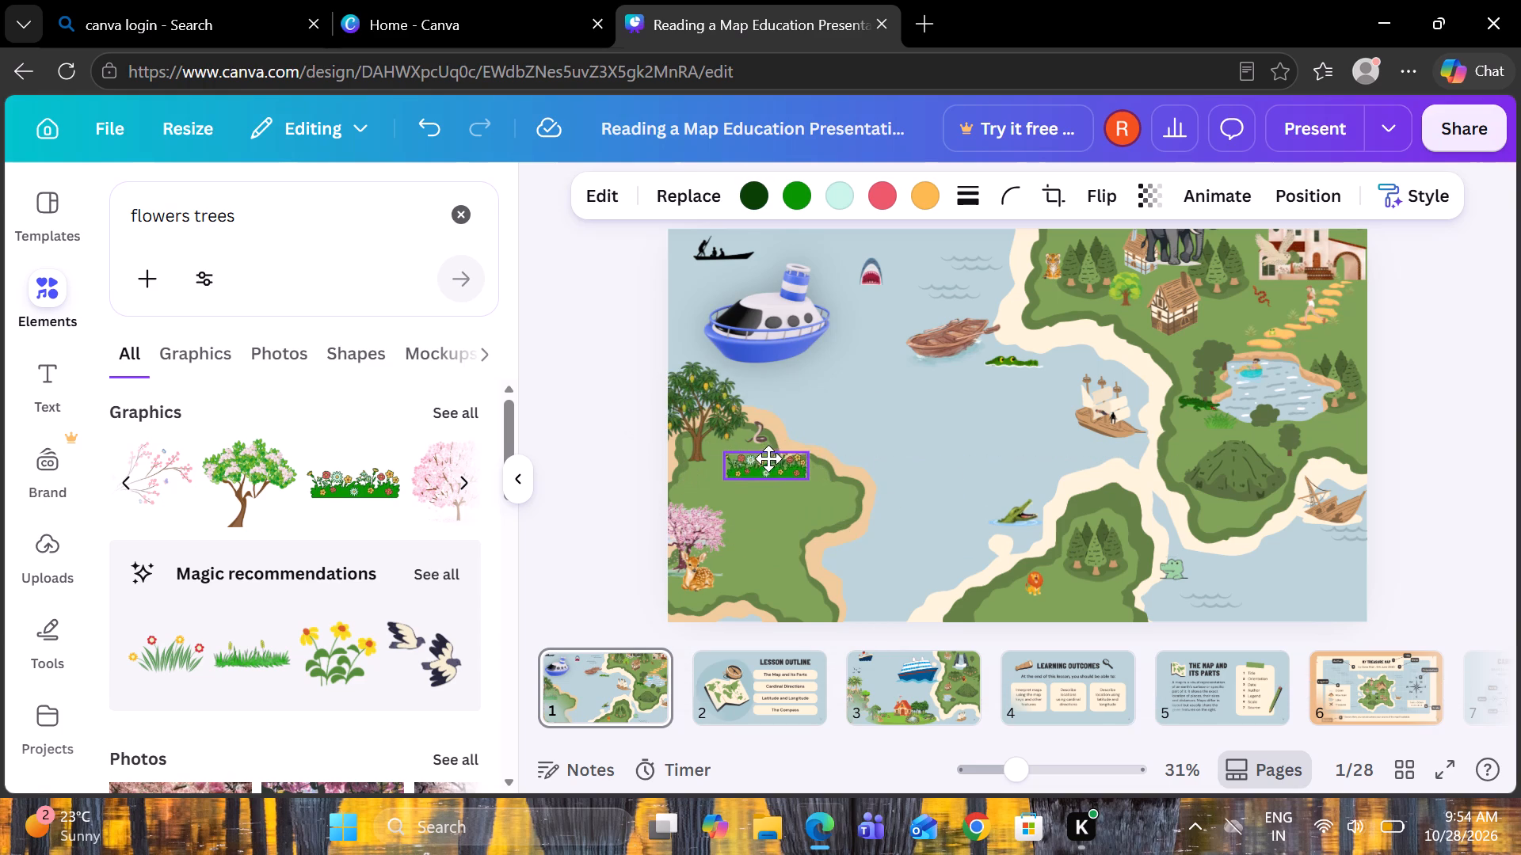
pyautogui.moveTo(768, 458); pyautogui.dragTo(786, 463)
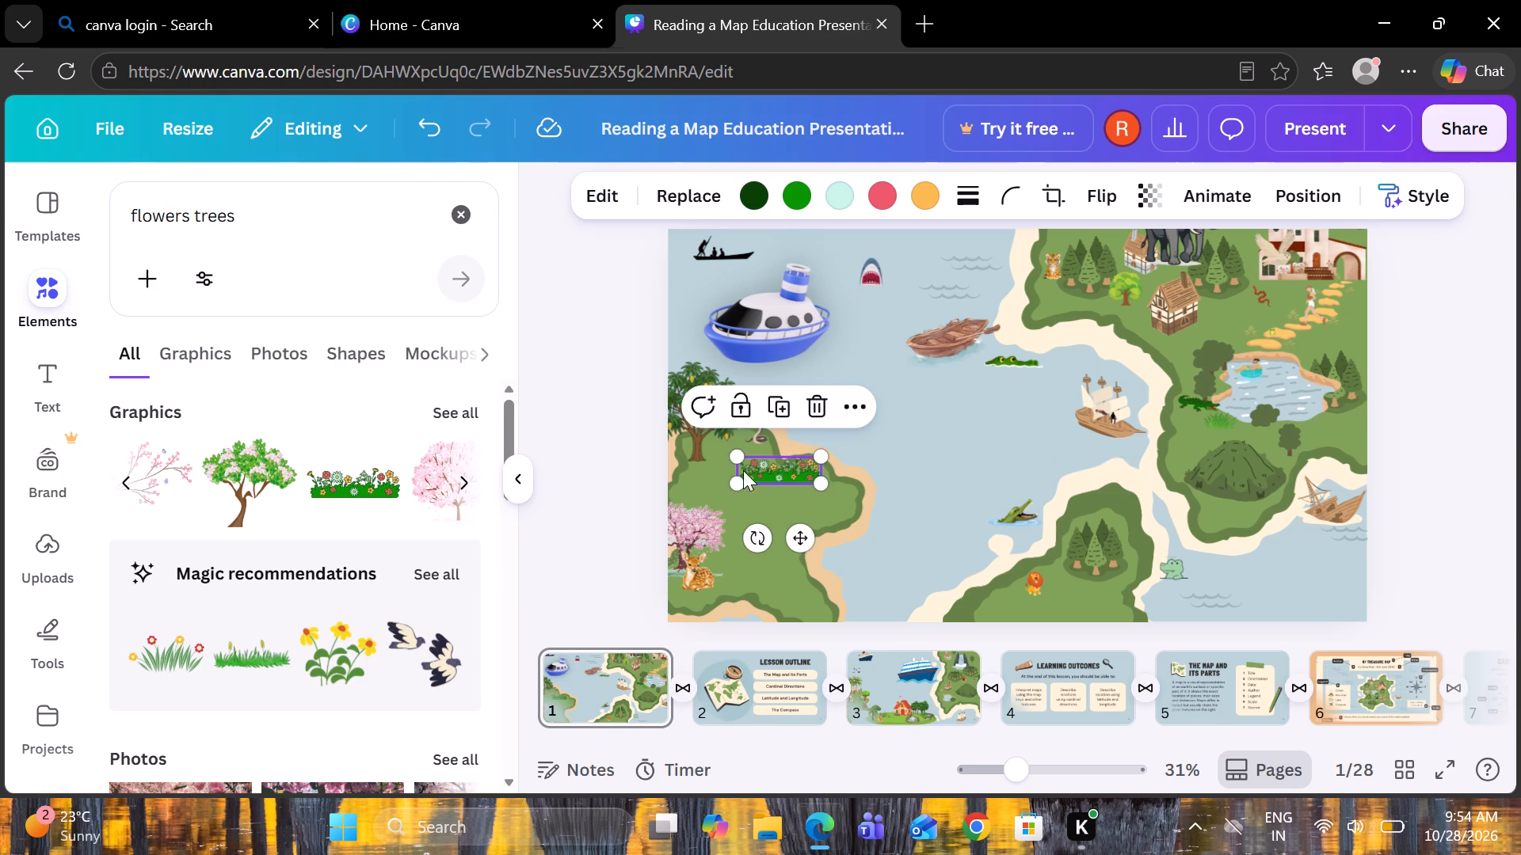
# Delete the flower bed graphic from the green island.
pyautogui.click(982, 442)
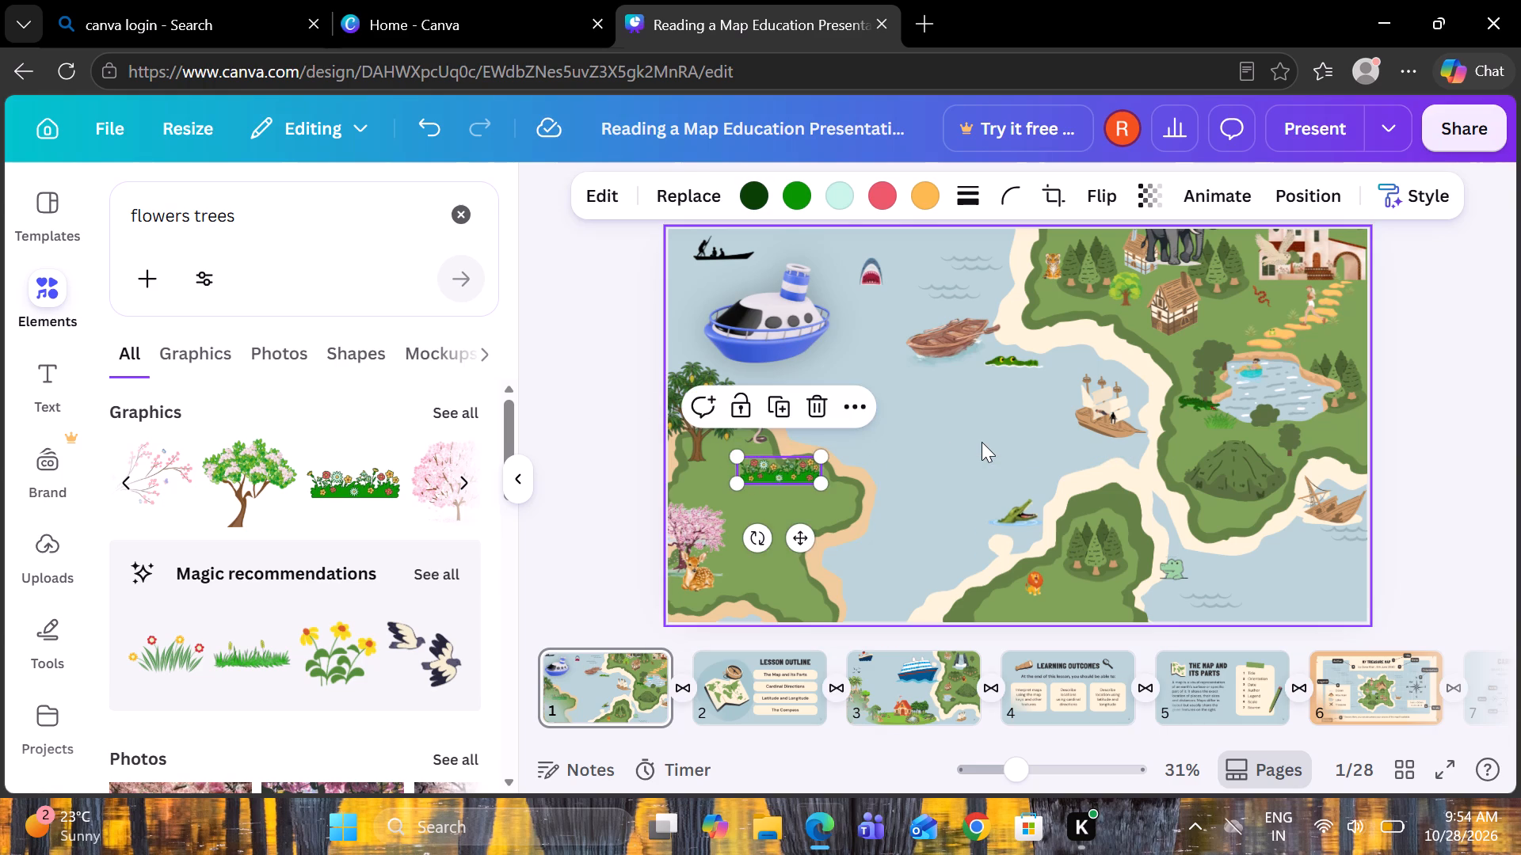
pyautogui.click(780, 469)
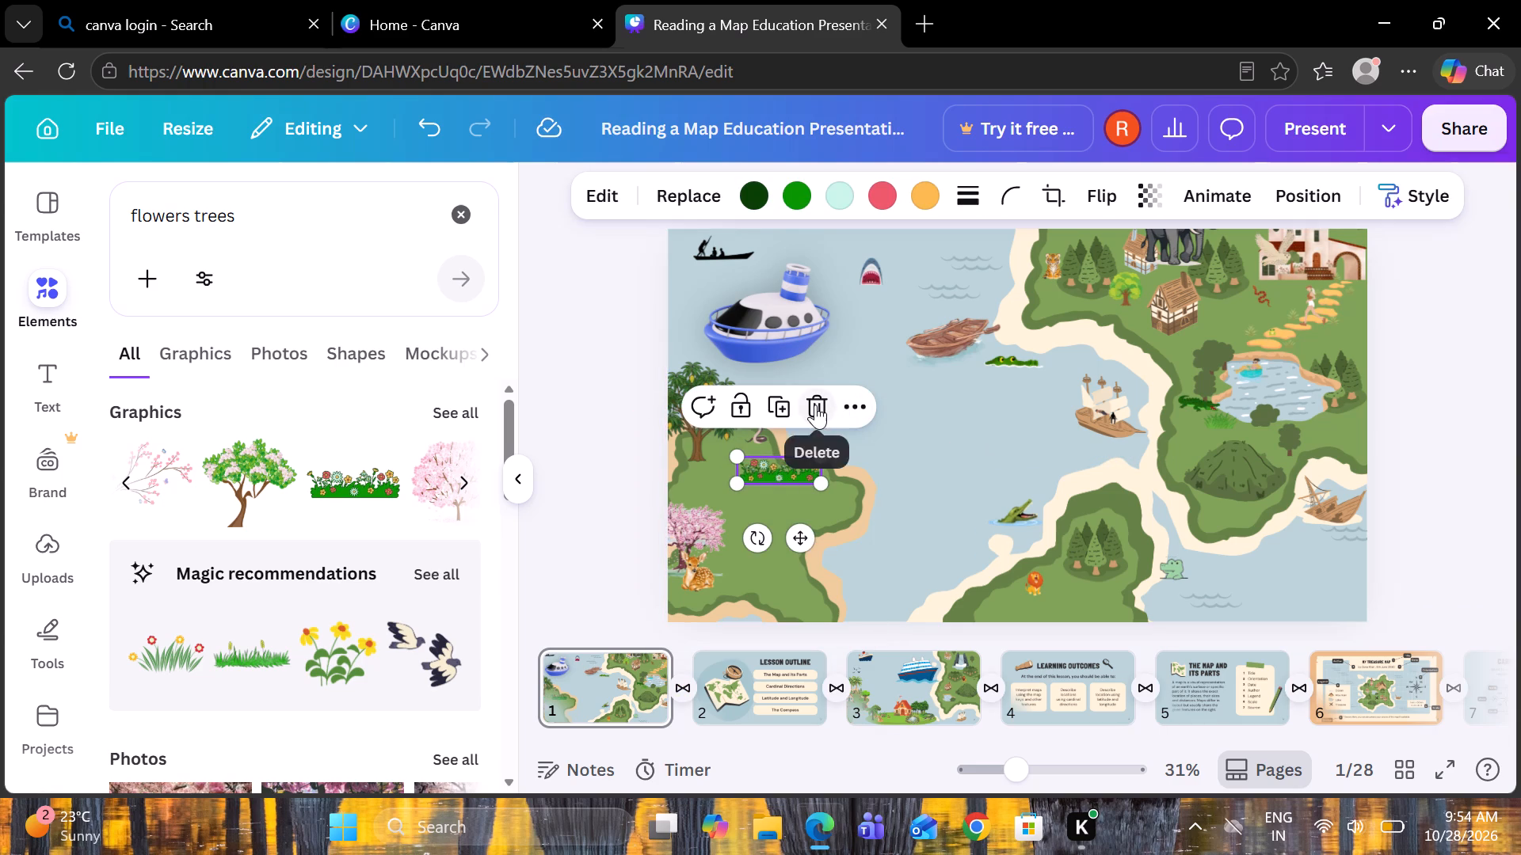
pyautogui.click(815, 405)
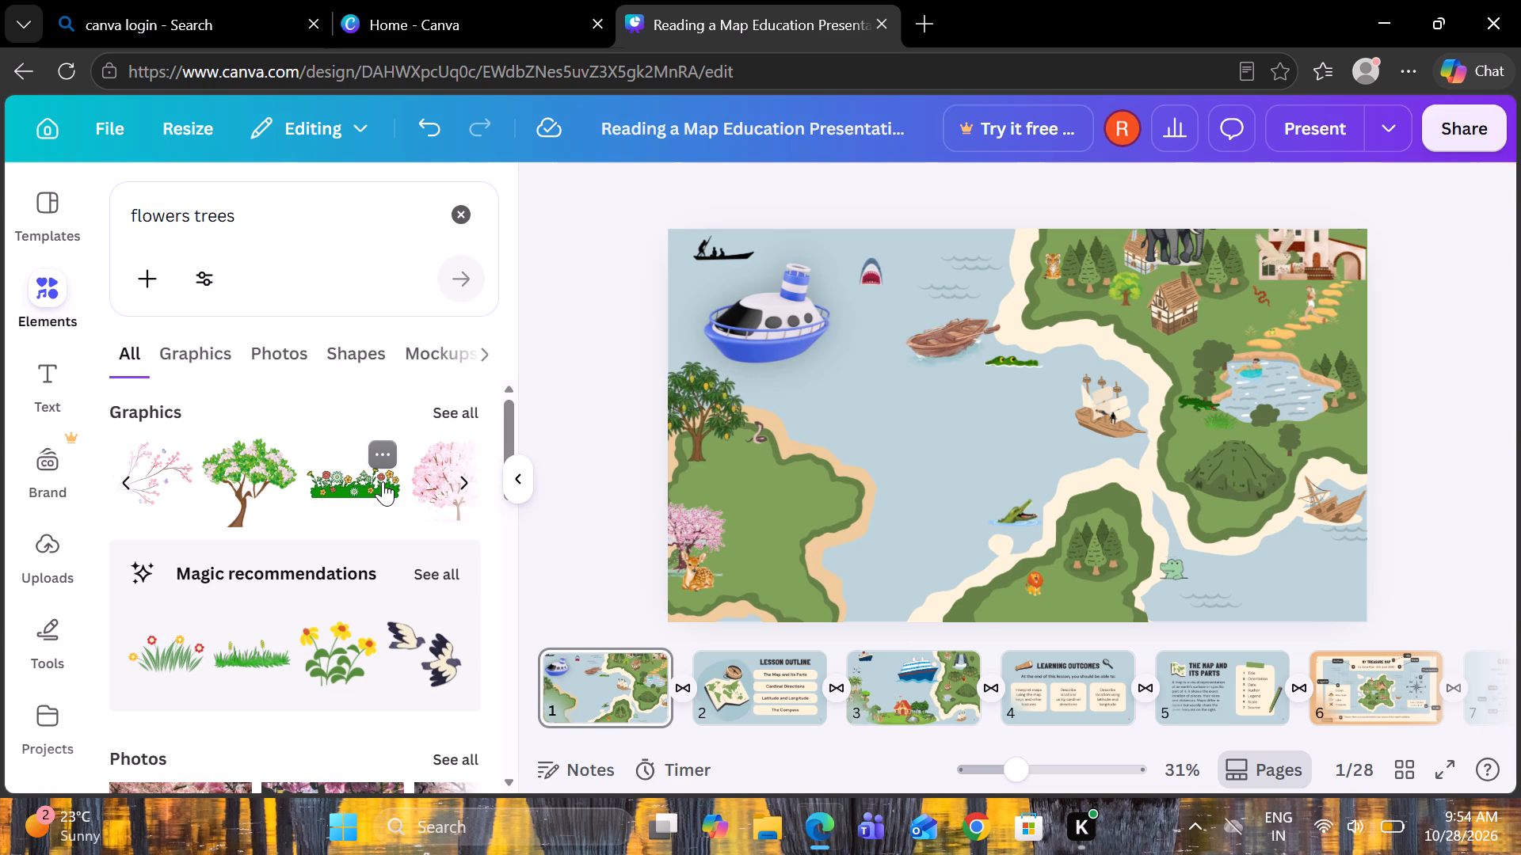
# Add the Green Grasses with Red Orange Flowers graphic to slide 1, shrunk to about 210 by 105, on the green island below the snake.
pyautogui.hscroll(-2, 296, 489)
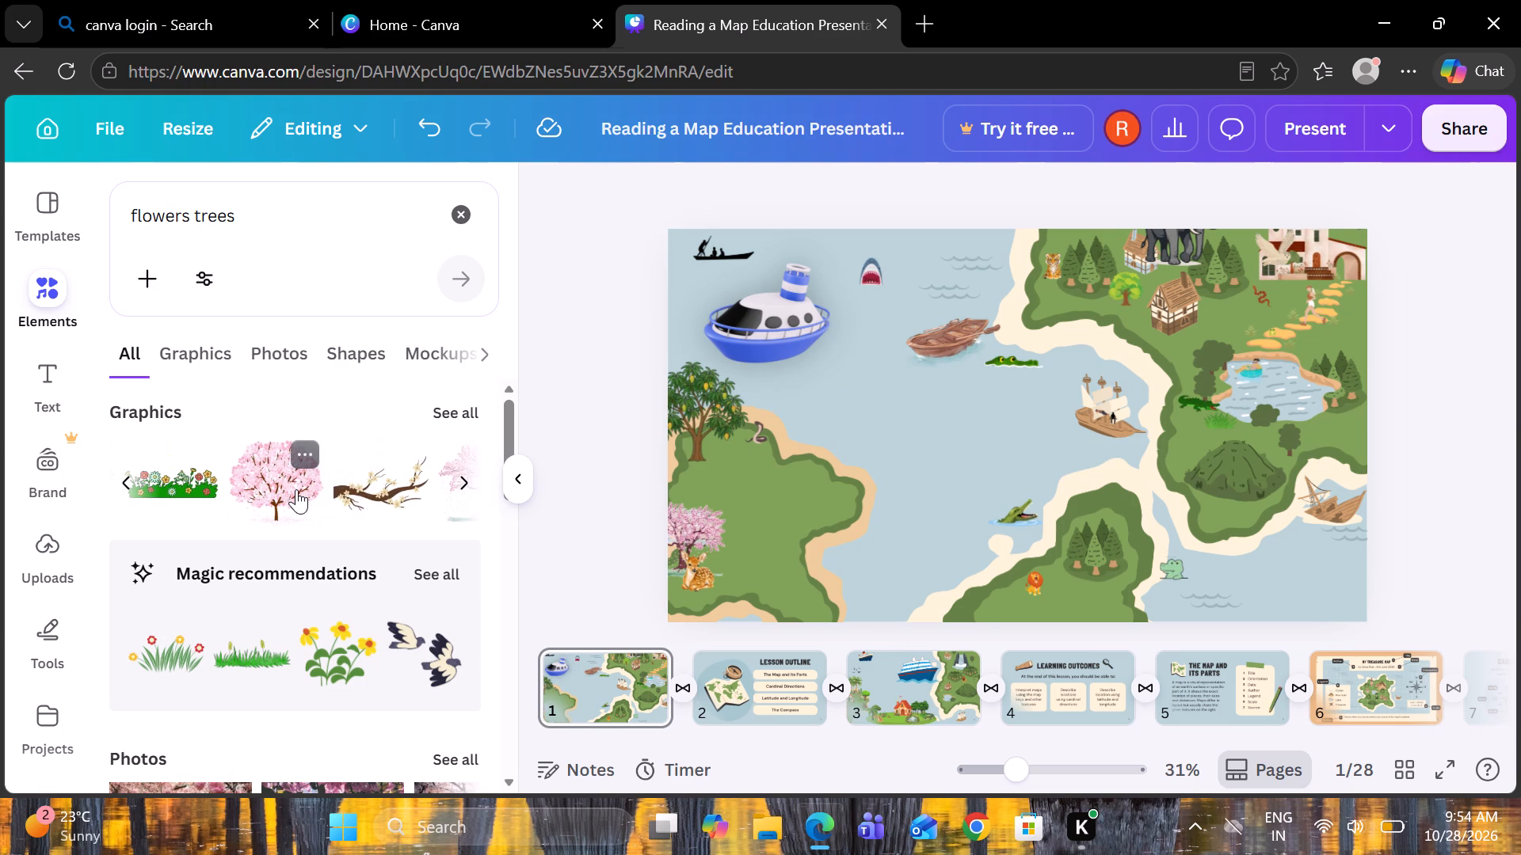
pyautogui.hscroll(-1, 296, 489)
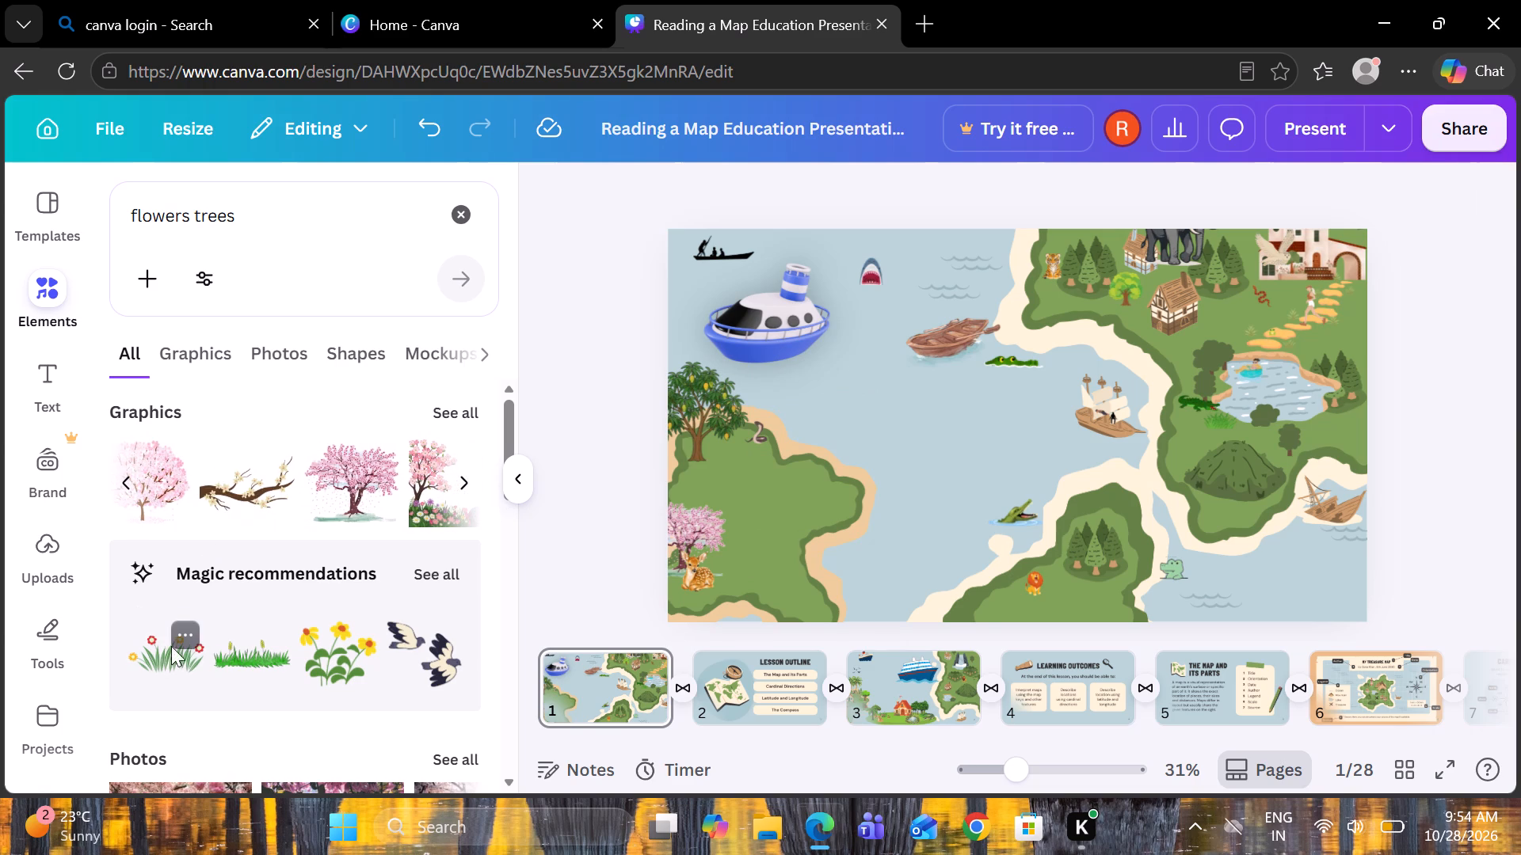
pyautogui.click(175, 648)
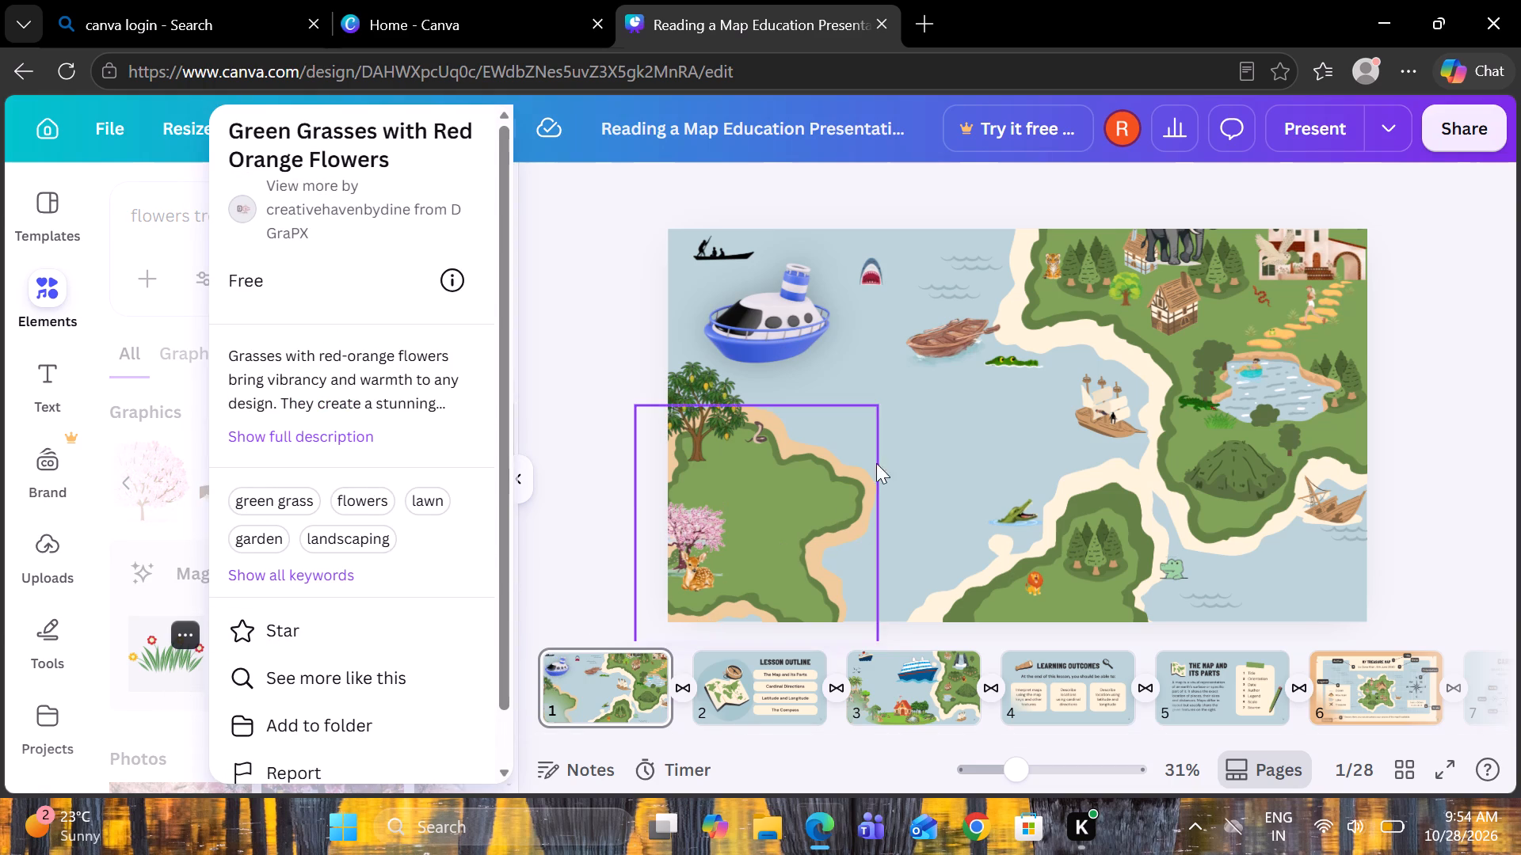
pyautogui.click(893, 435)
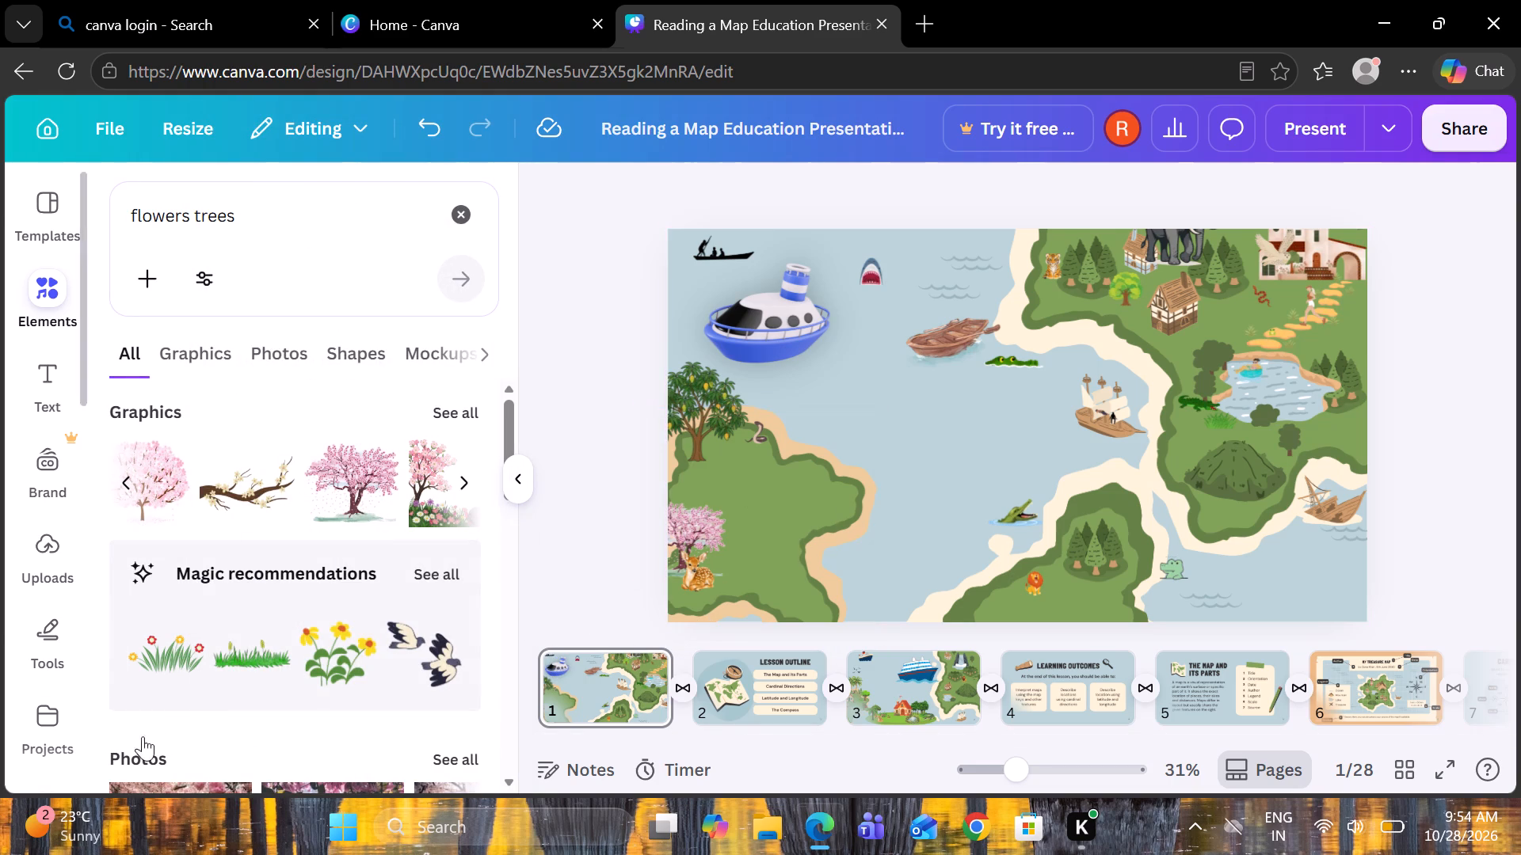
pyautogui.click(175, 682)
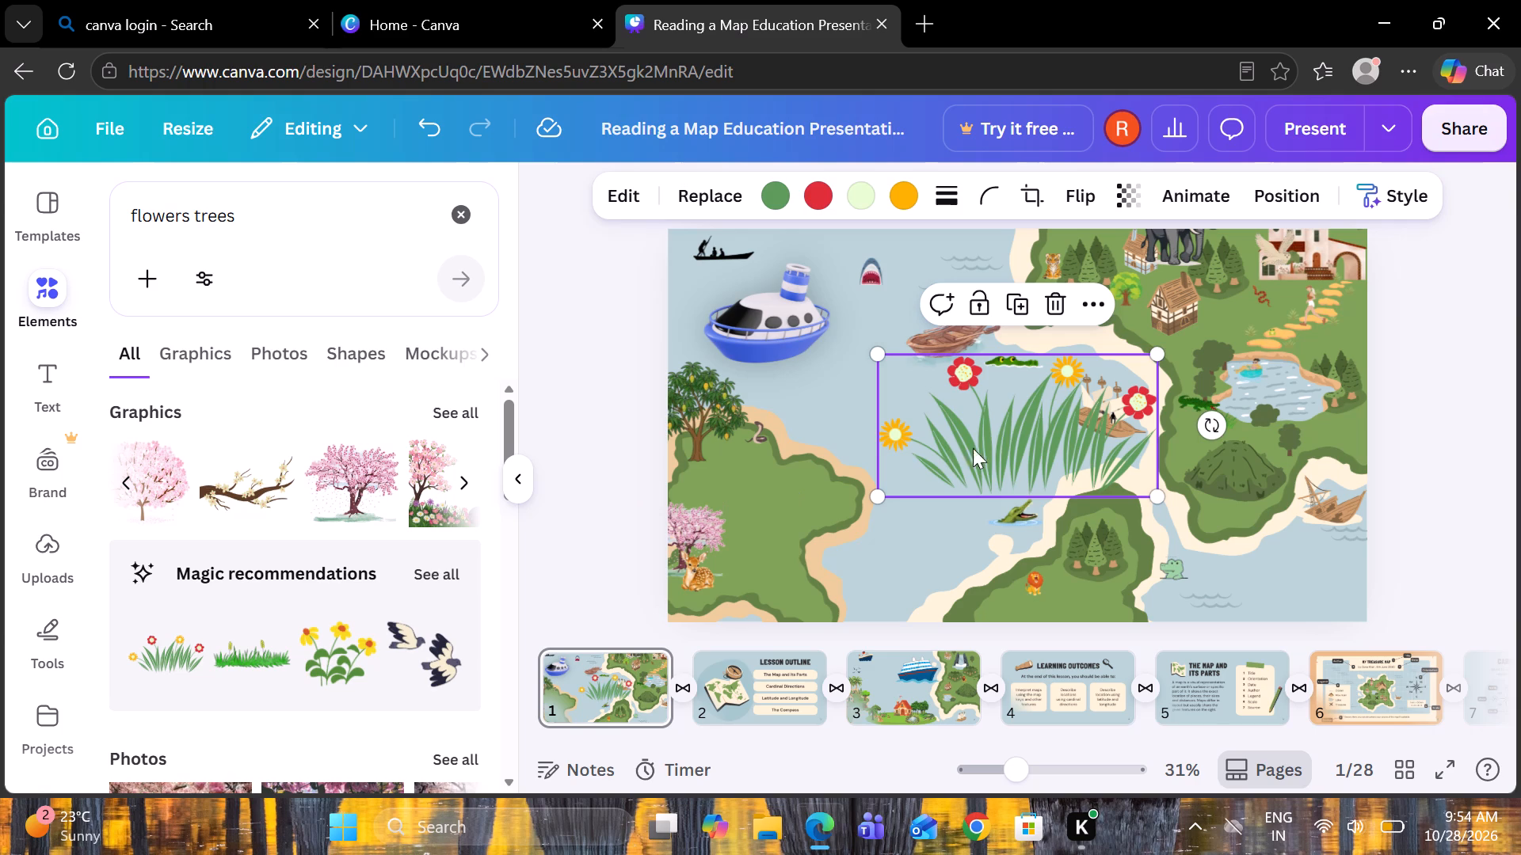
pyautogui.moveTo(1149, 351); pyautogui.dragTo(1047, 401)
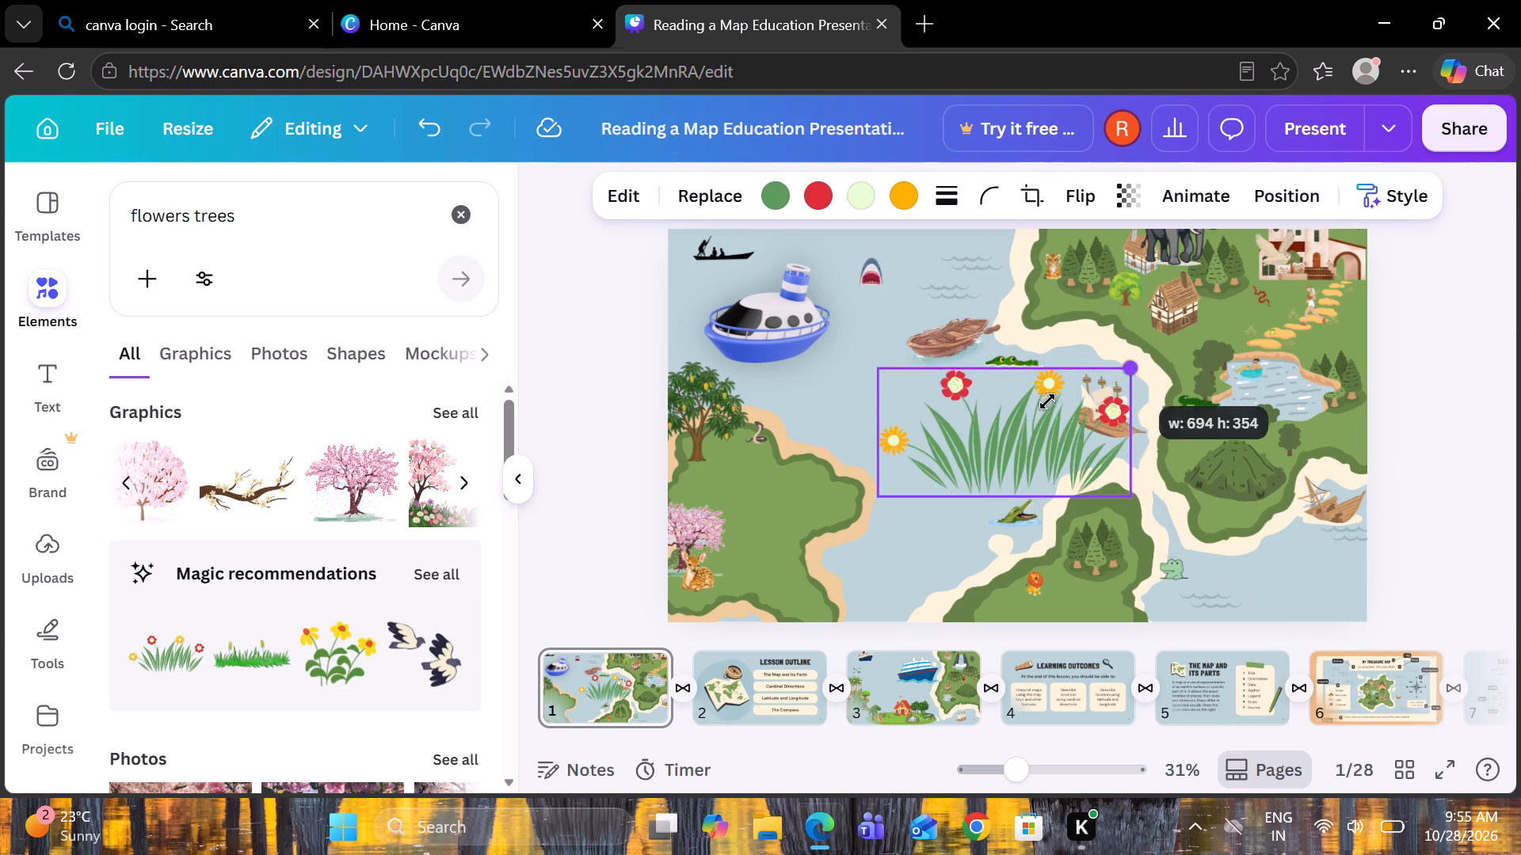
pyautogui.moveTo(1047, 401); pyautogui.dragTo(991, 422)
pyautogui.moveTo(924, 459); pyautogui.dragTo(741, 441)
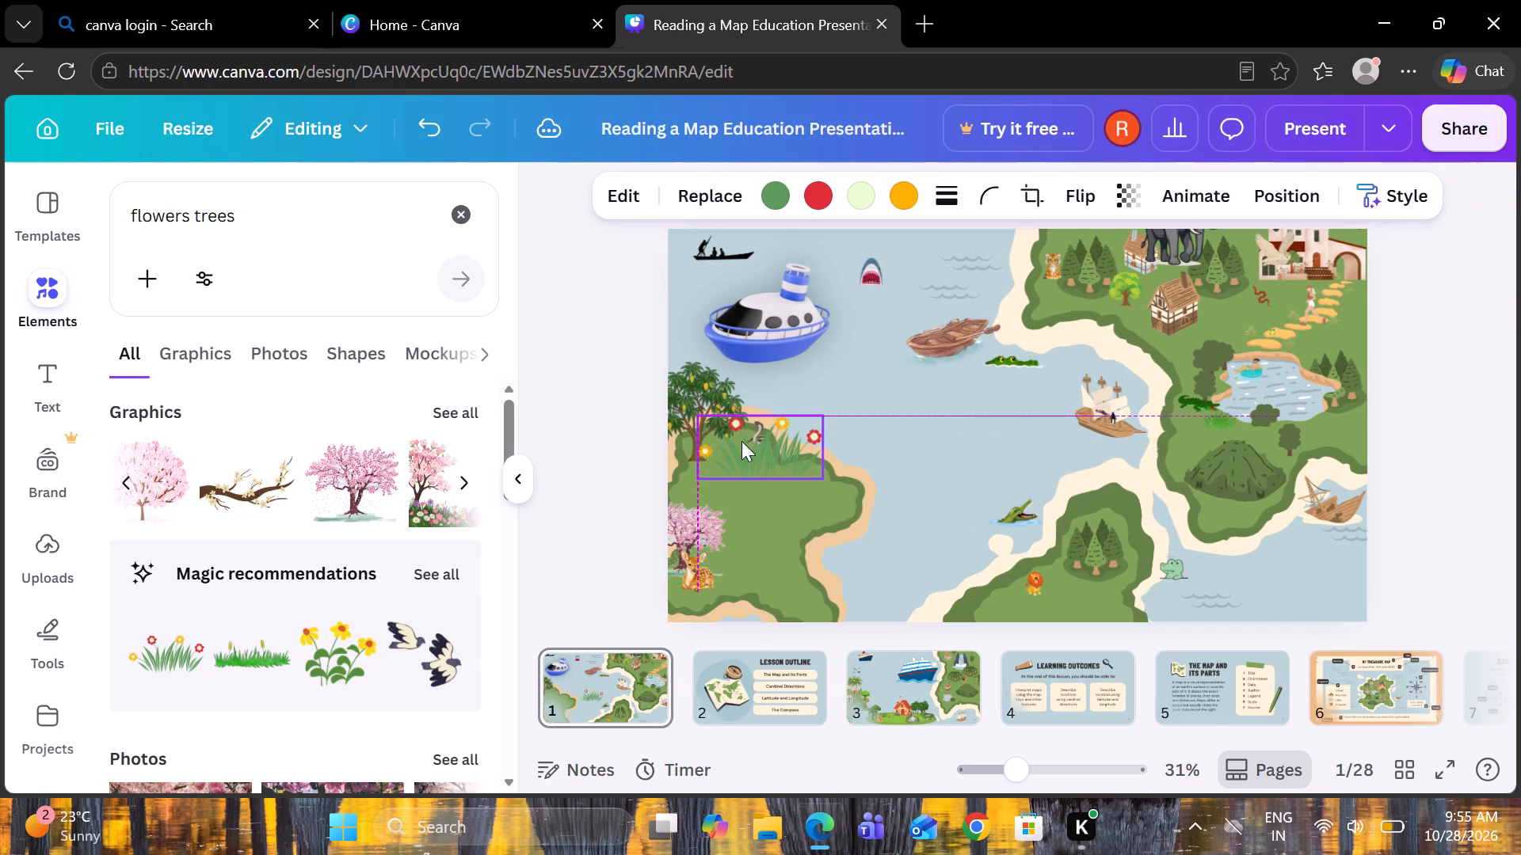
pyautogui.moveTo(818, 412); pyautogui.dragTo(767, 432)
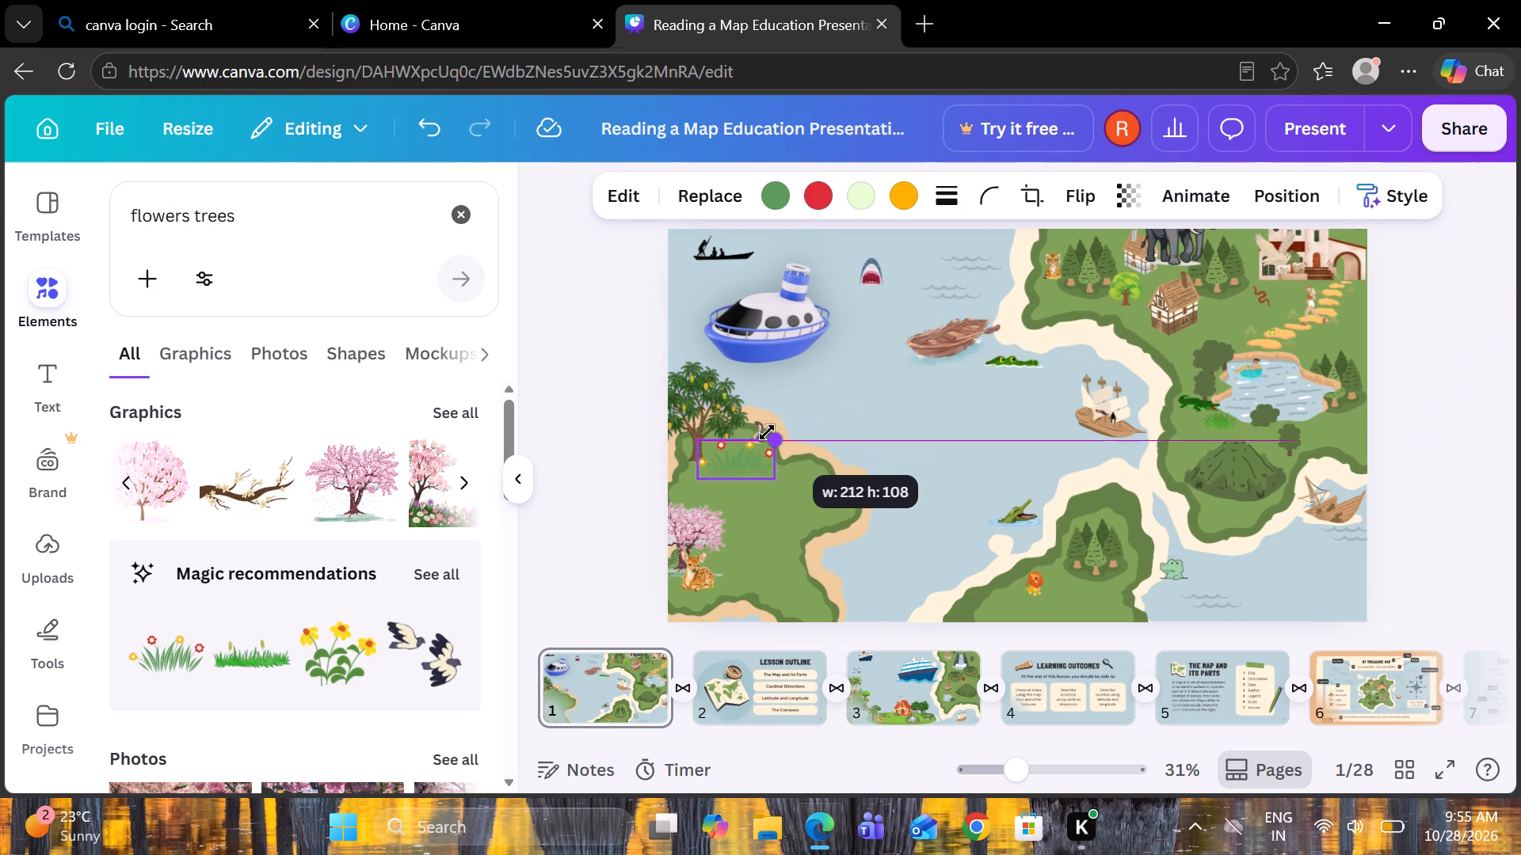
pyautogui.moveTo(767, 432); pyautogui.dragTo(766, 432)
pyautogui.moveTo(734, 459); pyautogui.dragTo(743, 444)
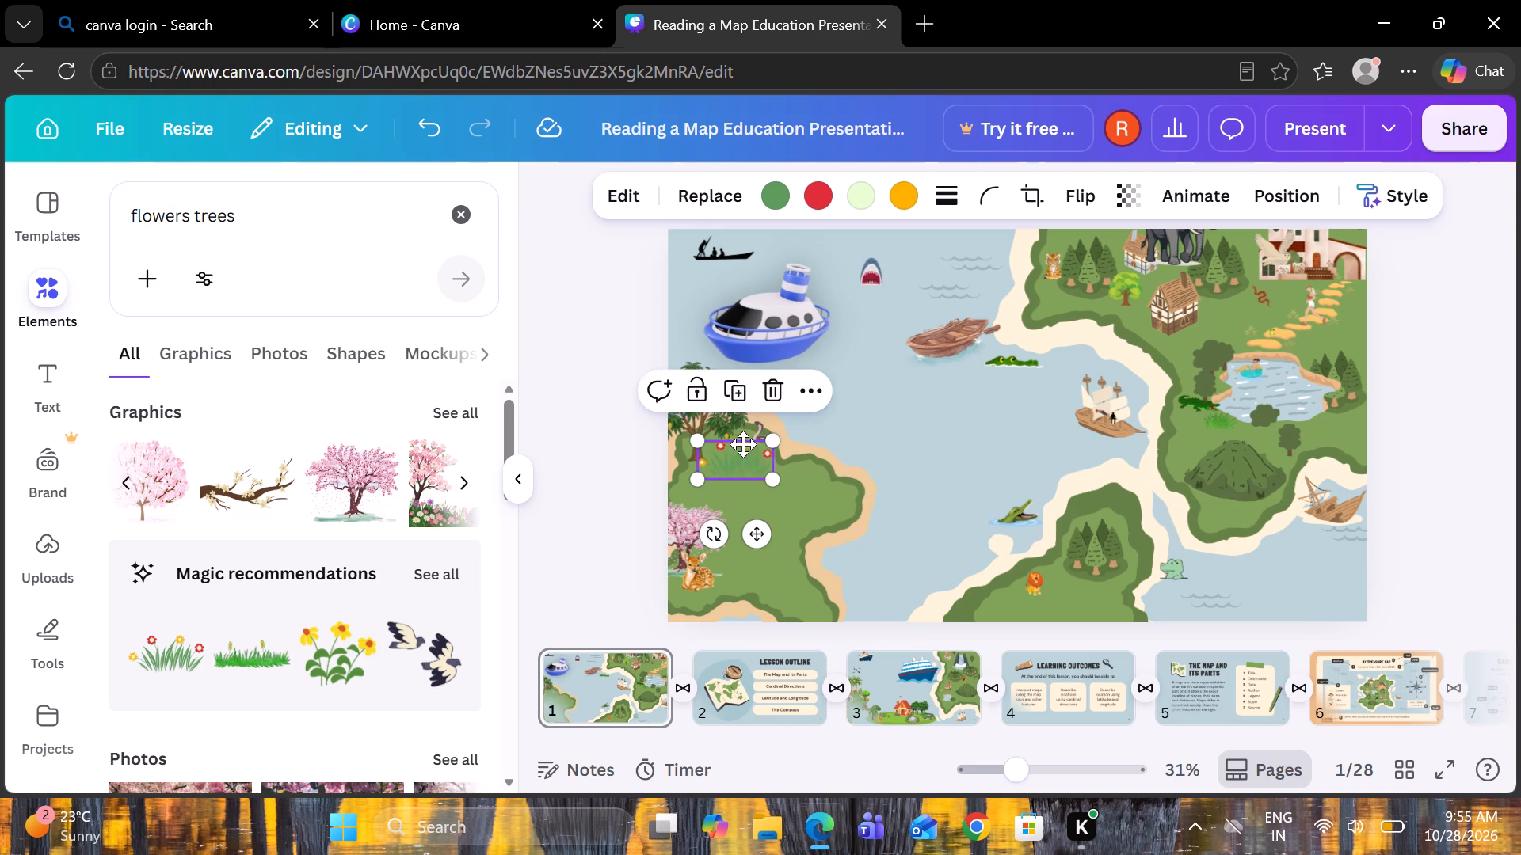
pyautogui.moveTo(743, 444); pyautogui.dragTo(780, 464)
# Delete the light blue background colour from slide 1.
pyautogui.click(926, 409)
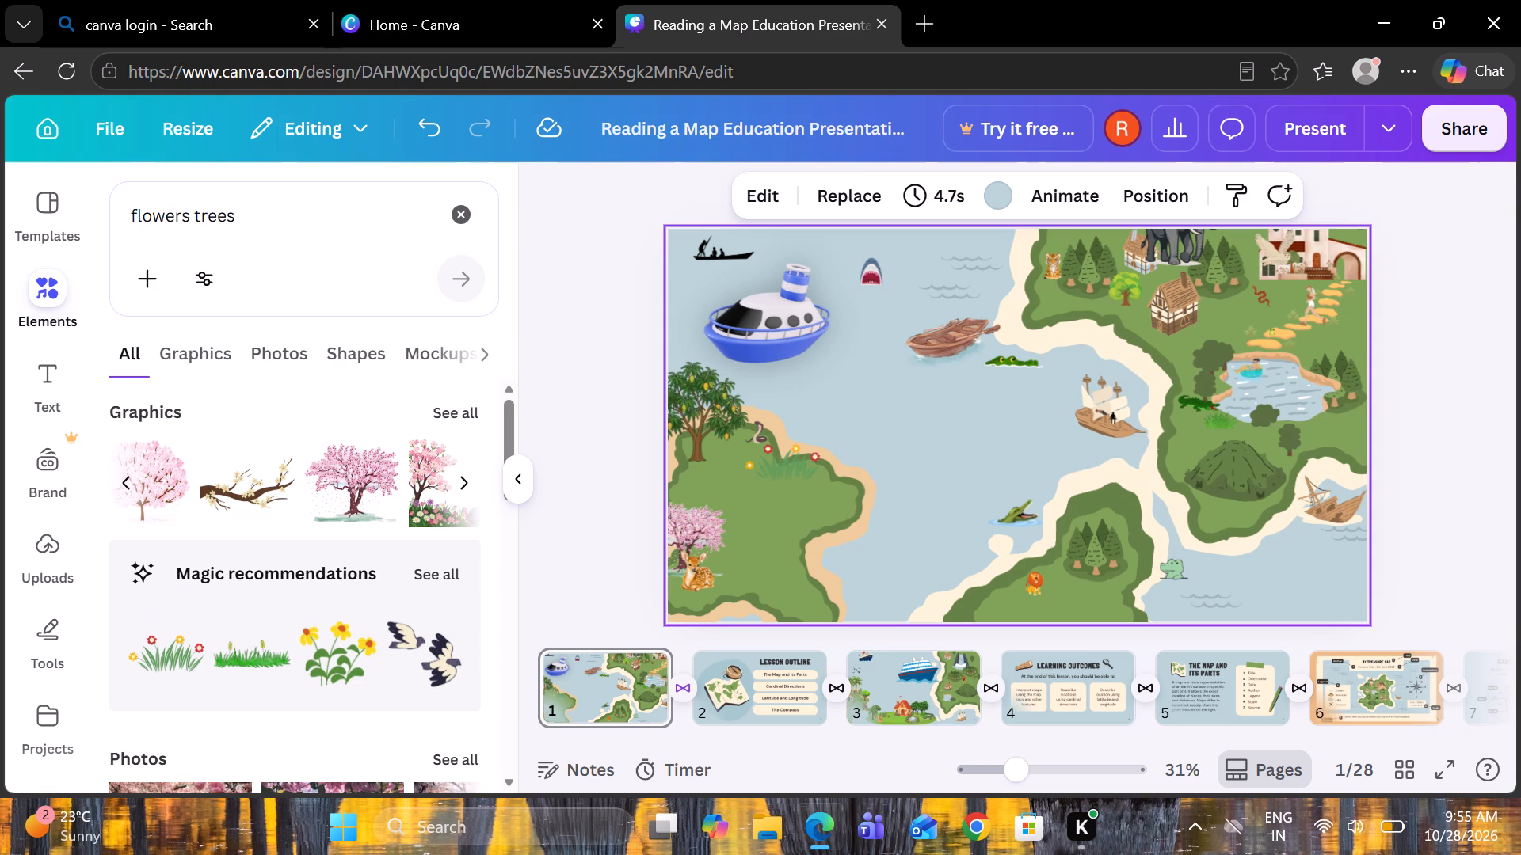
pyautogui.press('BackSpace')
pyautogui.press('BackSpace')
pyautogui.press('BackSpace')
pyautogui.press('BackSpace')
pyautogui.press('BackSpace')
pyautogui.press('BackSpace')
pyautogui.press('BackSpace')
pyautogui.press('BackSpace')
pyautogui.press('BackSpace')
pyautogui.press('BackSpace')
pyautogui.press('BackSpace')
pyautogui.press('BackSpace')
pyautogui.press('BackSpace')
pyautogui.press('BackSpace')
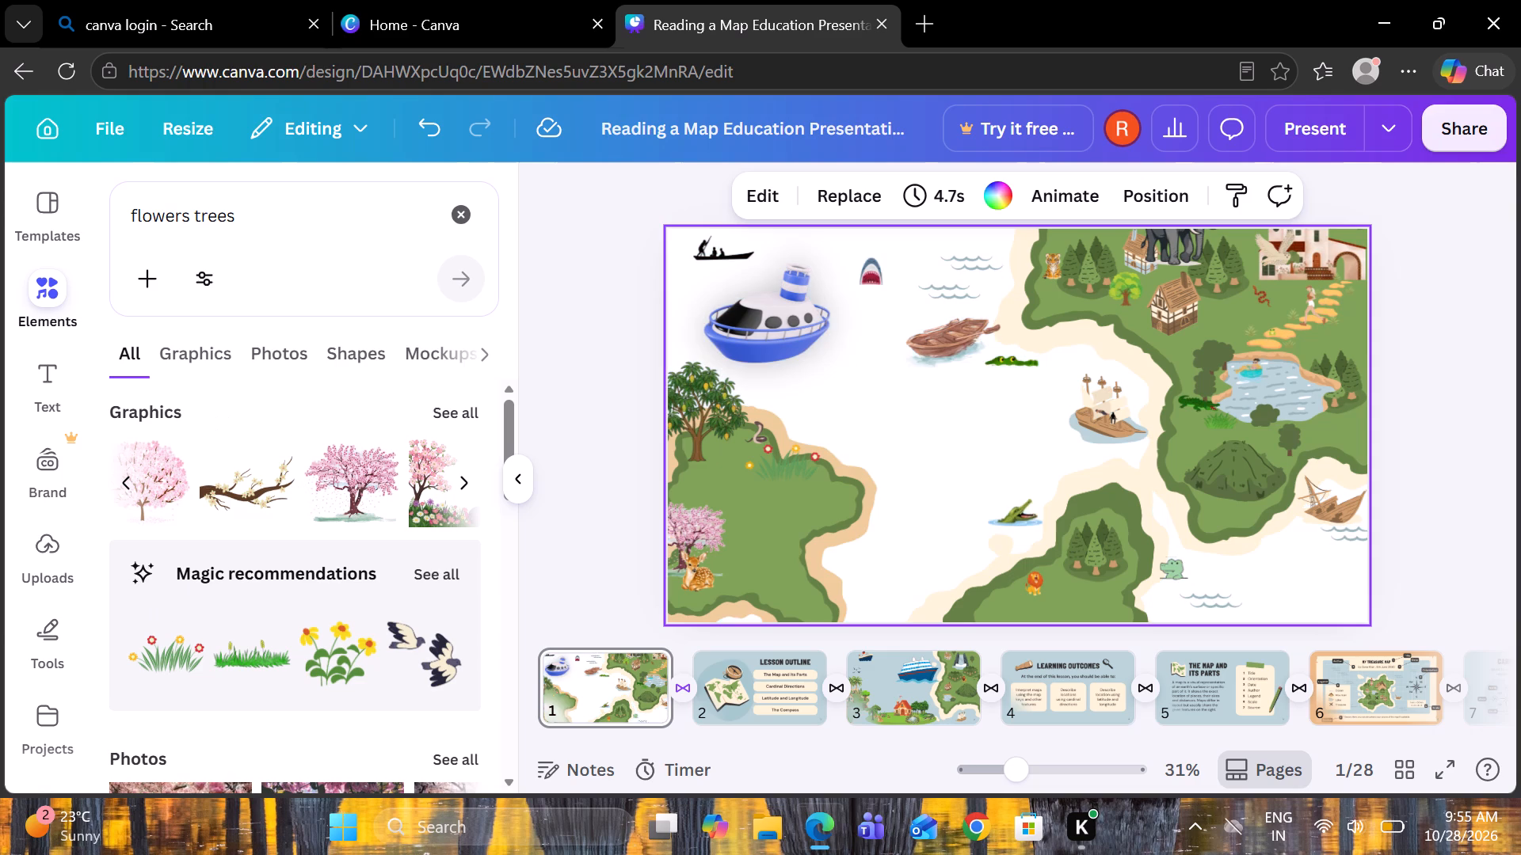
# Replace the flowers trees search with a search of the elements library for garder.
pyautogui.click(237, 206)
pyautogui.press('BackSpace')
pyautogui.press('BackSpace')
pyautogui.press('BackSpace')
pyautogui.press('BackSpace')
pyautogui.press('BackSpace')
pyautogui.press('BackSpace')
pyautogui.press('BackSpace')
pyautogui.press('BackSpace')
pyautogui.press('BackSpace')
pyautogui.press('BackSpace')
pyautogui.press('BackSpace')
pyautogui.press('BackSpace')
pyautogui.press('BackSpace')
pyautogui.press('BackSpace')
pyautogui.press('BackSpace')
pyautogui.press('BackSpace')
pyautogui.press('BackSpace')
pyautogui.press('BackSpace')
pyautogui.press('BackSpace')
pyautogui.press('BackSpace')
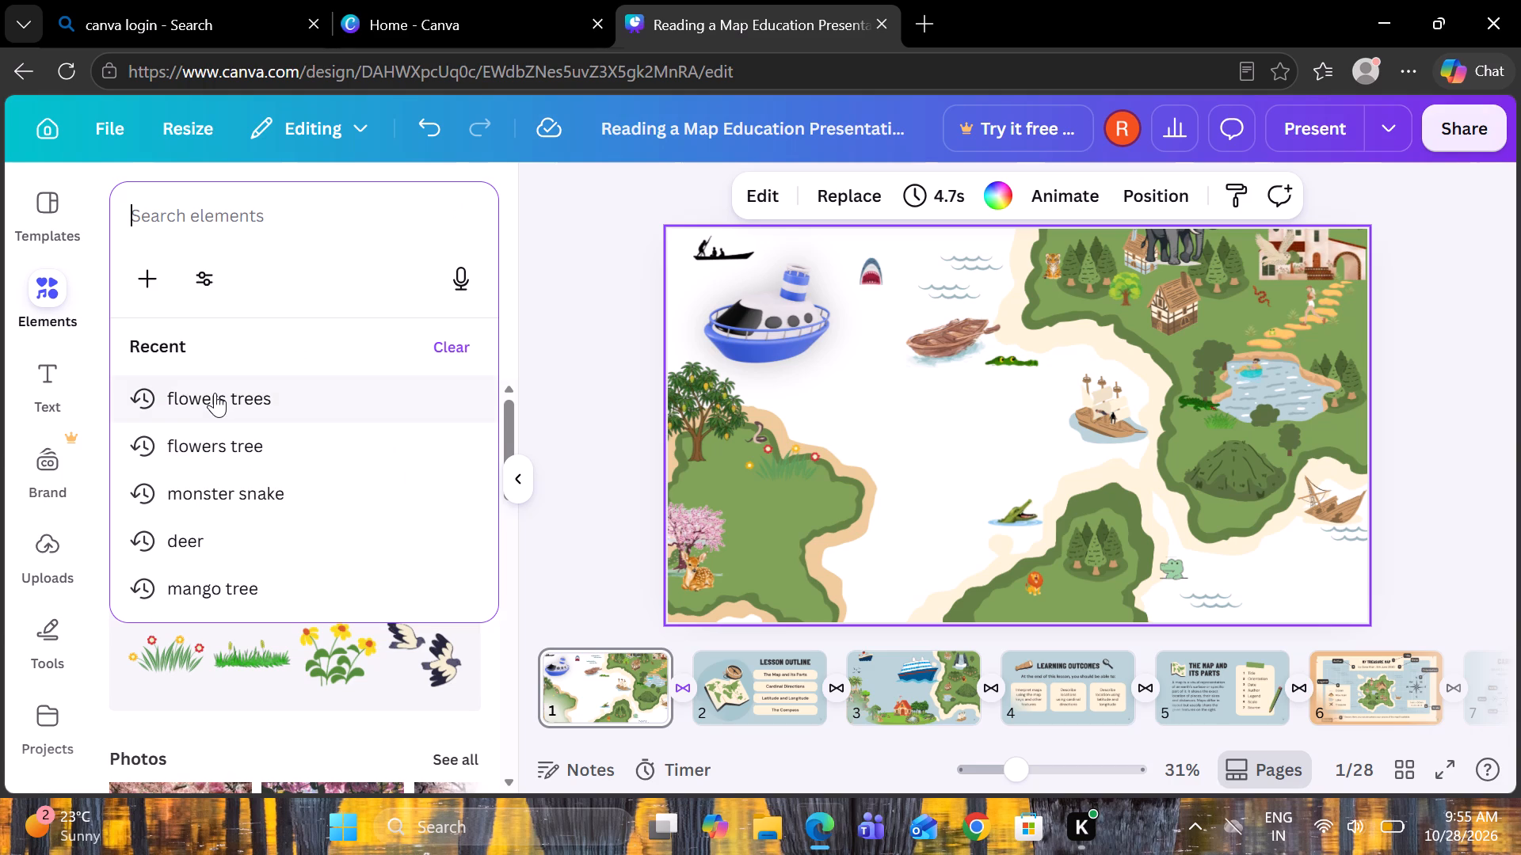
pyautogui.scroll(-1, 215, 393)
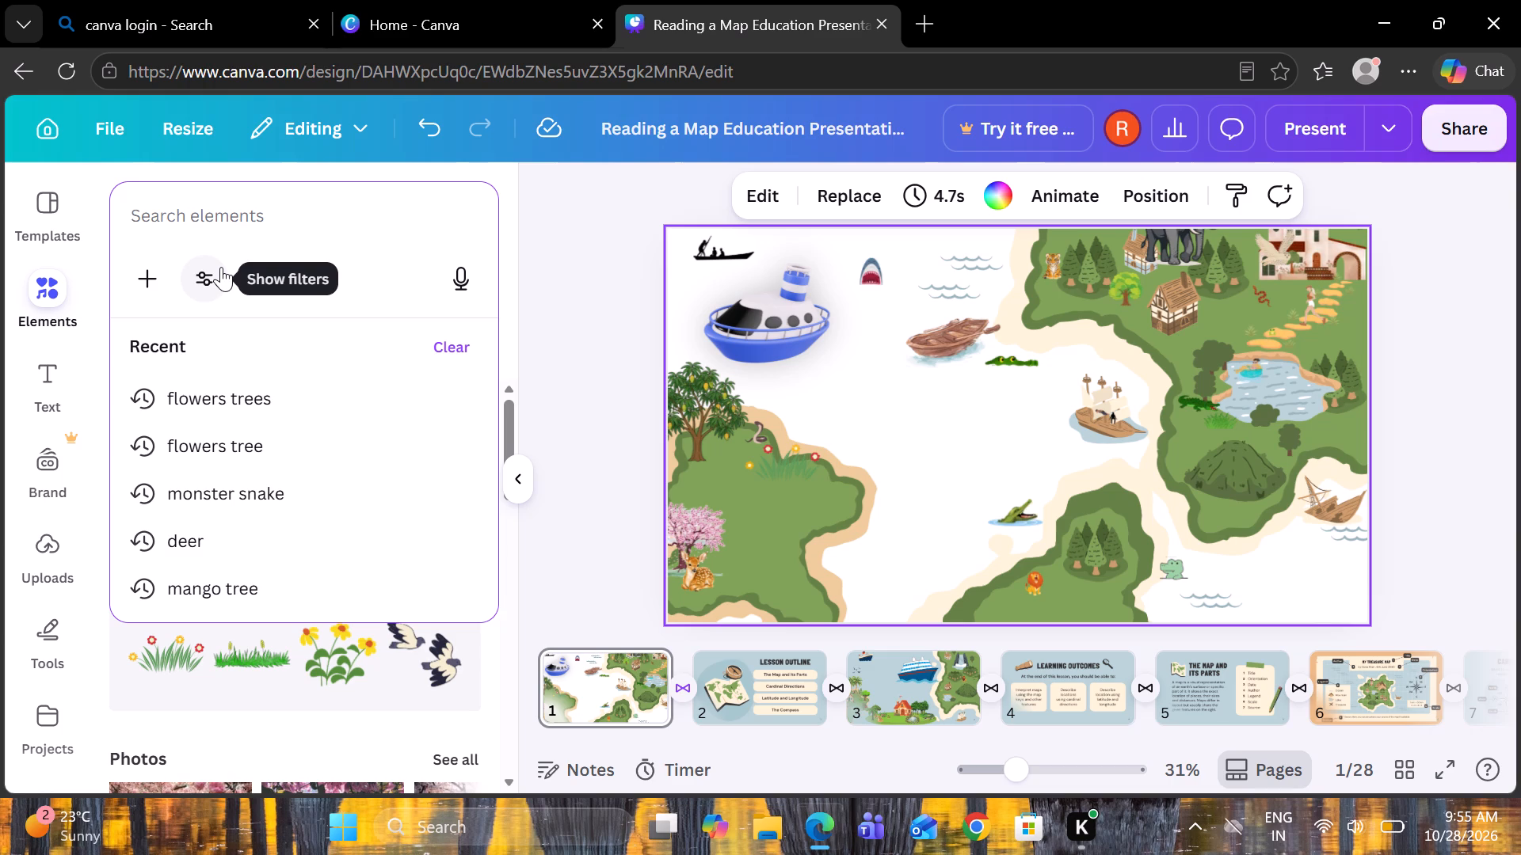
pyautogui.write('garder')
pyautogui.press('Return')
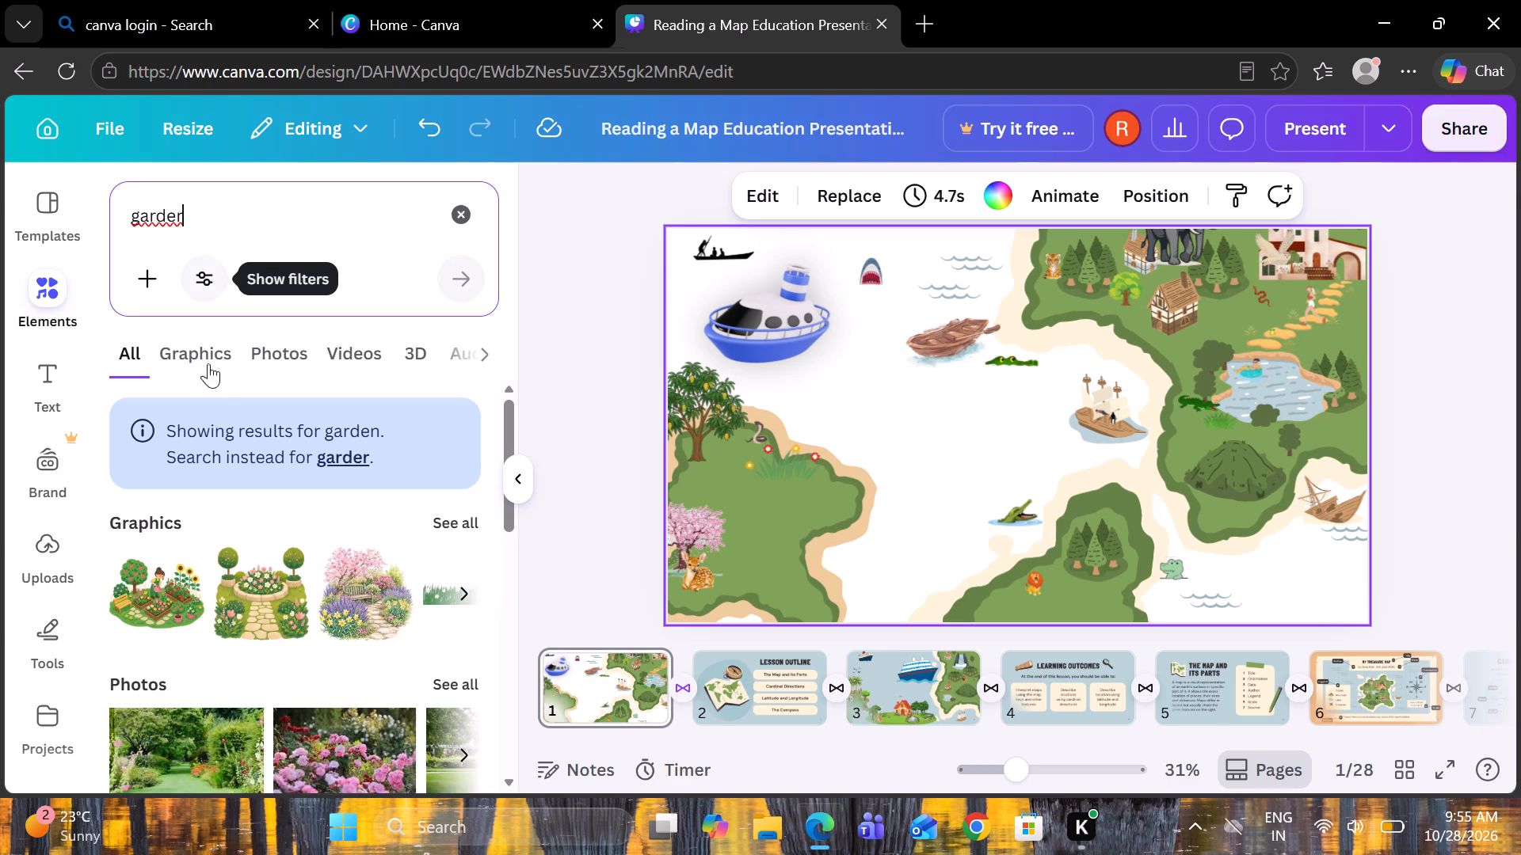
# Add the yellow, blue and pink flower clump to slide 1, shrunk to about 88 by 90, on the island's lower edge beyond the deer.
pyautogui.hscroll(-2, 326, 590)
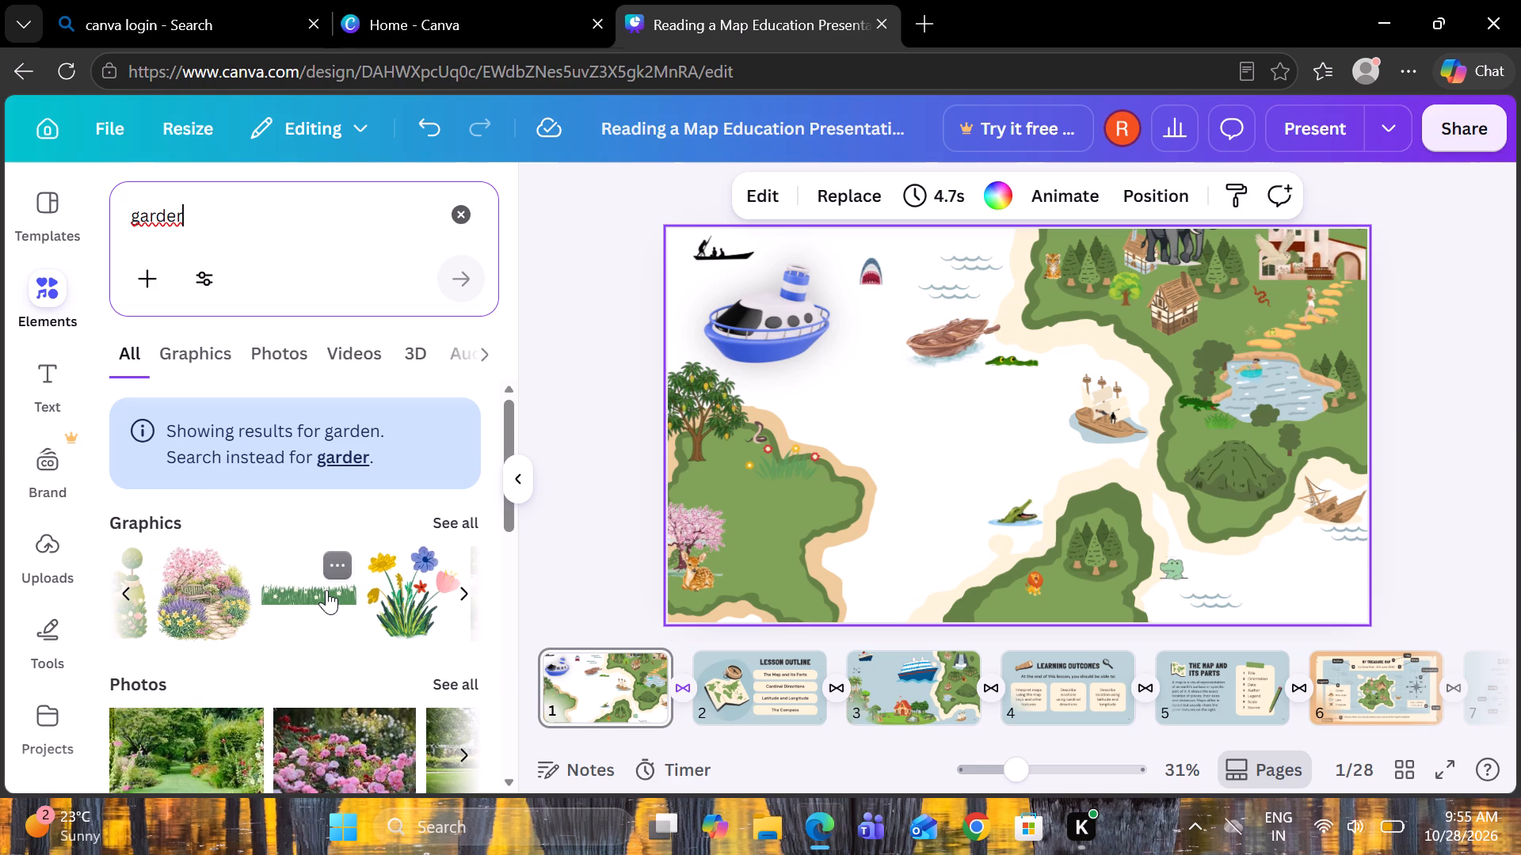
pyautogui.hscroll(-2, 326, 590)
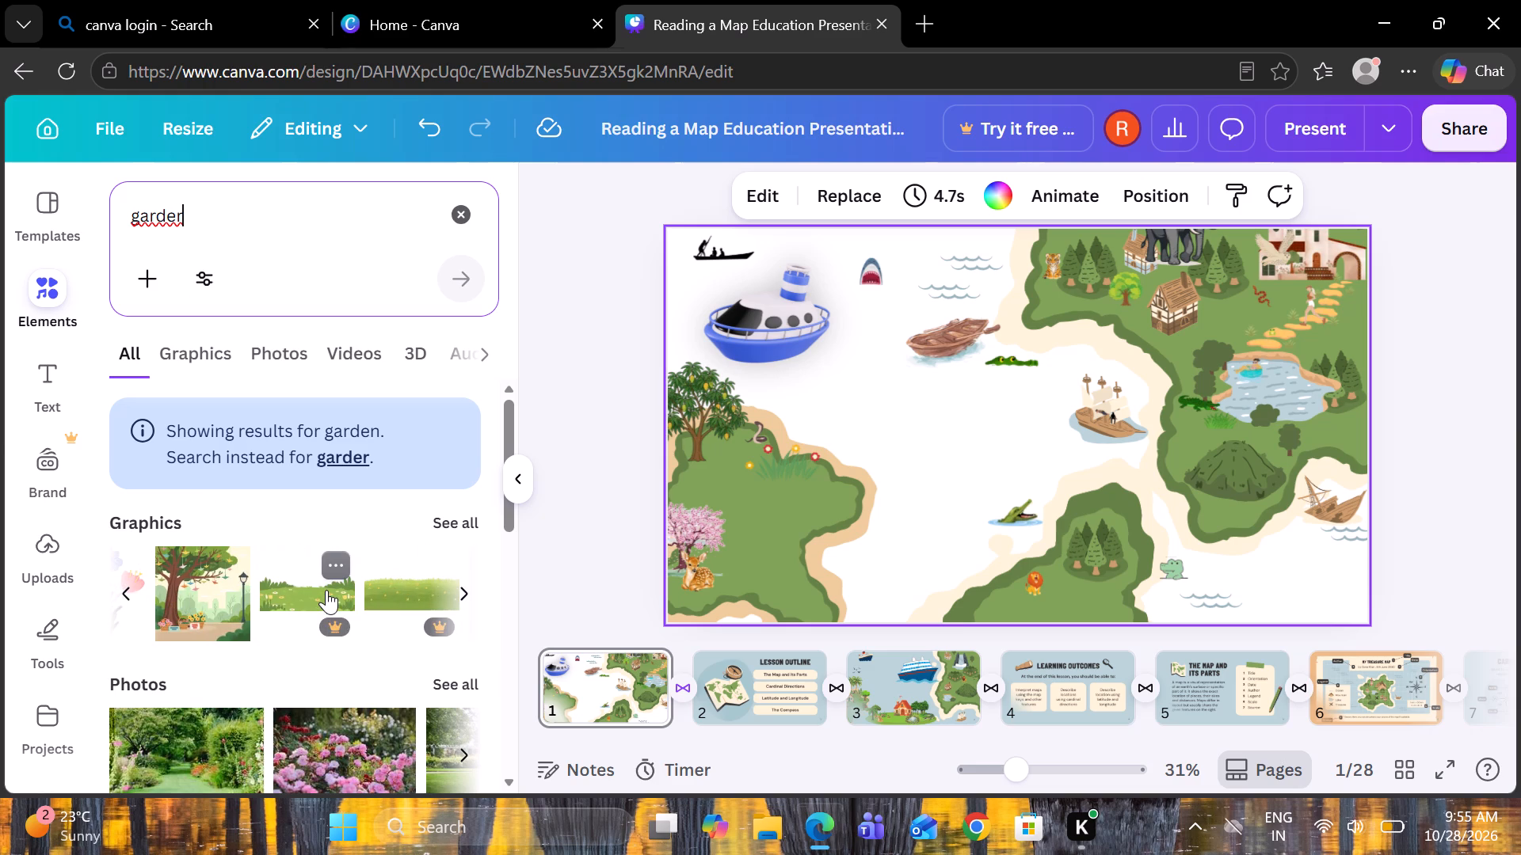
pyautogui.hscroll(1, 326, 590)
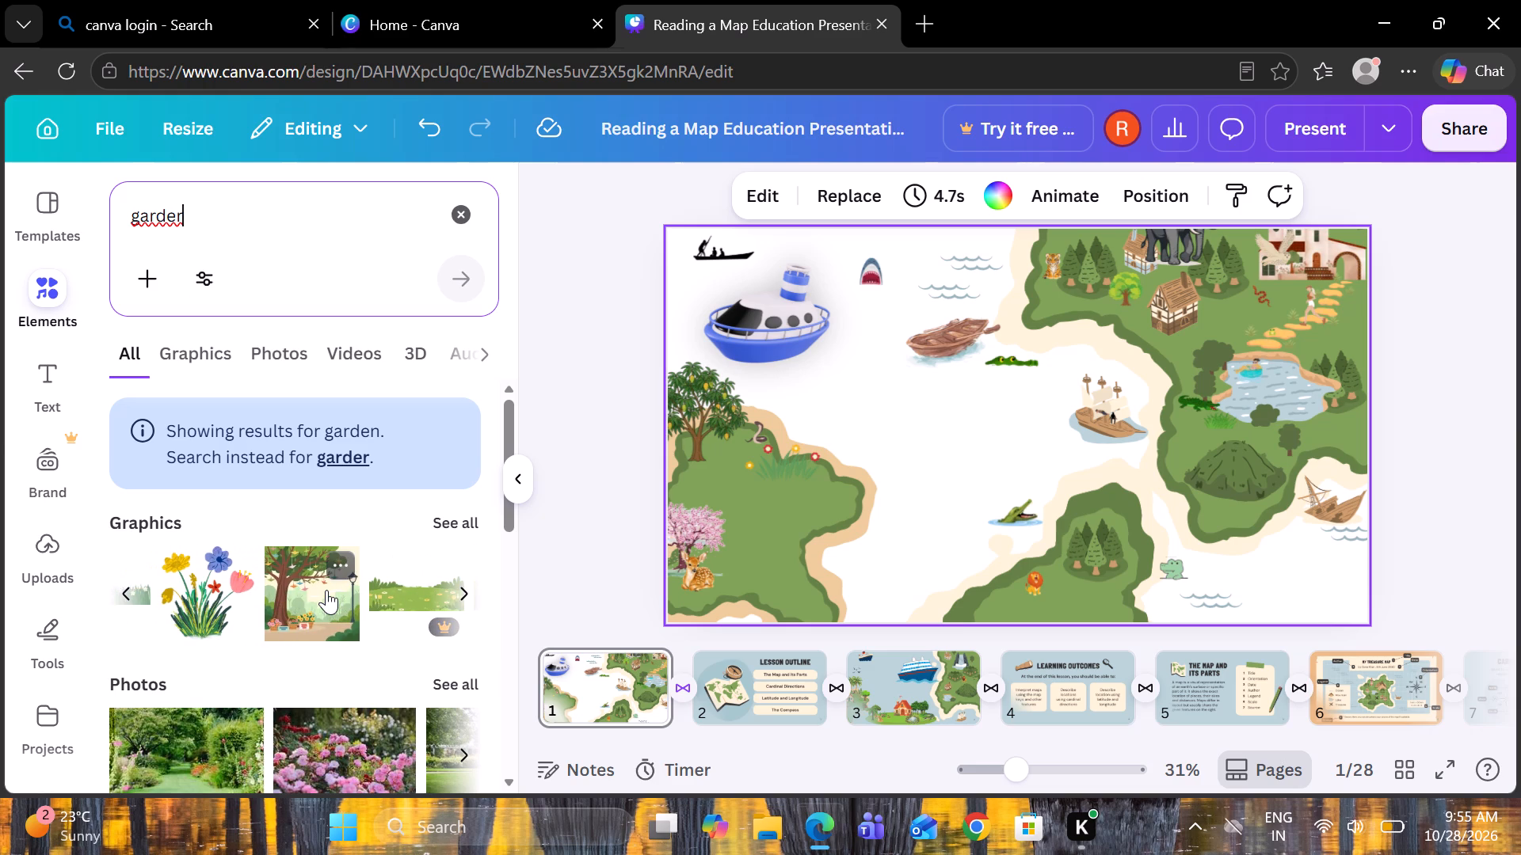
pyautogui.click(195, 594)
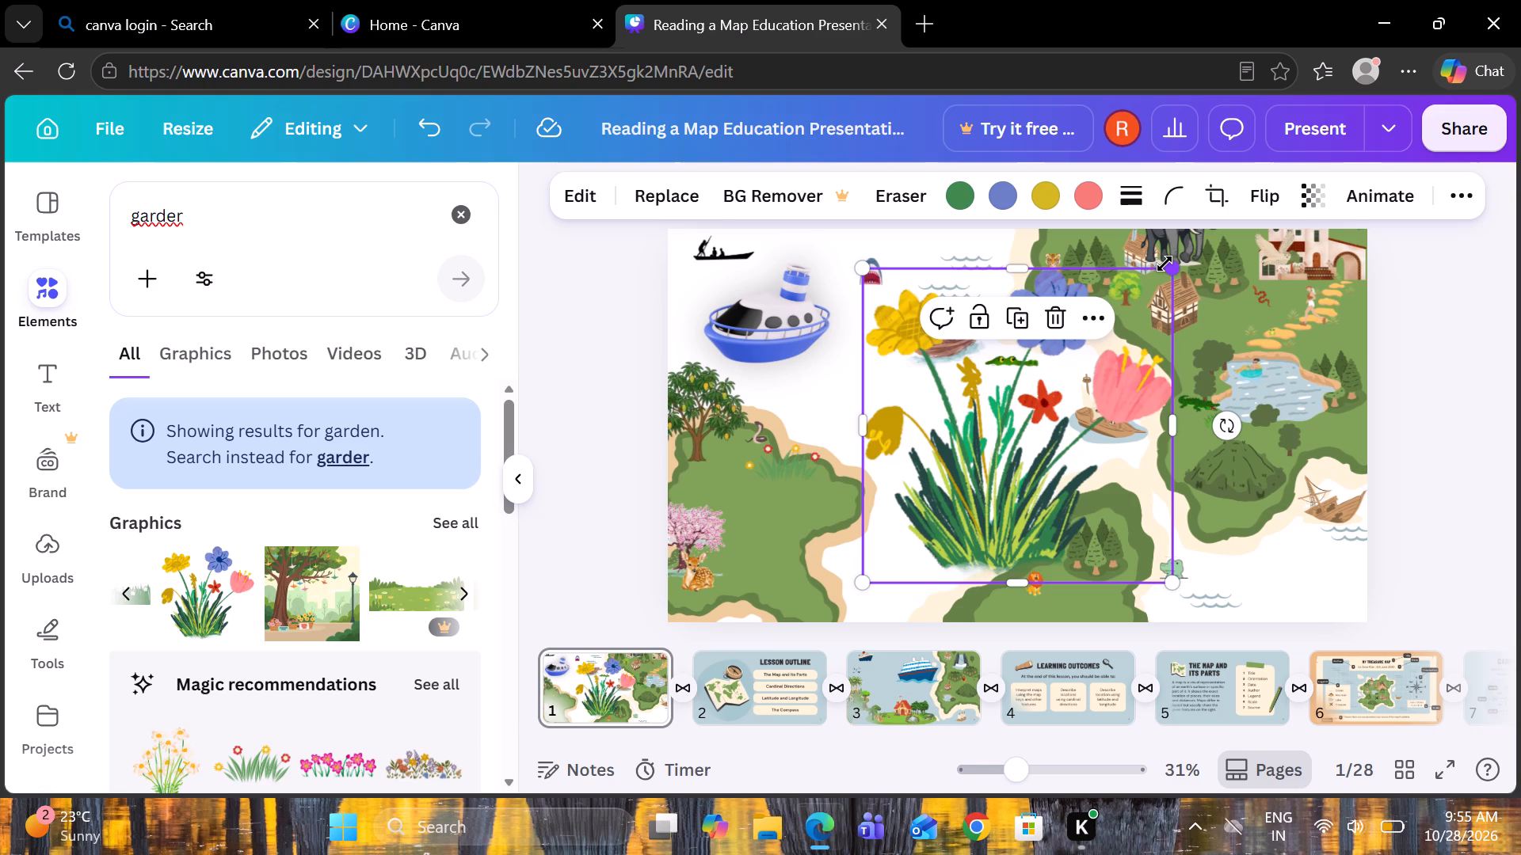
pyautogui.moveTo(1165, 264); pyautogui.dragTo(947, 462)
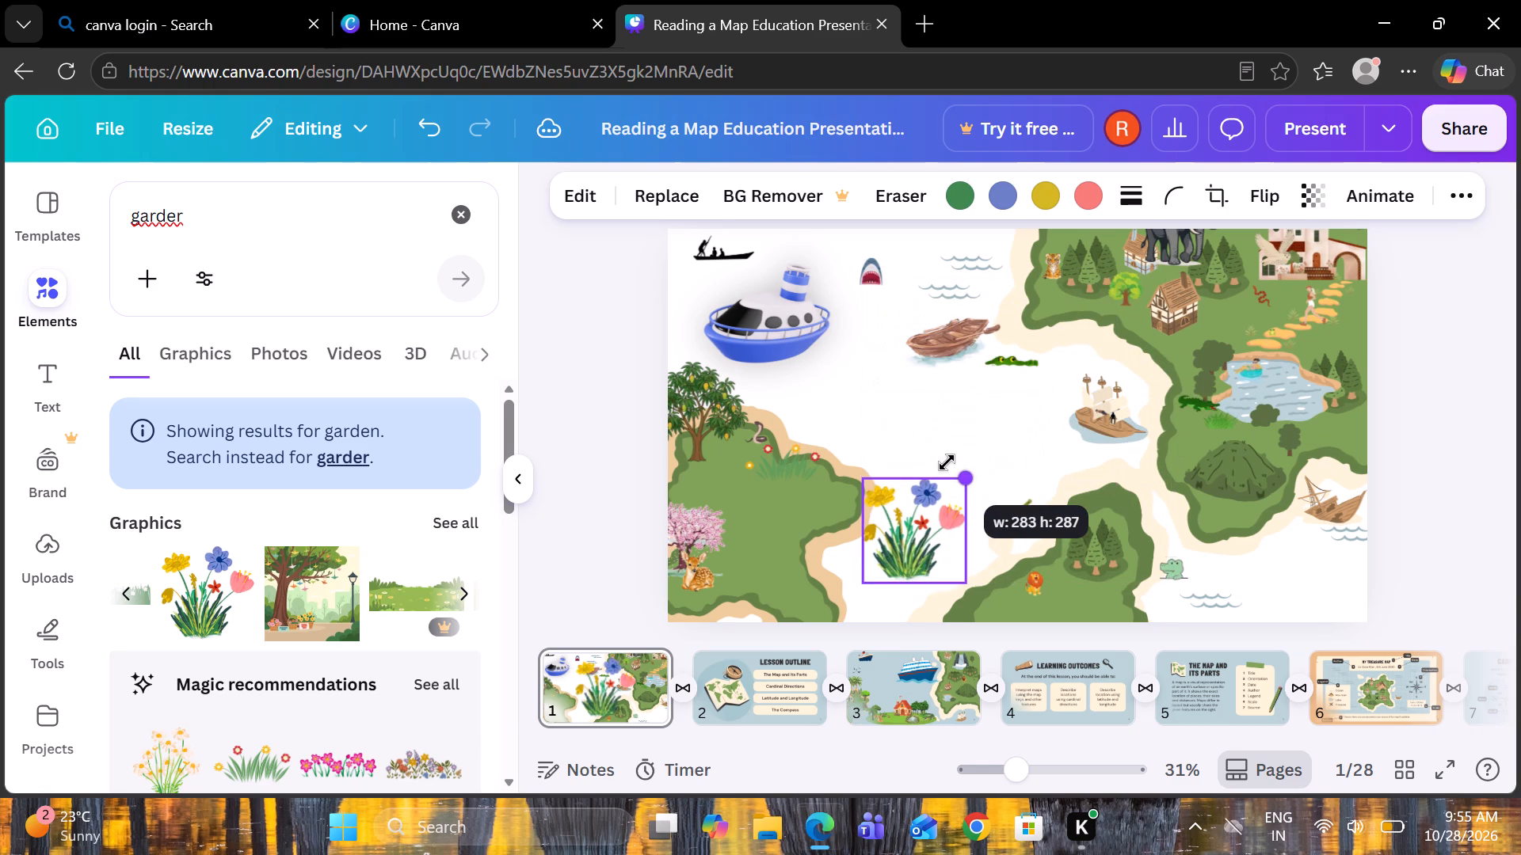
pyautogui.moveTo(947, 462); pyautogui.dragTo(917, 479)
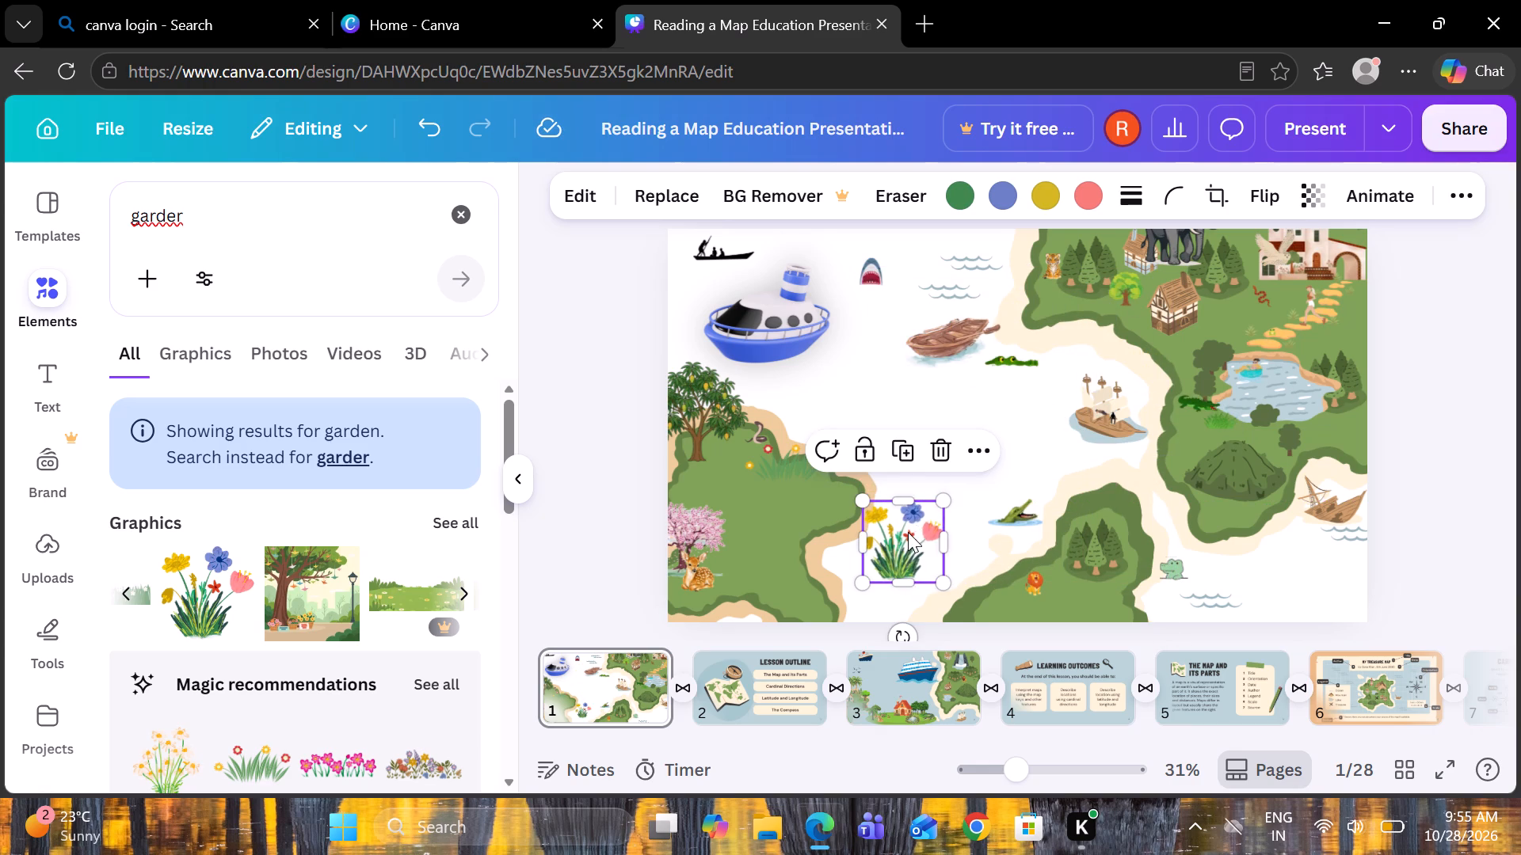
pyautogui.moveTo(908, 532); pyautogui.dragTo(810, 464)
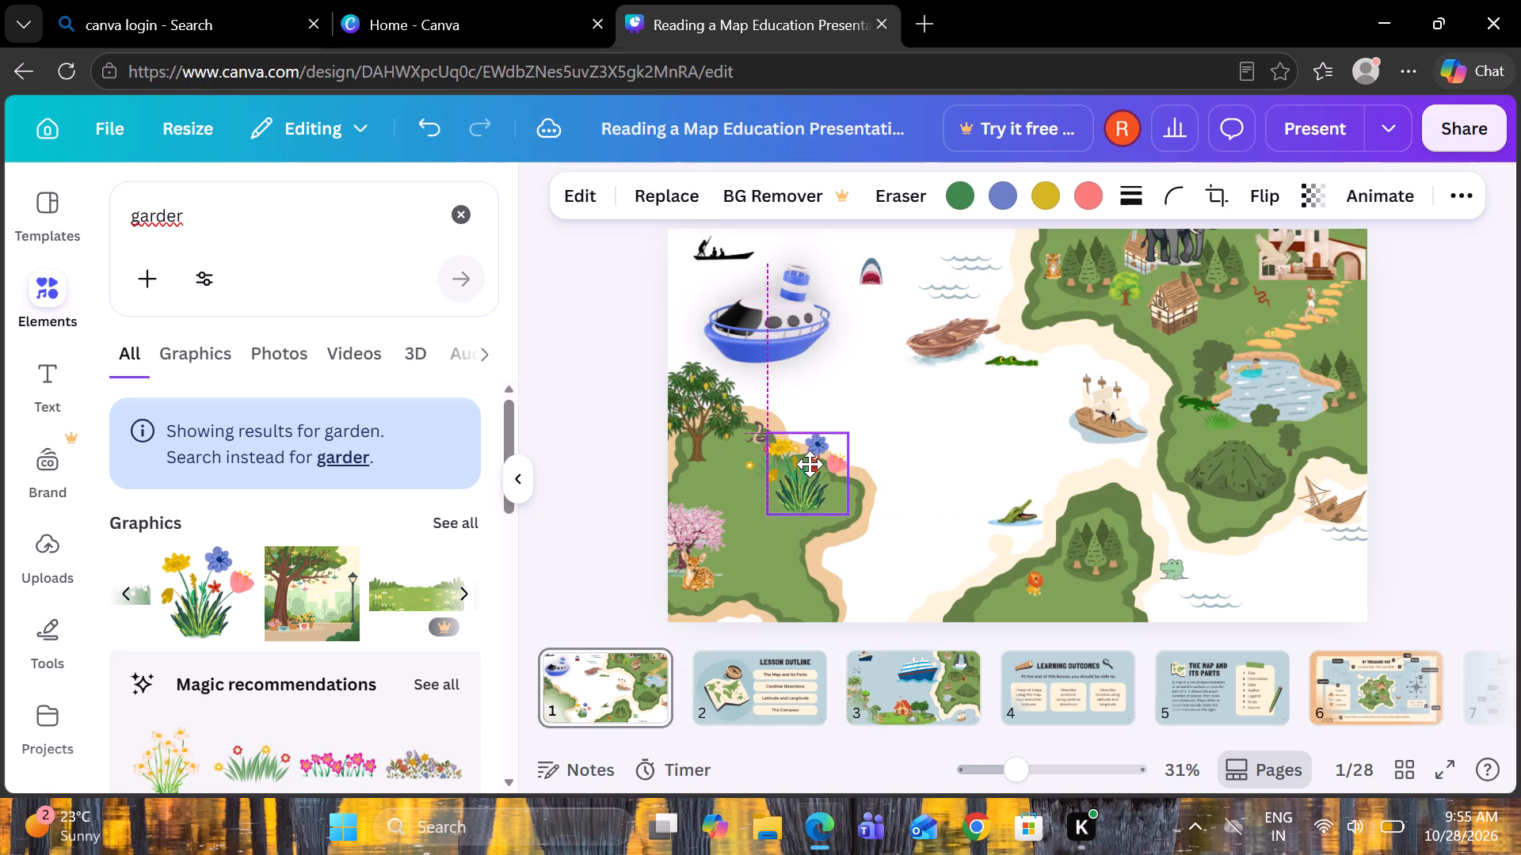
pyautogui.moveTo(810, 464); pyautogui.dragTo(728, 427)
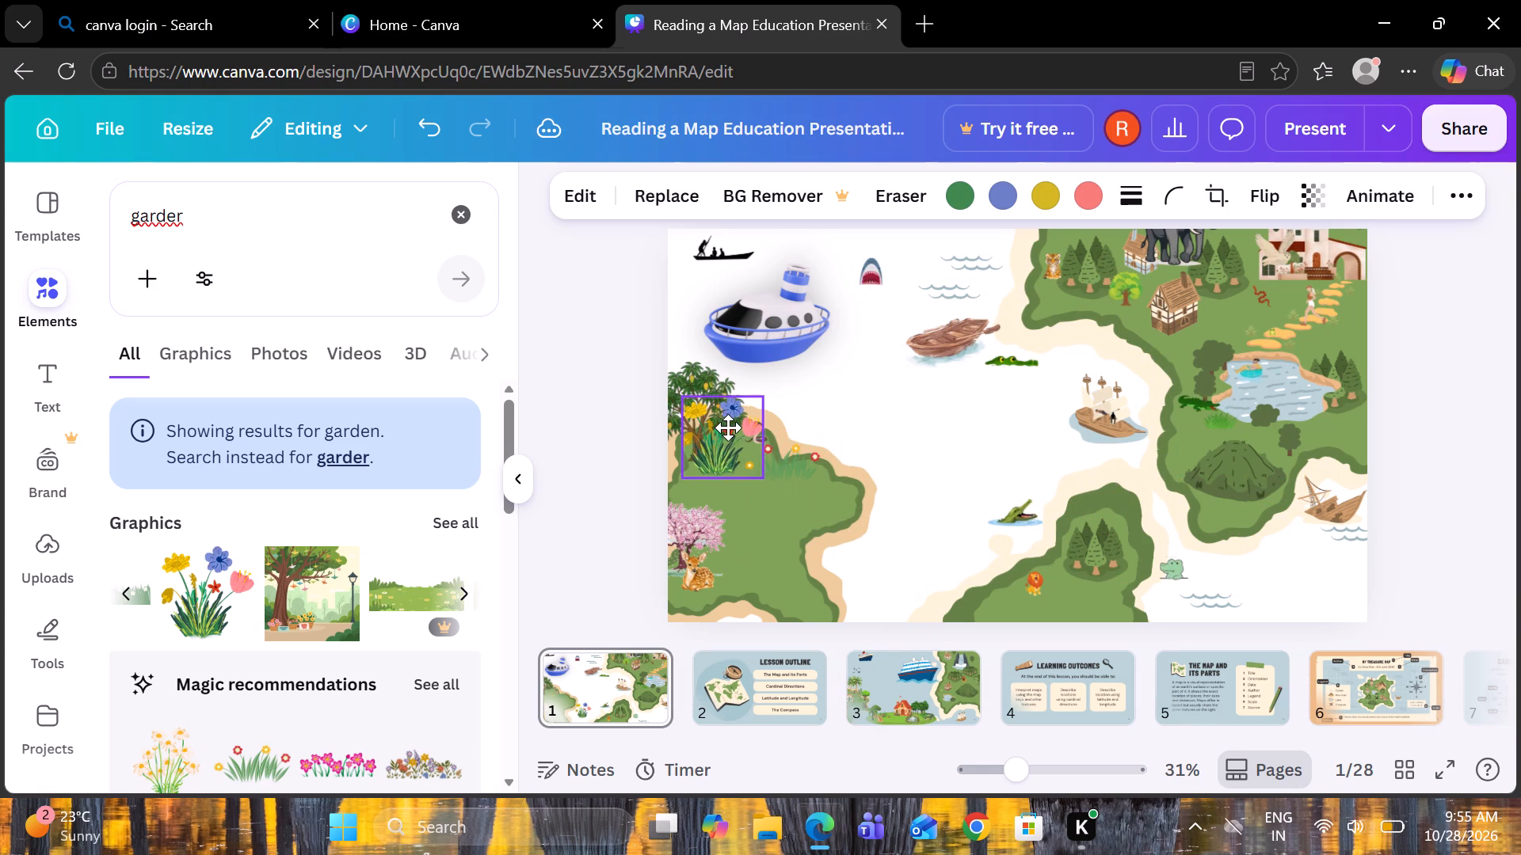
pyautogui.moveTo(728, 427); pyautogui.dragTo(787, 545)
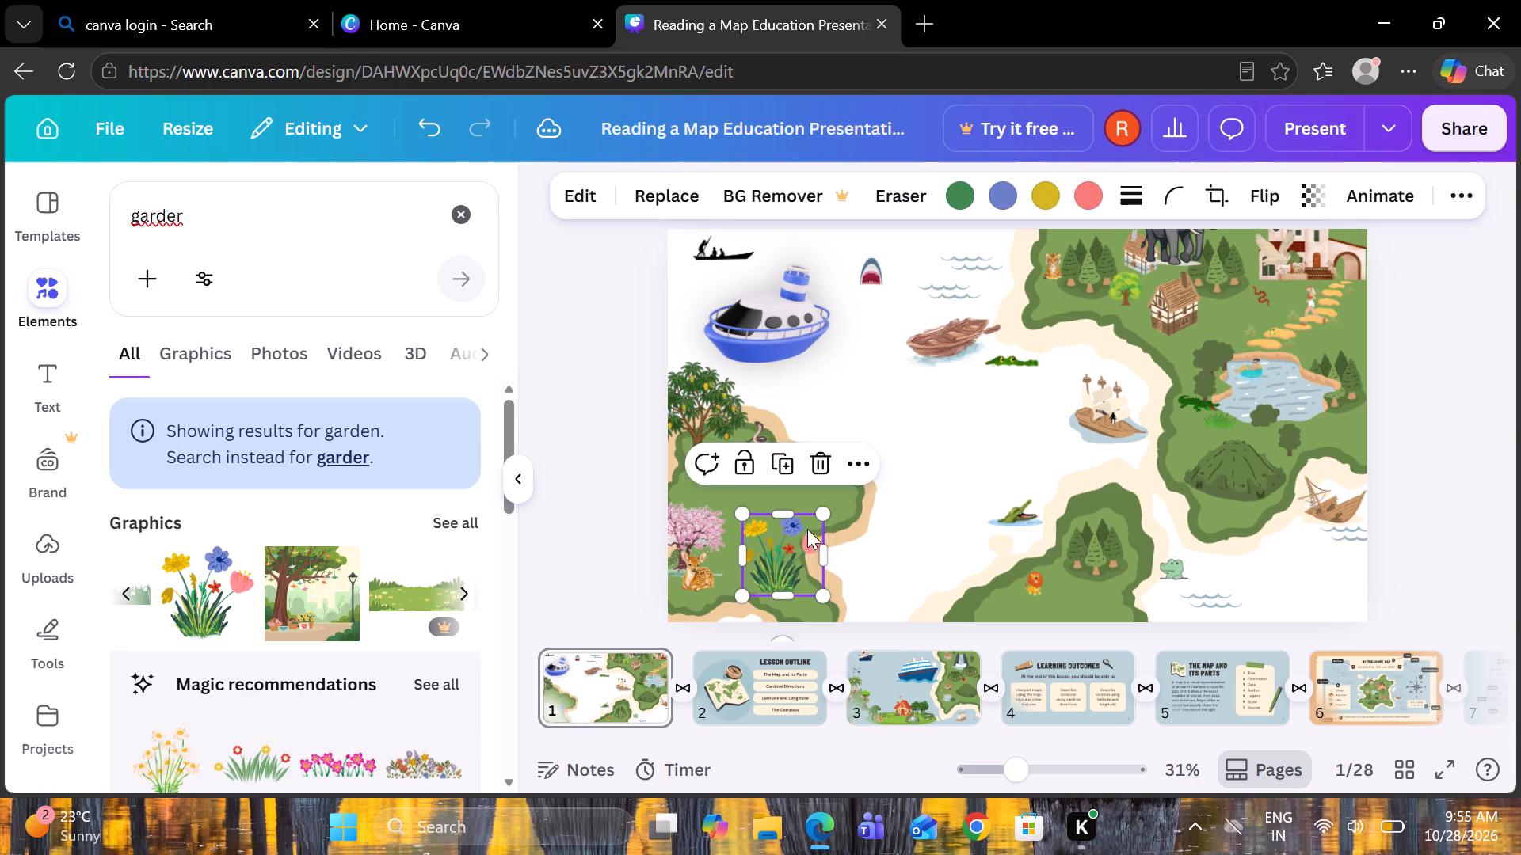
pyautogui.moveTo(821, 504); pyautogui.dragTo(763, 545)
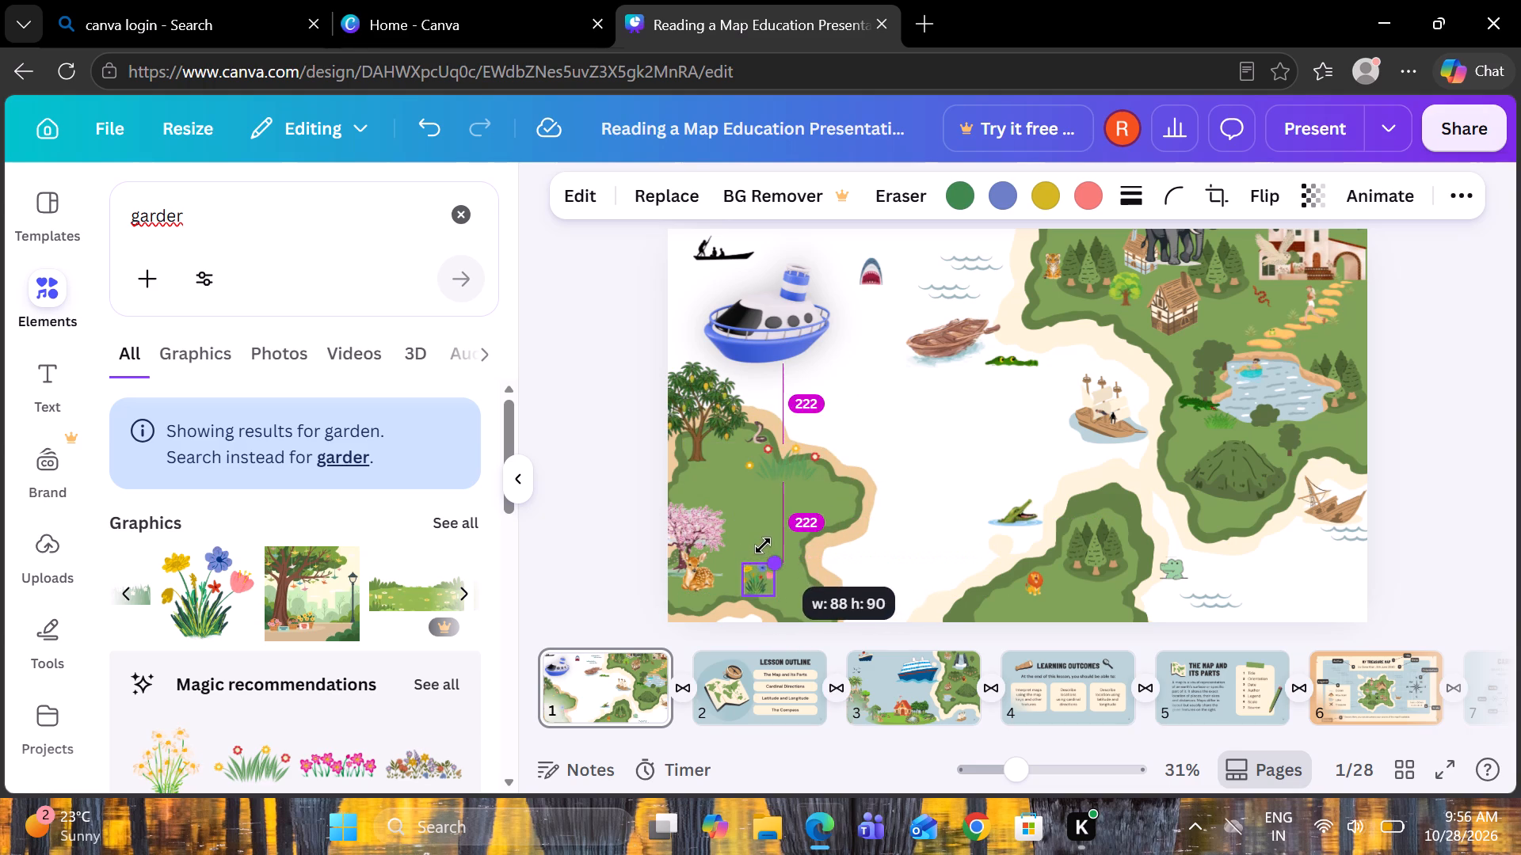
pyautogui.moveTo(763, 545); pyautogui.dragTo(762, 545)
pyautogui.moveTo(760, 574); pyautogui.dragTo(802, 588)
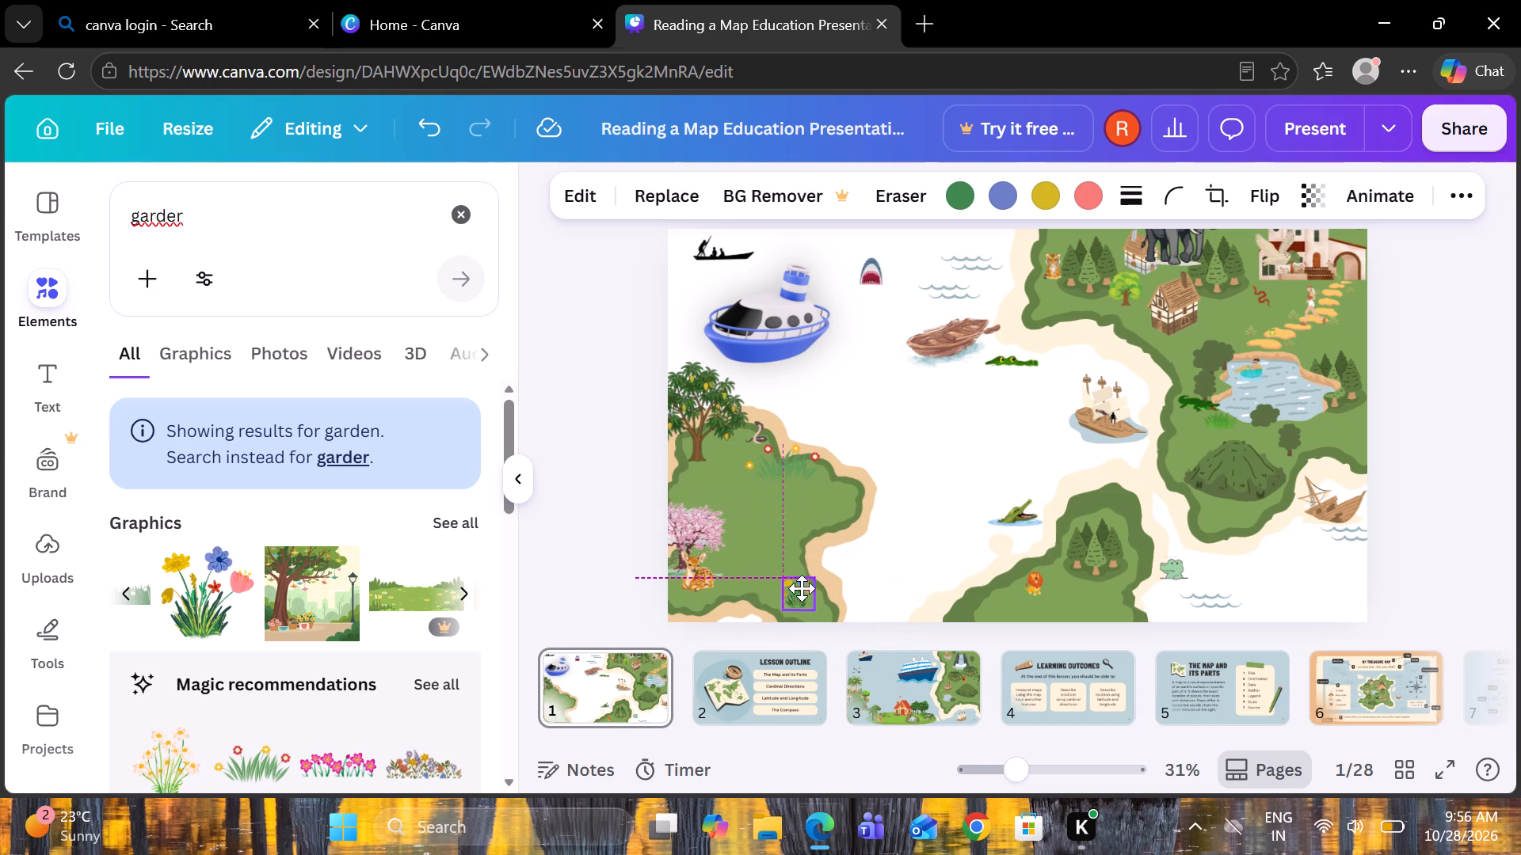
pyautogui.moveTo(802, 588); pyautogui.dragTo(817, 601)
pyautogui.click(936, 493)
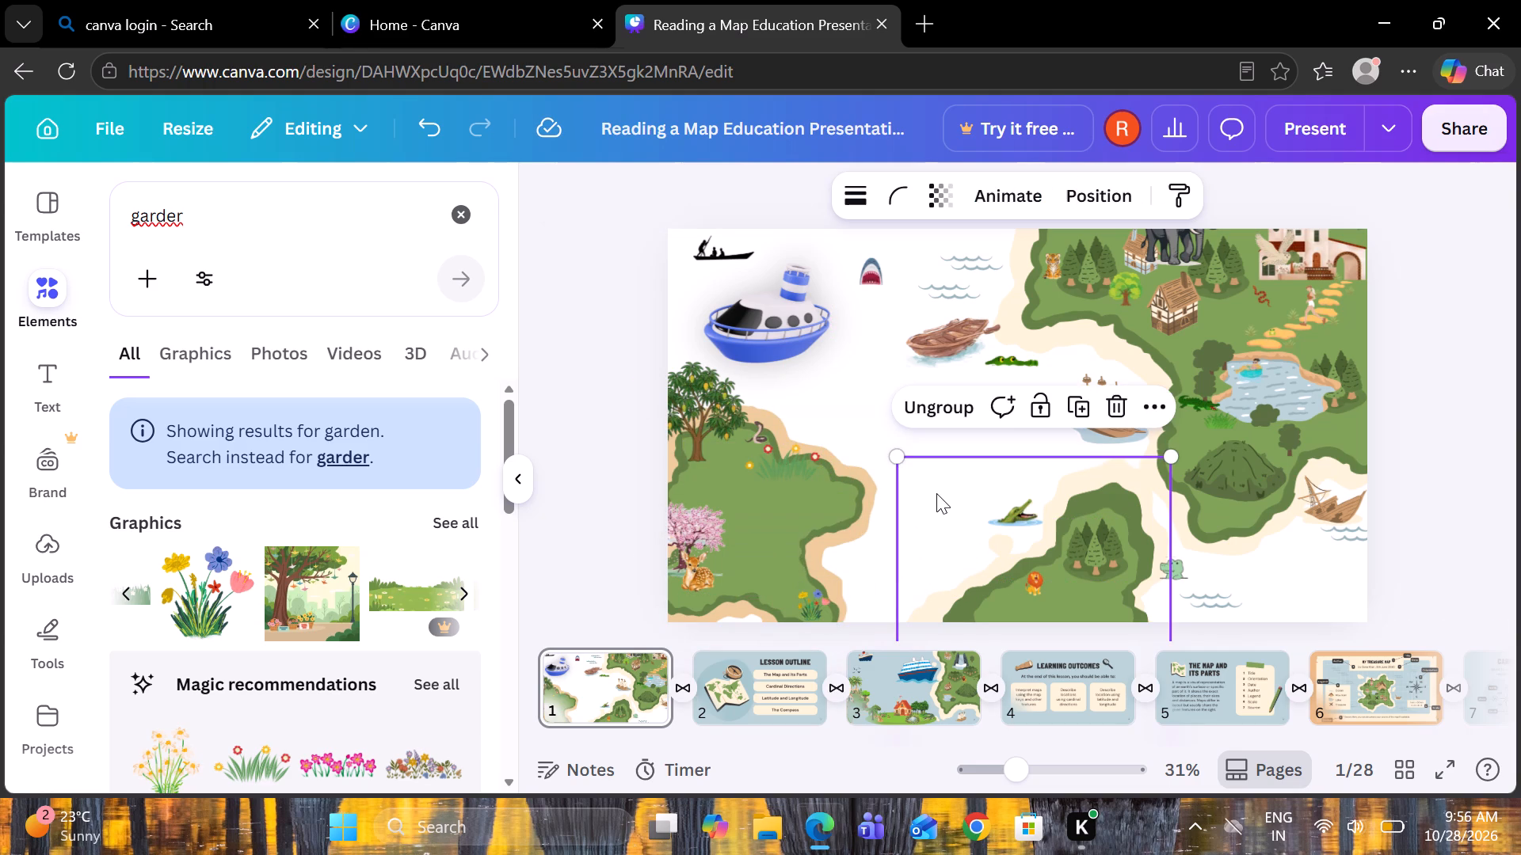
# Reposition the green island shape beneath its trees, animals and flowers so that its lower edge runs off the bottom of slide 1.
pyautogui.moveTo(848, 463); pyautogui.dragTo(850, 431)
pyautogui.click(850, 431)
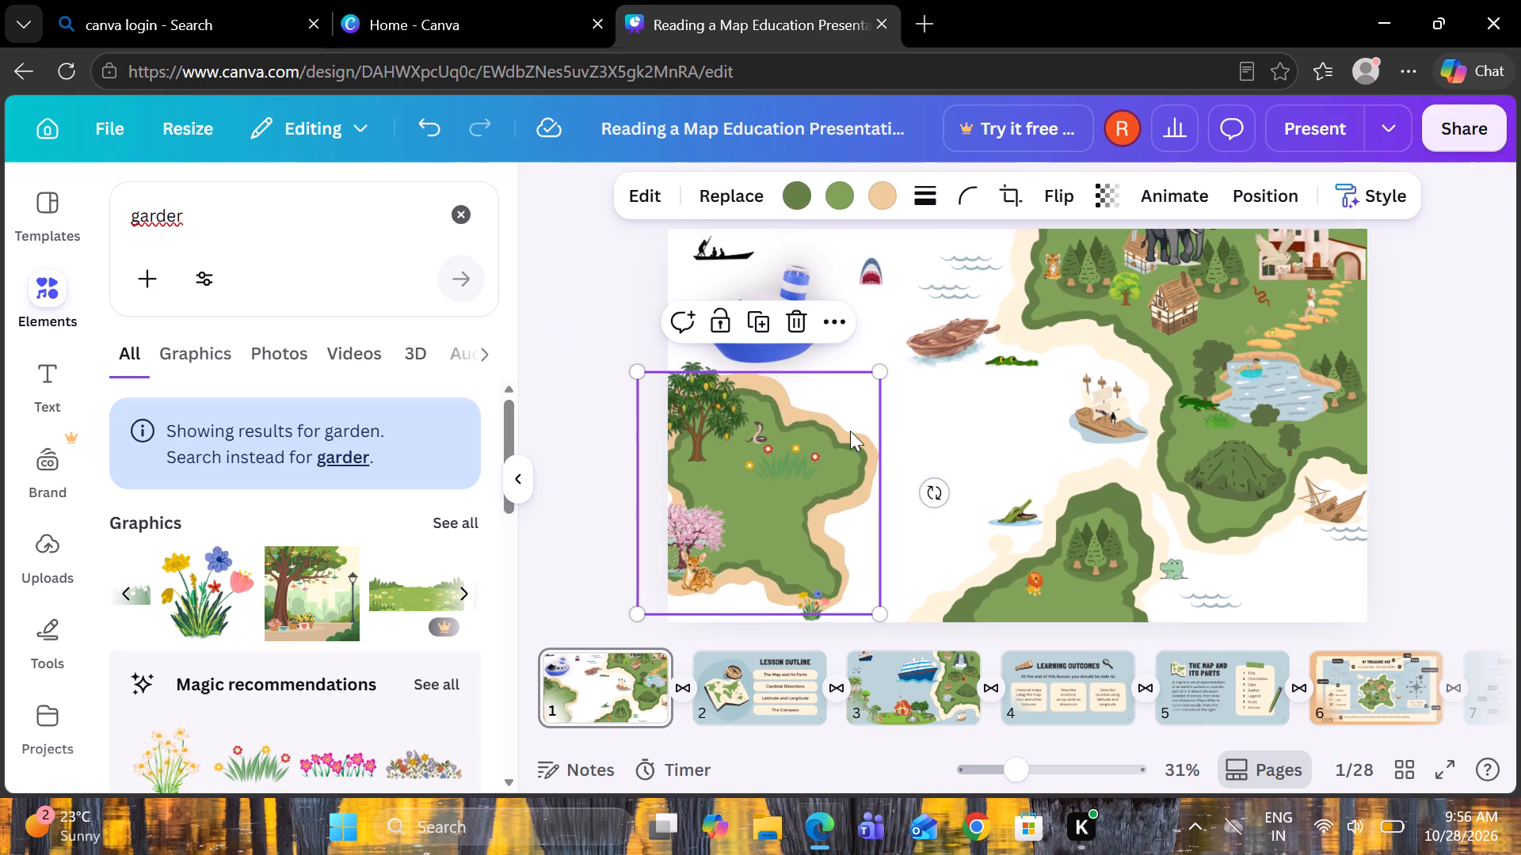
pyautogui.moveTo(780, 502); pyautogui.dragTo(764, 528)
pyautogui.moveTo(764, 528); pyautogui.dragTo(757, 537)
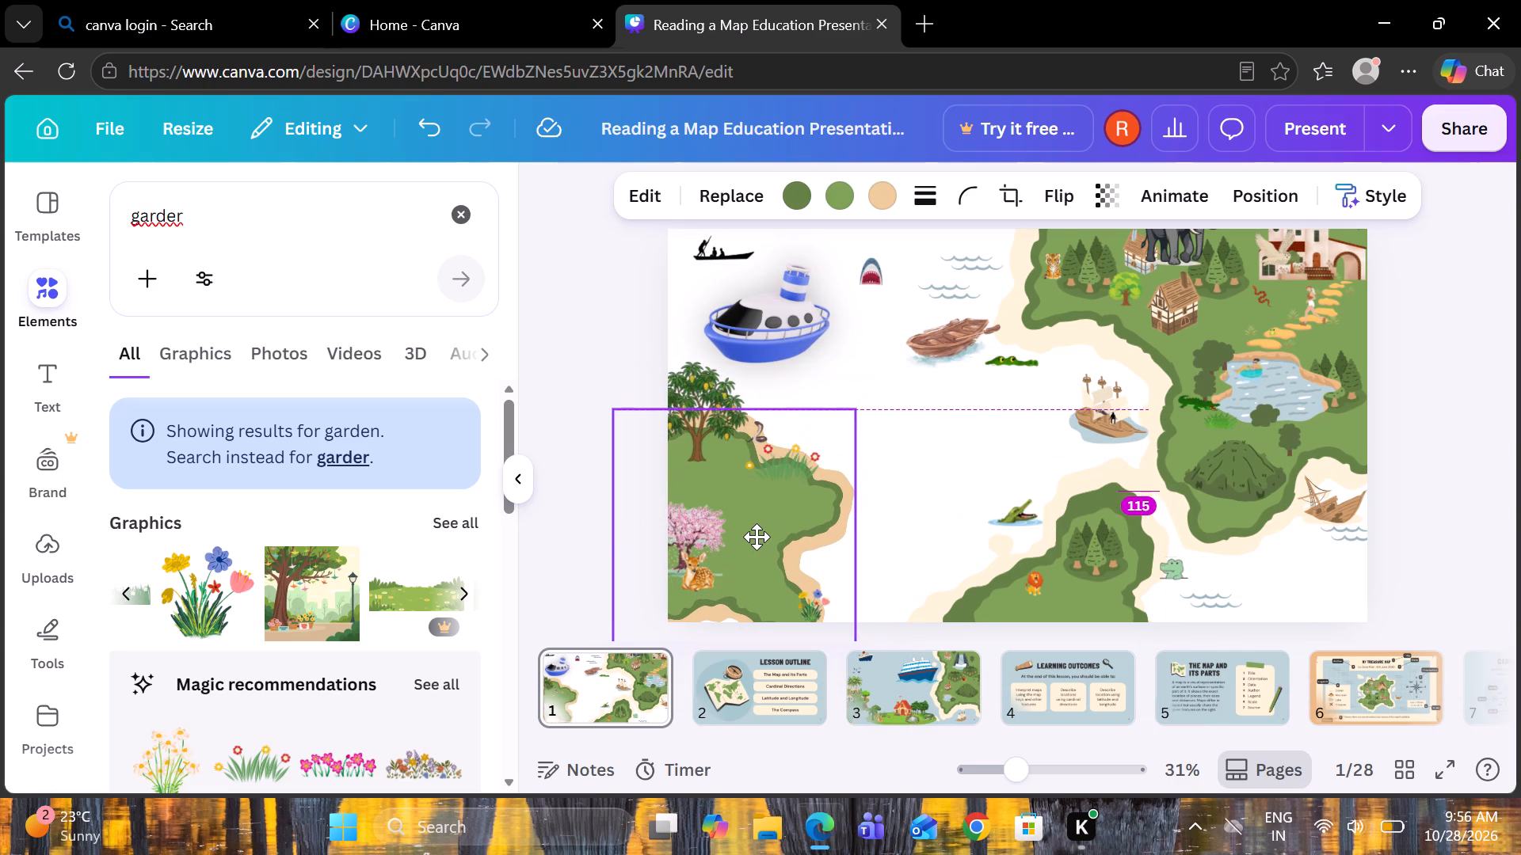
pyautogui.moveTo(757, 537); pyautogui.dragTo(776, 537)
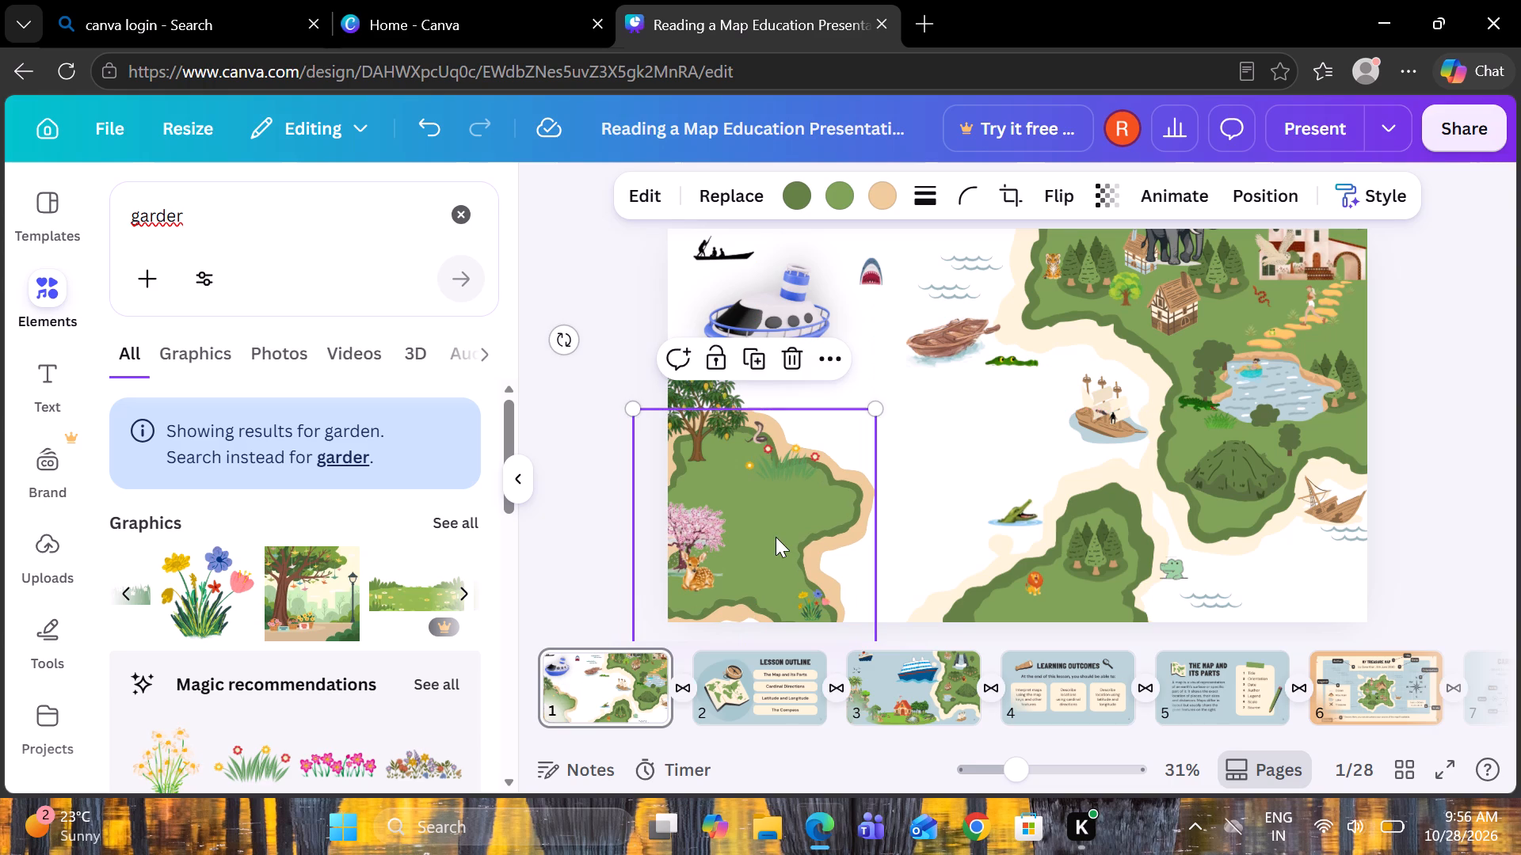
pyautogui.click(993, 374)
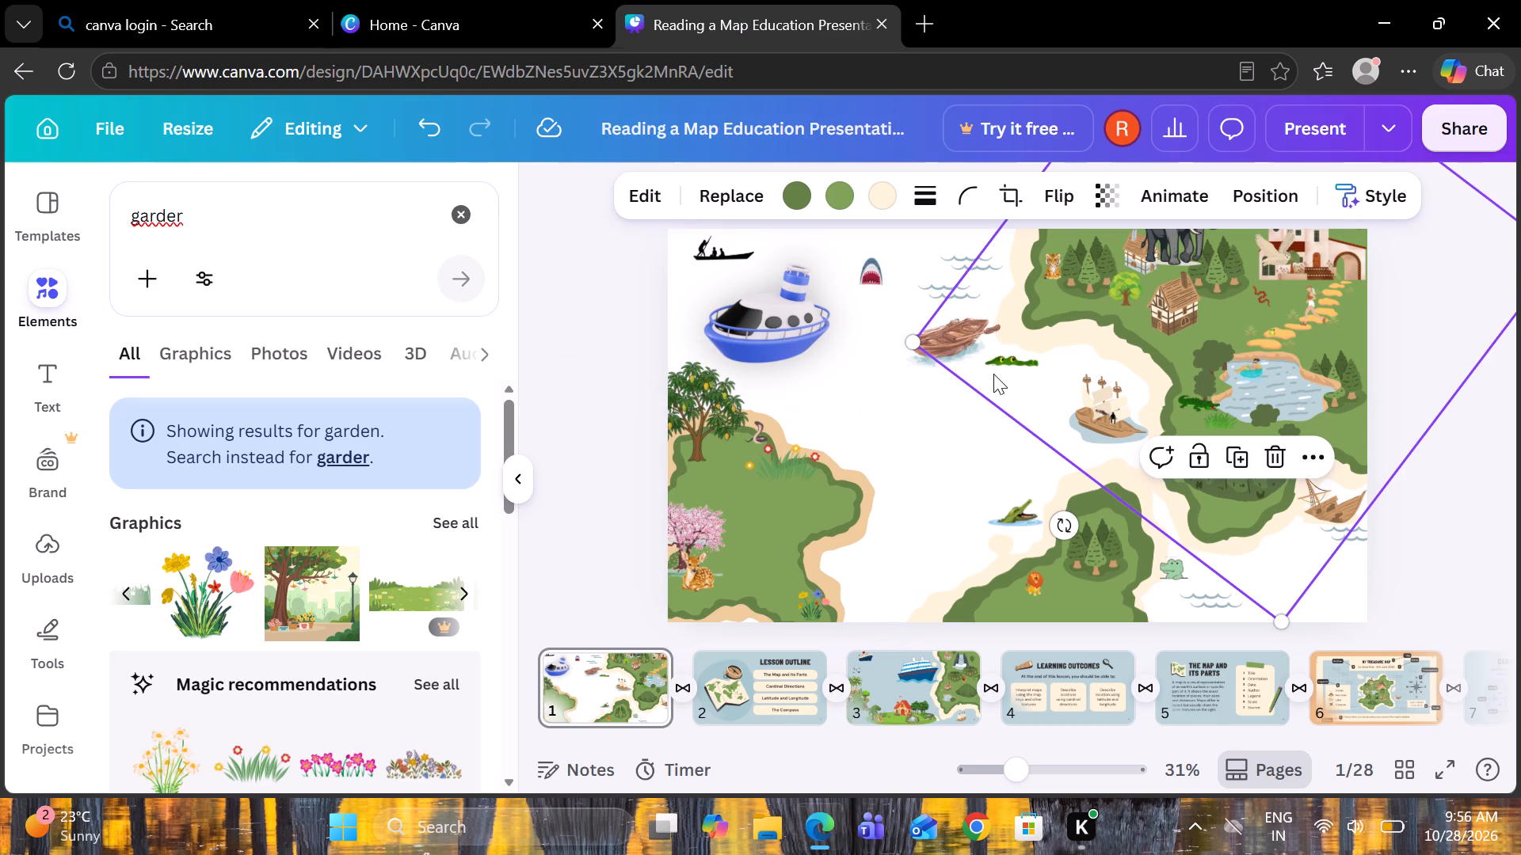
pyautogui.click(898, 461)
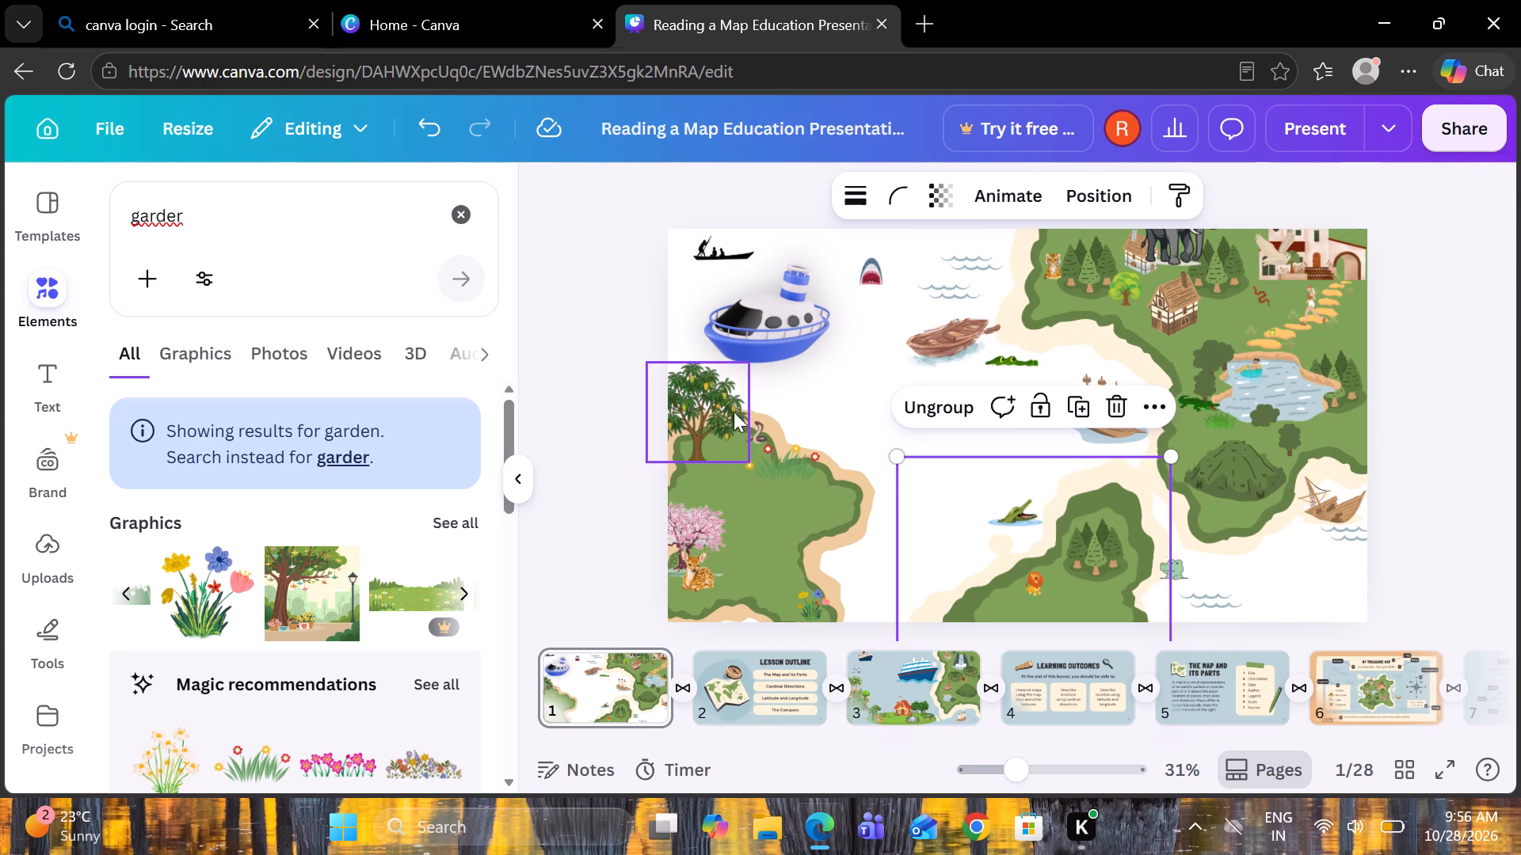
pyautogui.click(821, 419)
pyautogui.click(564, 428)
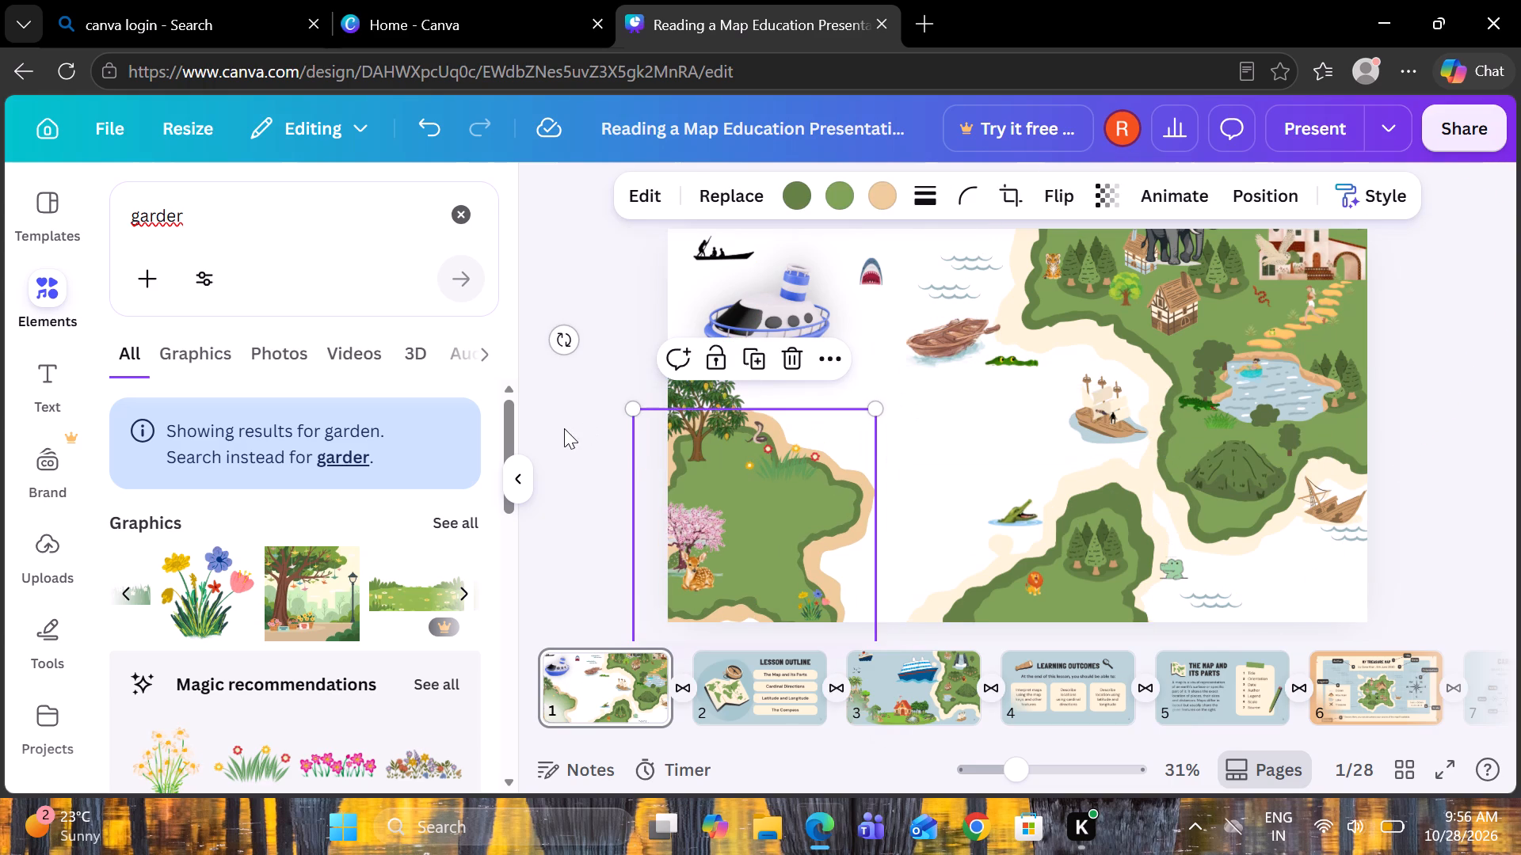
# Clear the garder search term from the elements library search.
pyautogui.click(204, 200)
pyautogui.press('BackSpace')
pyautogui.press('BackSpace')
pyautogui.press('BackSpace')
pyautogui.press('BackSpace')
pyautogui.press('BackSpace')
pyautogui.press('BackSpace')
pyautogui.press('BackSpace')
pyautogui.press('BackSpace')
pyautogui.press('BackSpace')
pyautogui.press('BackSpace')
pyautogui.press('BackSpace')
pyautogui.press('BackSpace')
pyautogui.press('BackSpace')
pyautogui.press('BackSpace')
pyautogui.press('BackSpace')
pyautogui.press('BackSpace')
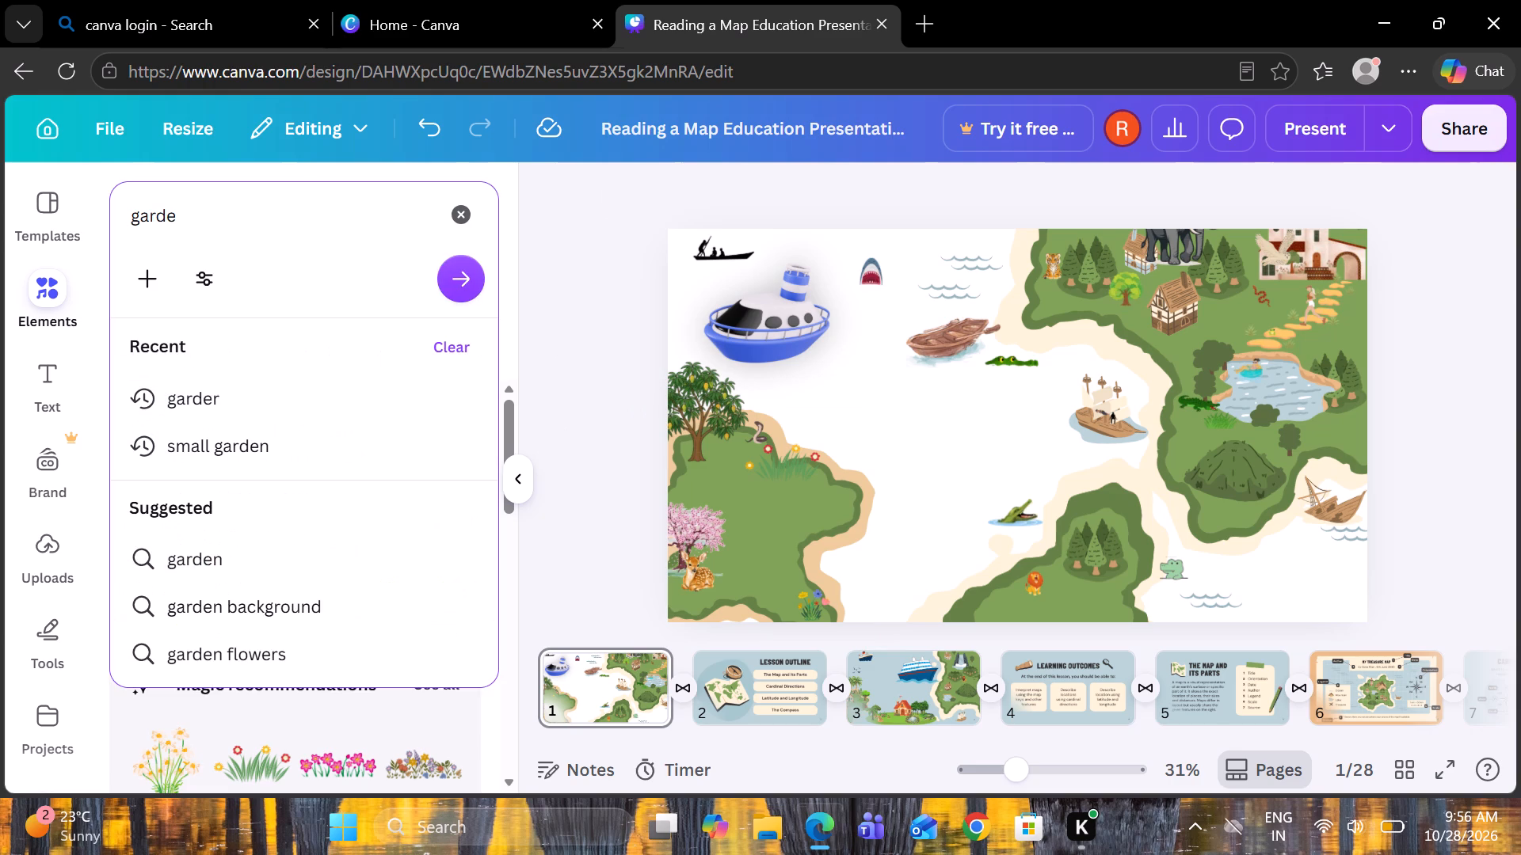
pyautogui.press('BackSpace')
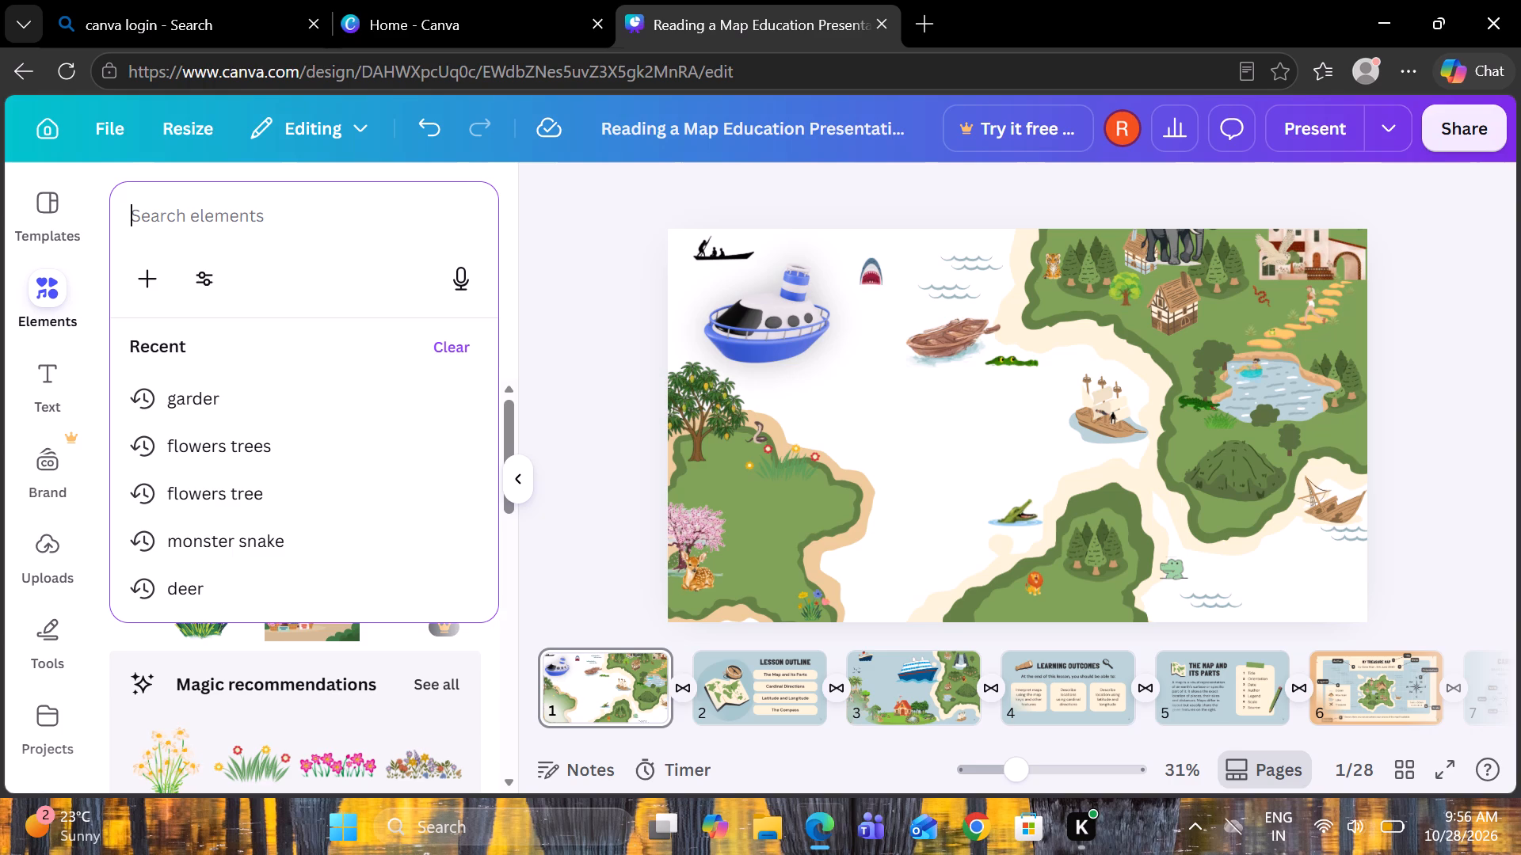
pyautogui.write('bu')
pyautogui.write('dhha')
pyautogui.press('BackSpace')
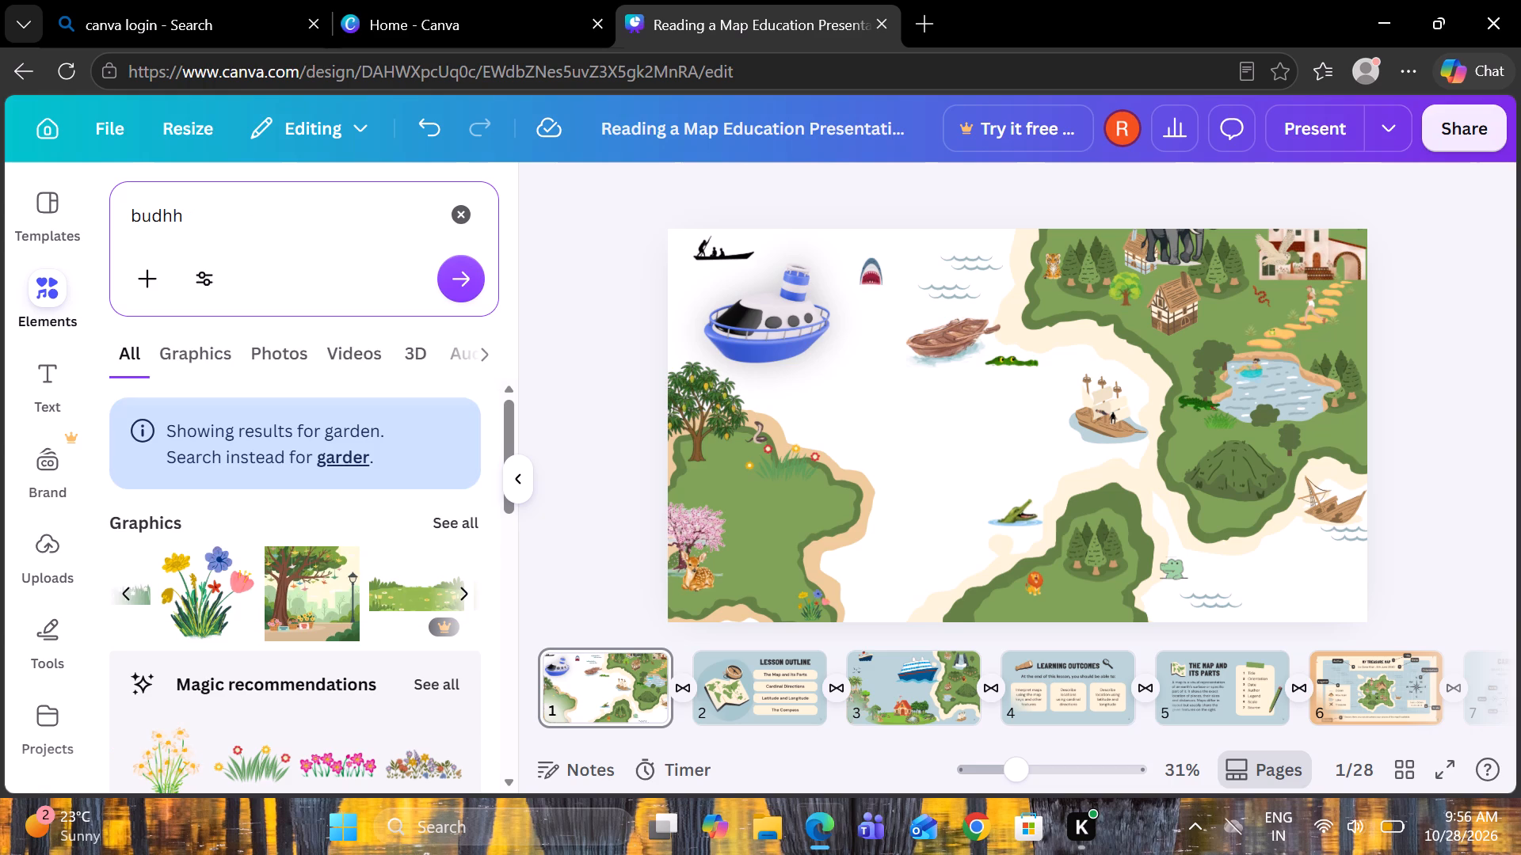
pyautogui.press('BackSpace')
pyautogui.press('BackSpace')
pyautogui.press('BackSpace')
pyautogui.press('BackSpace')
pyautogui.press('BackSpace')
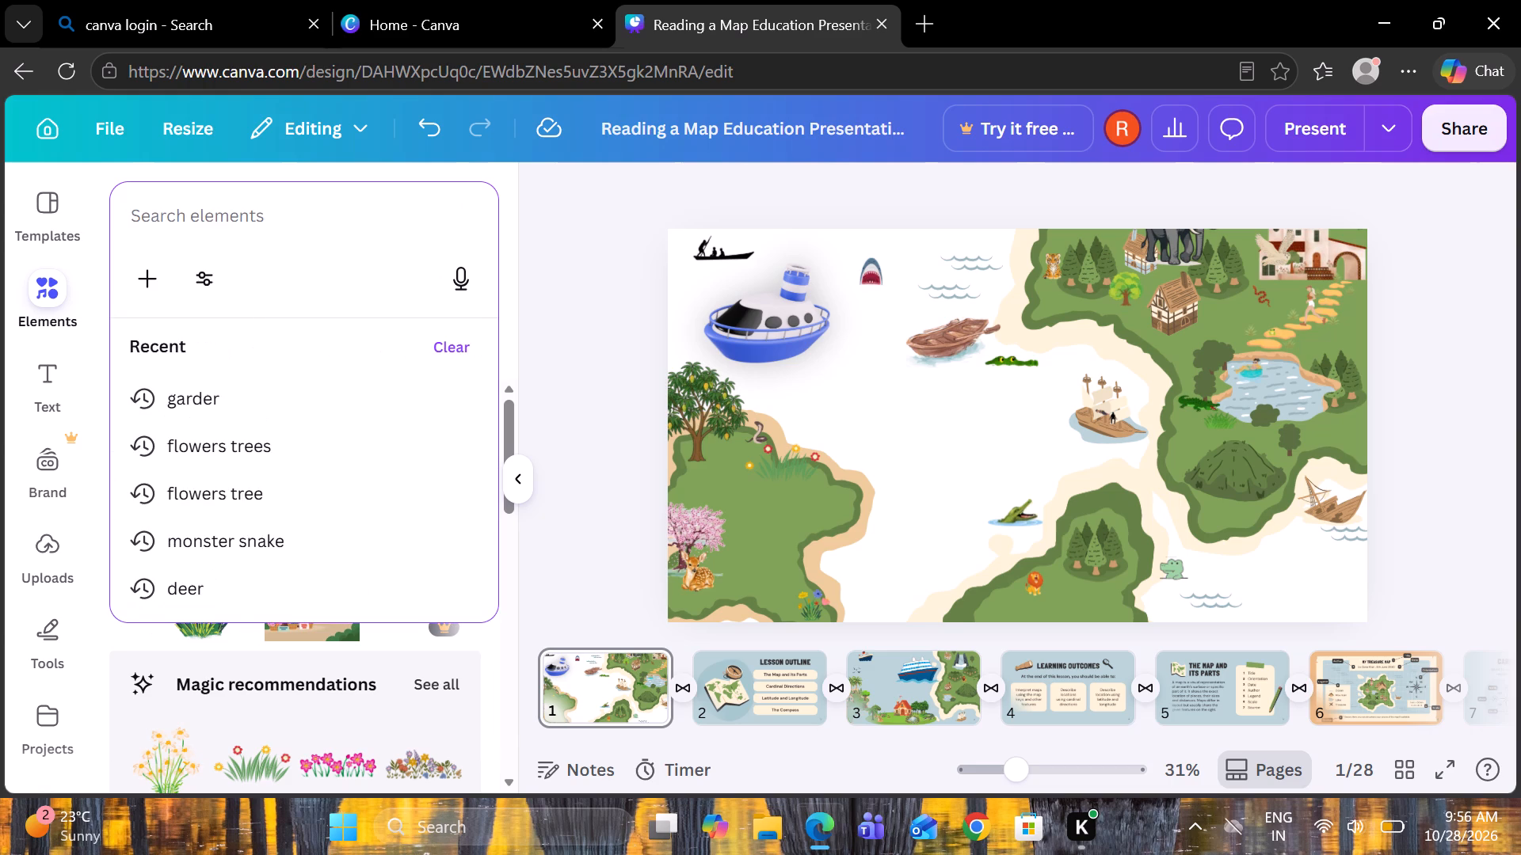
# Search the elements library for old man.
pyautogui.write('old man')
pyautogui.press('space')
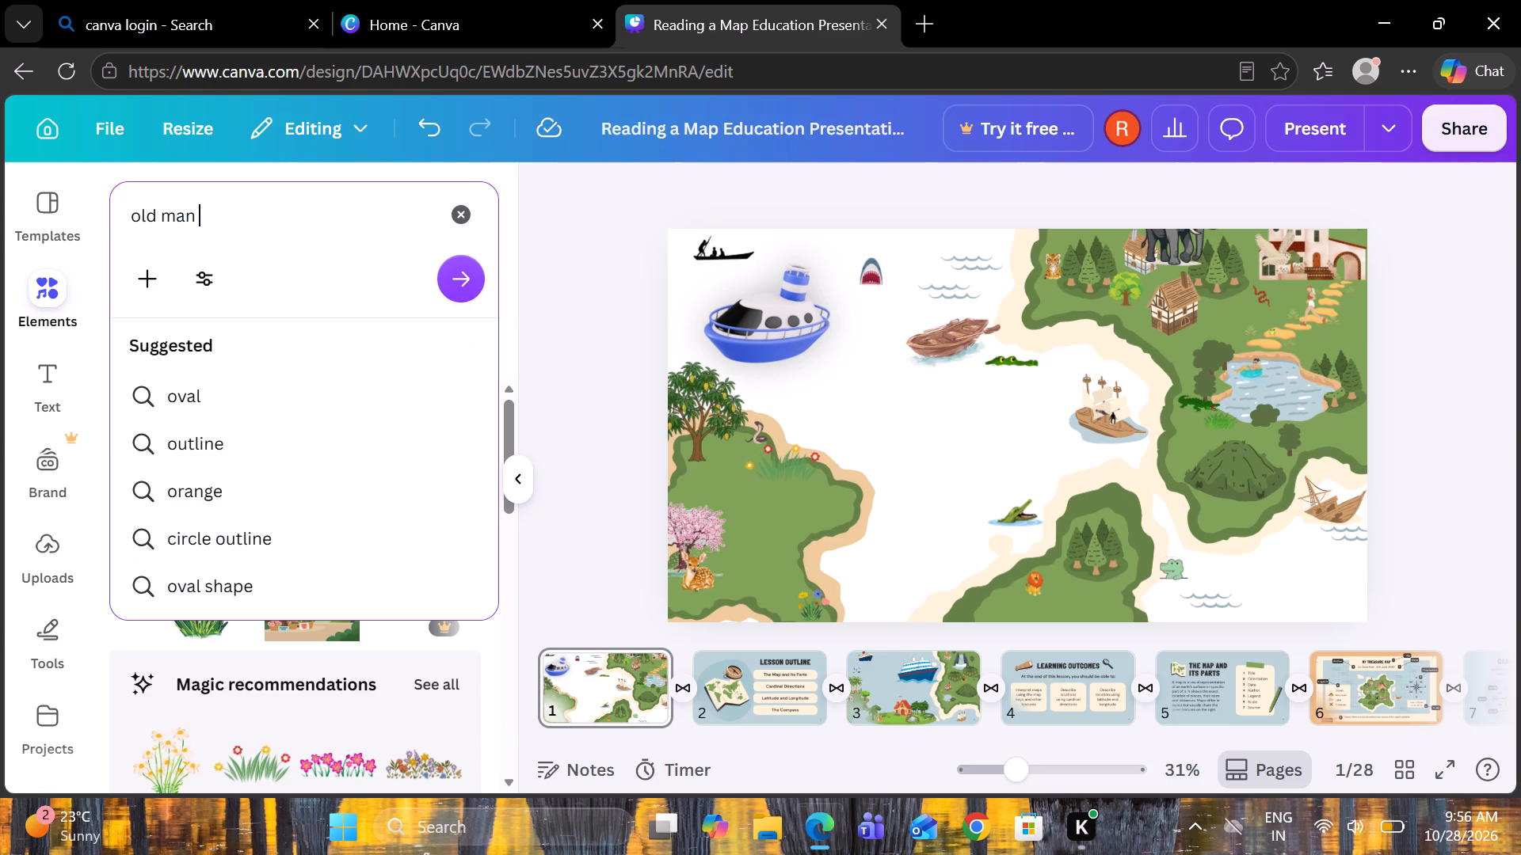
pyautogui.press('Return')
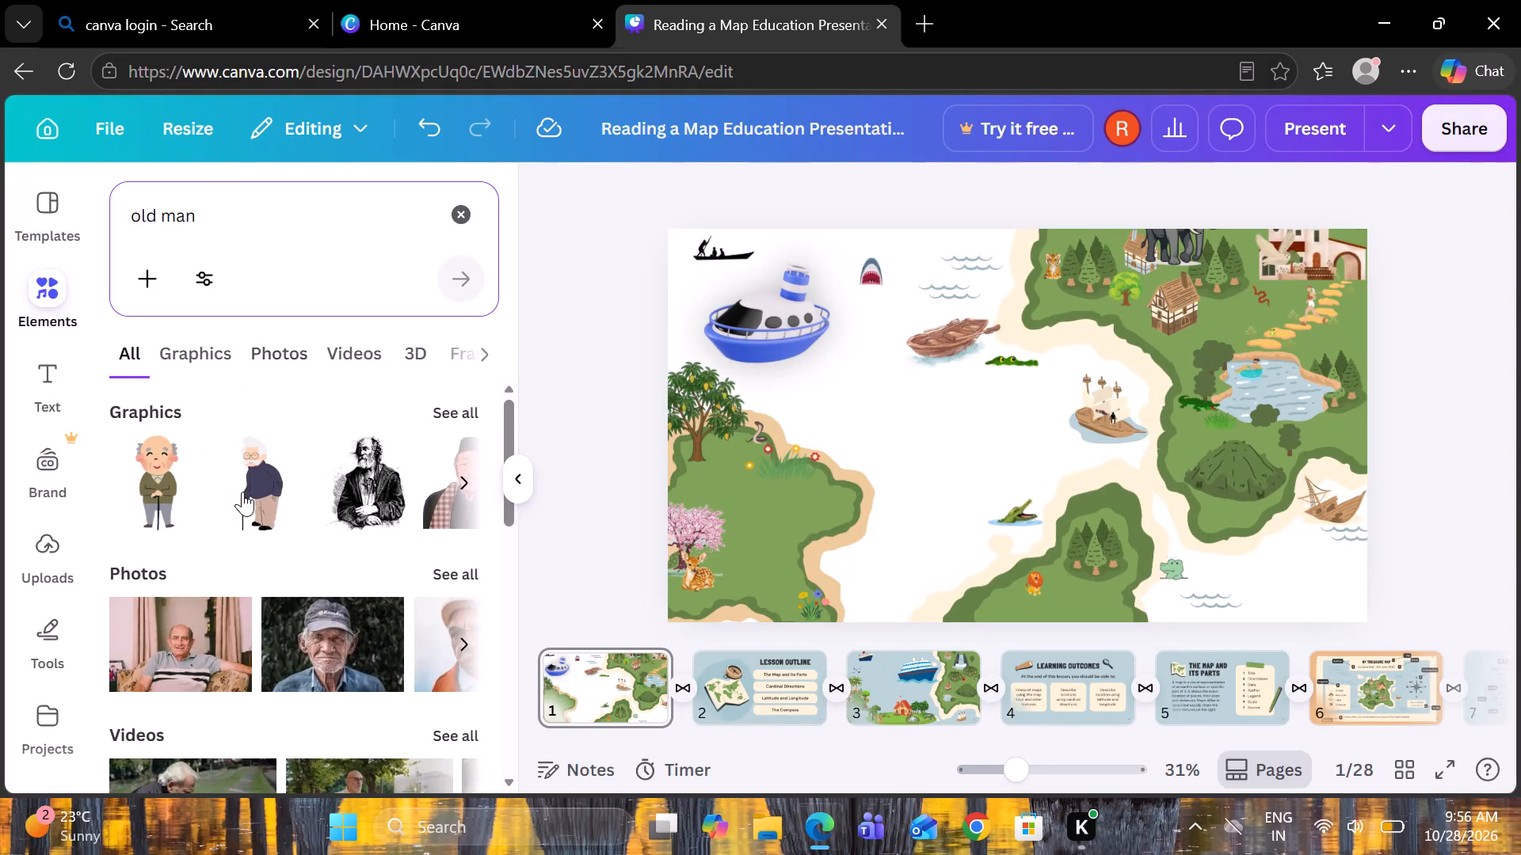
# Add the old man with a walking stick to slide 1, shrunk to about 89 by 196, on the island beside the flowers.
pyautogui.click(143, 458)
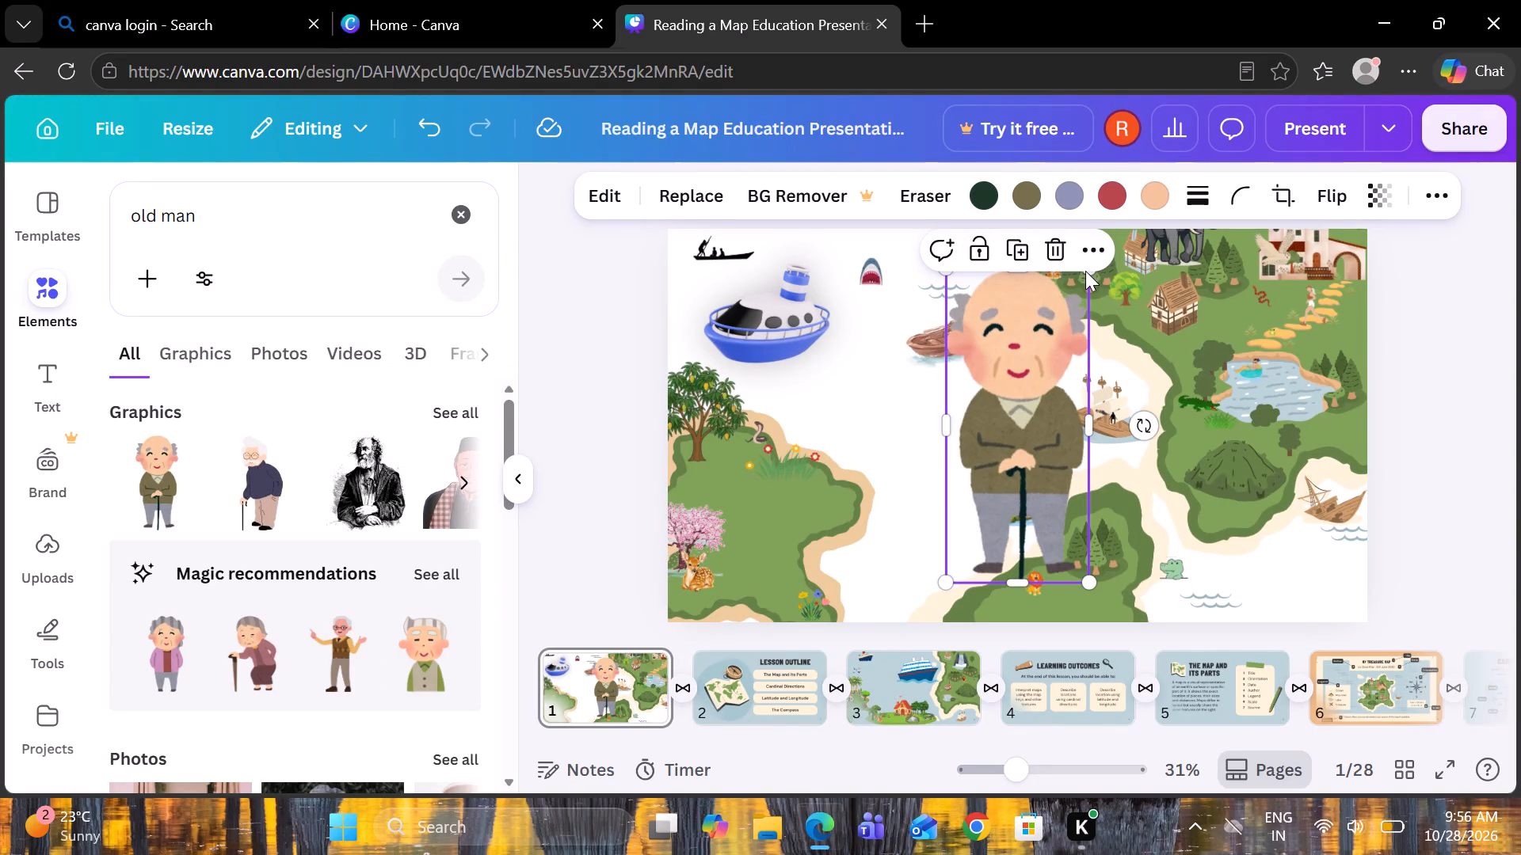
pyautogui.moveTo(1051, 327); pyautogui.dragTo(1009, 374)
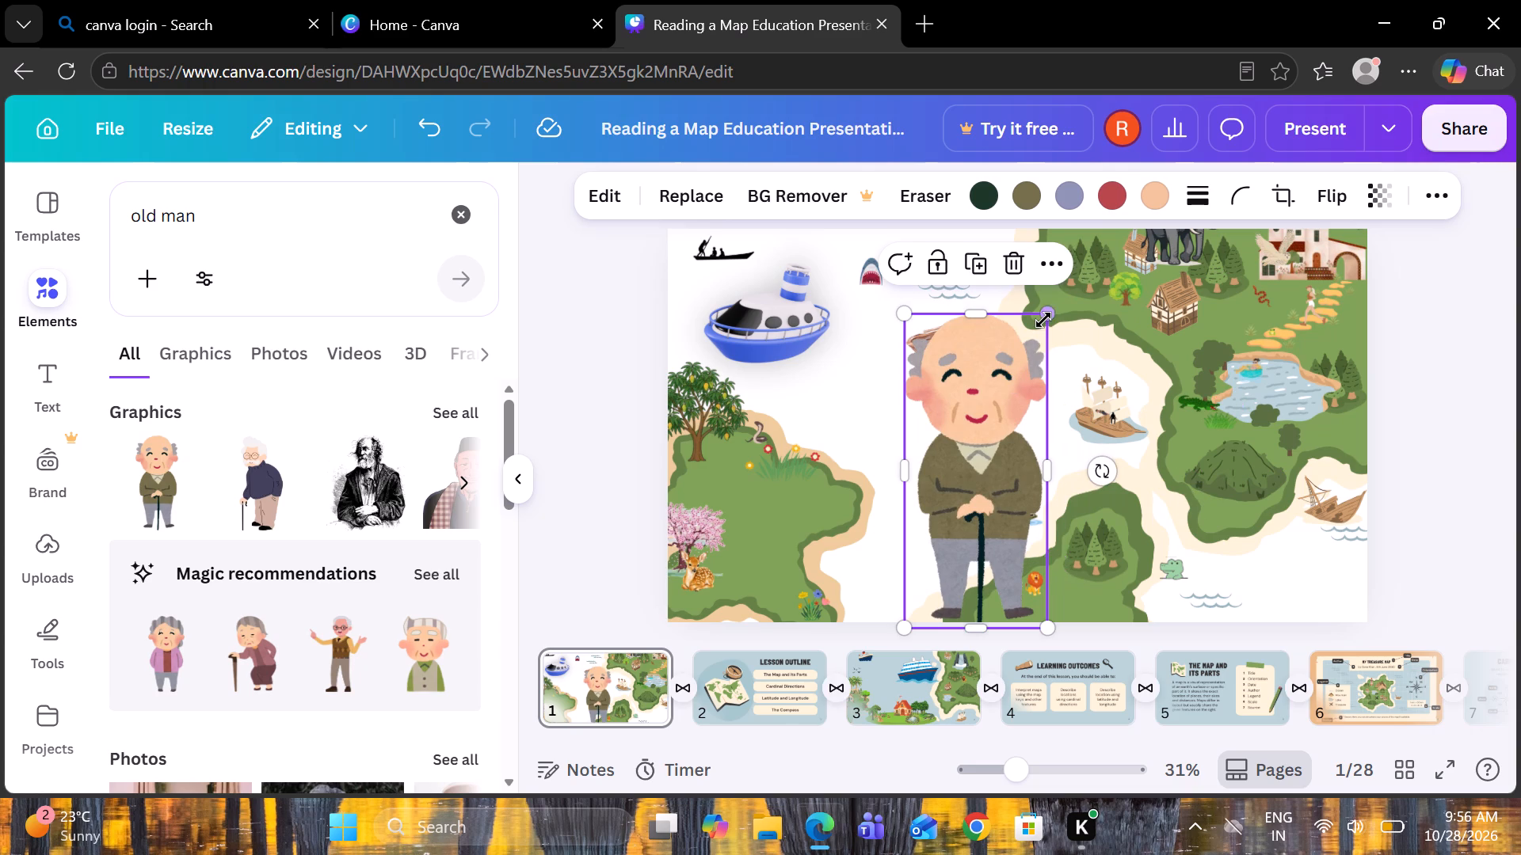
pyautogui.moveTo(1043, 320); pyautogui.dragTo(946, 522)
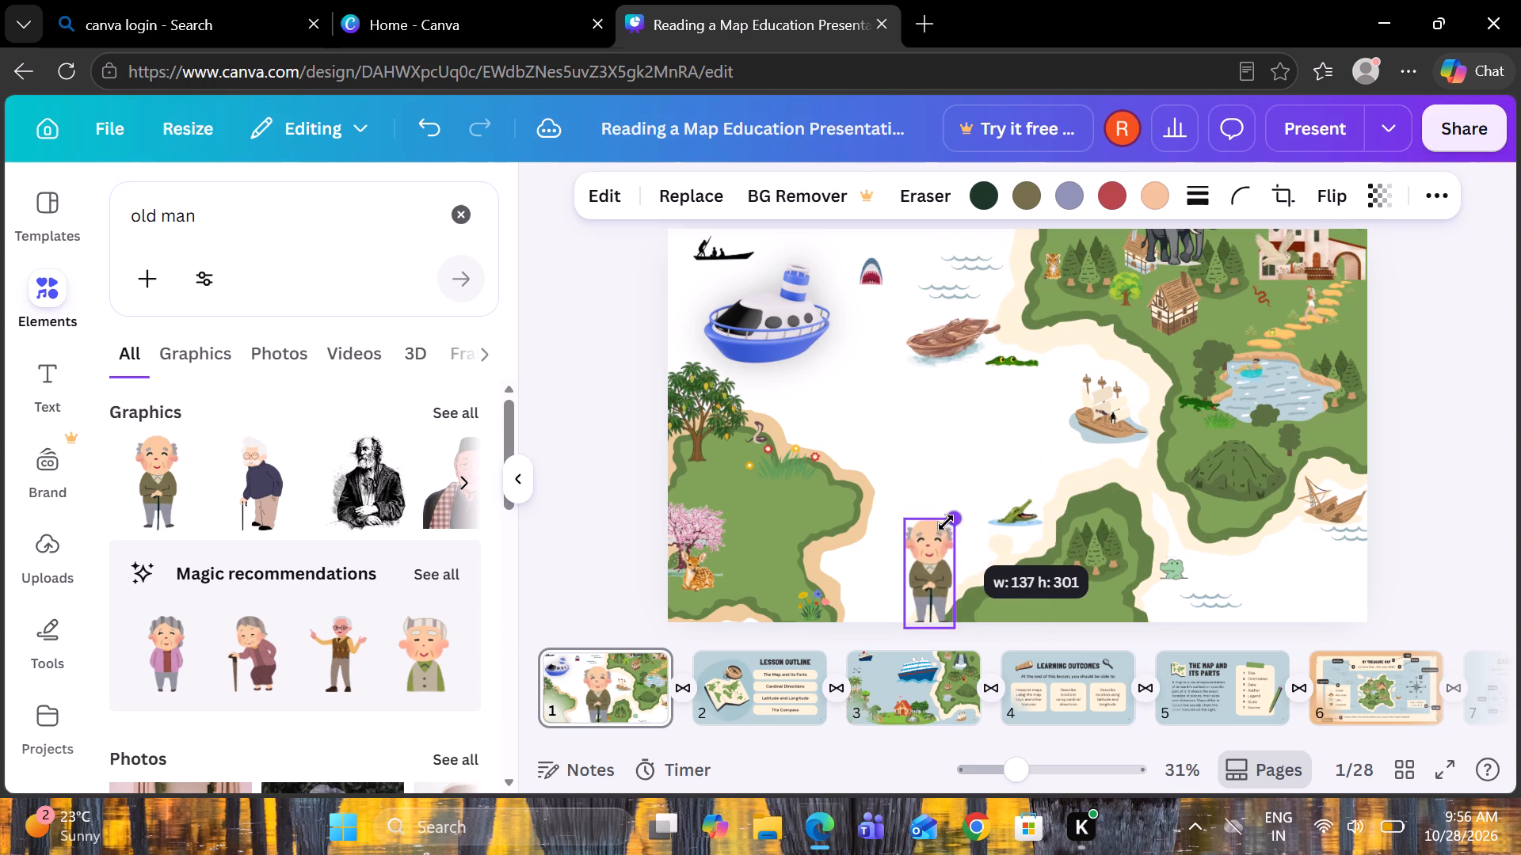
pyautogui.moveTo(946, 522); pyautogui.dragTo(949, 659)
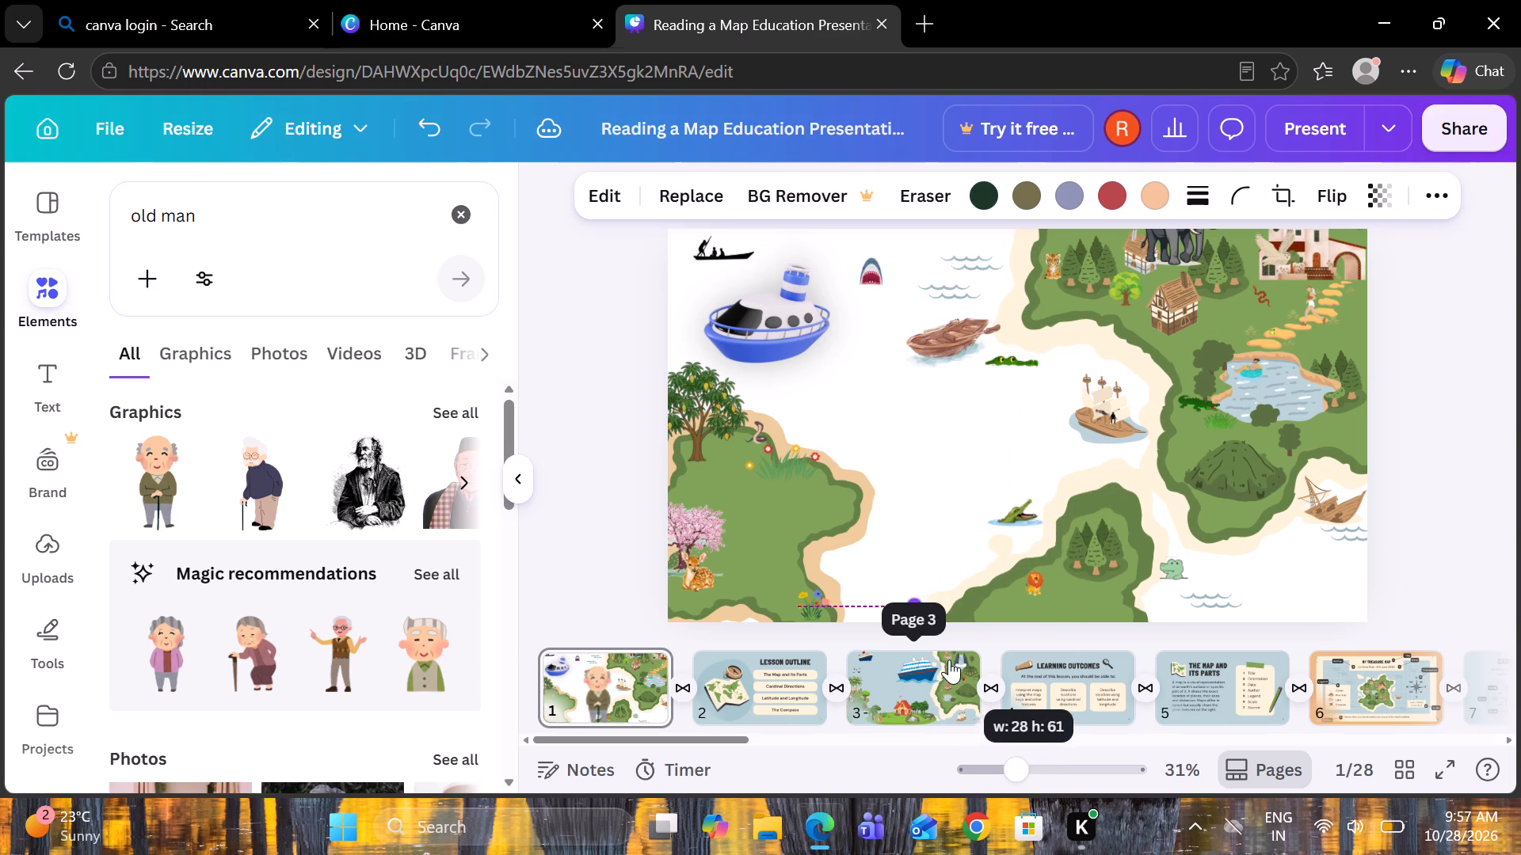
pyautogui.moveTo(949, 659); pyautogui.dragTo(992, 587)
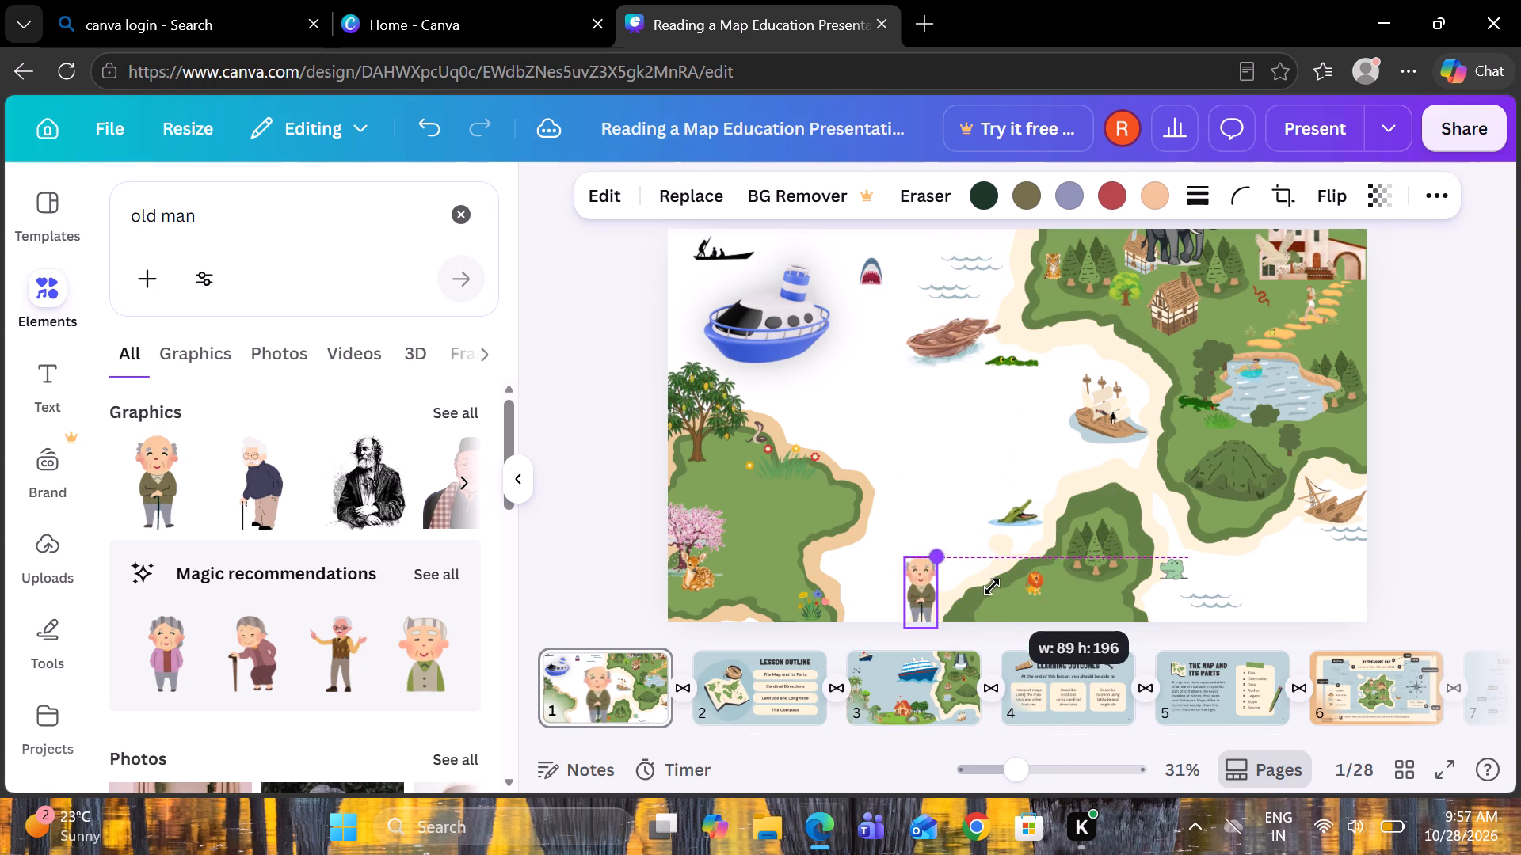
pyautogui.moveTo(992, 587); pyautogui.dragTo(993, 587)
pyautogui.moveTo(924, 589); pyautogui.dragTo(753, 489)
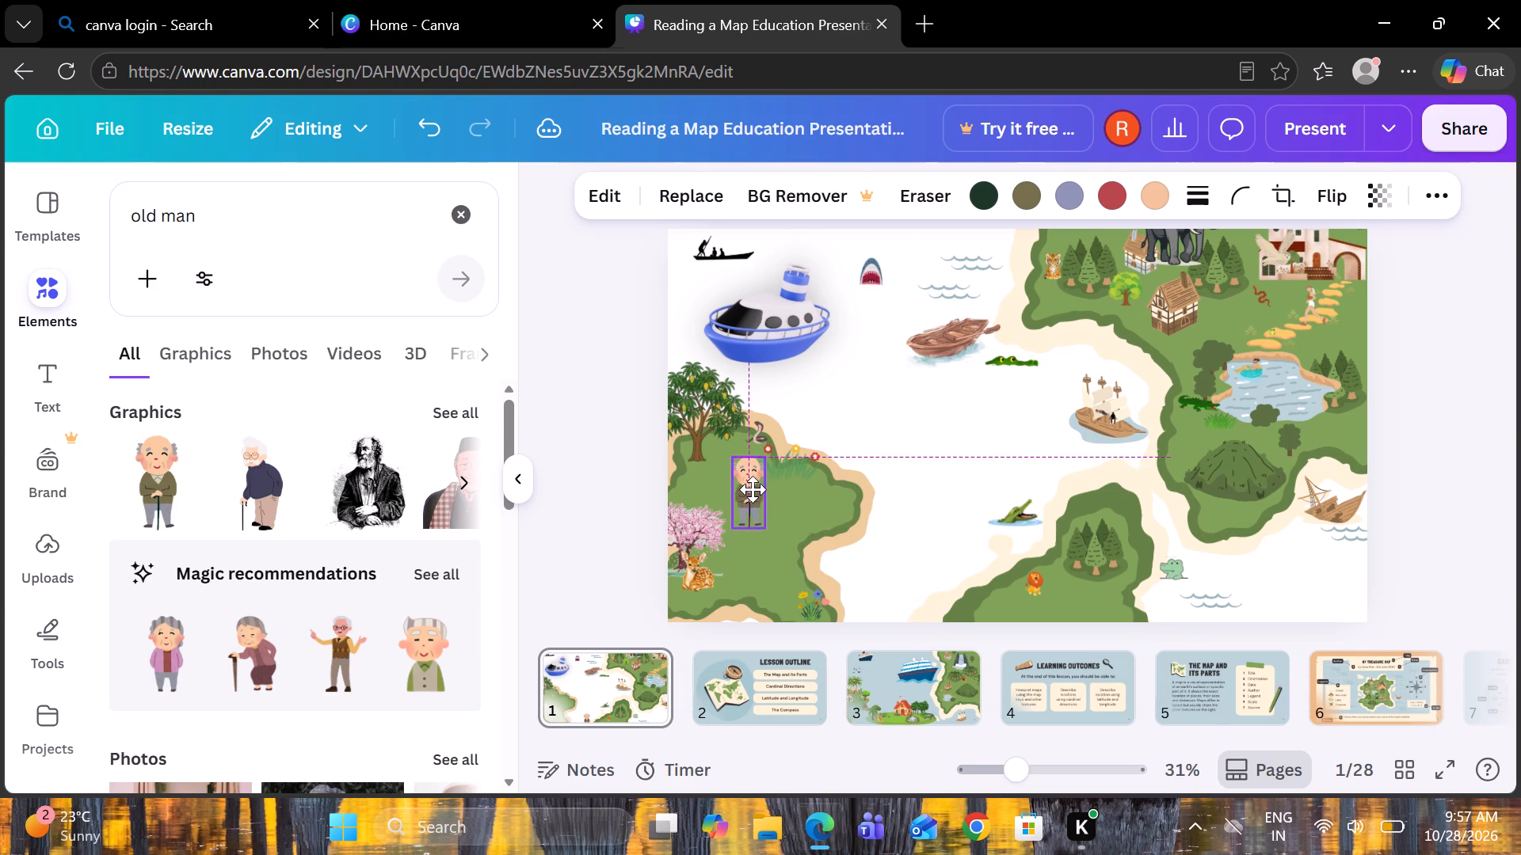
pyautogui.moveTo(753, 489); pyautogui.dragTo(820, 477)
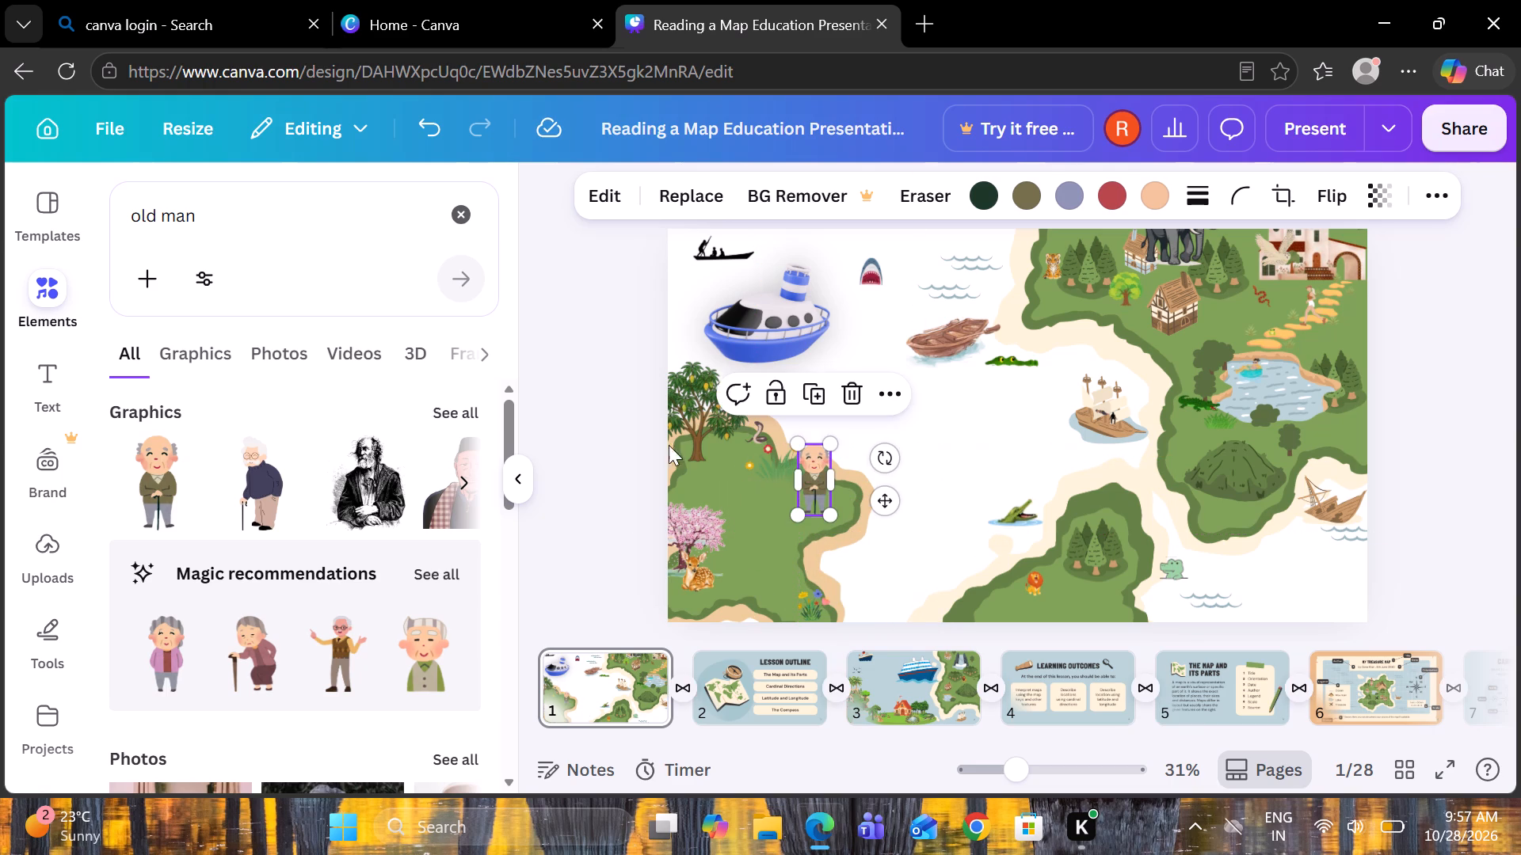
# Replace the old man search with a search of the elements library for small home.
pyautogui.click(212, 207)
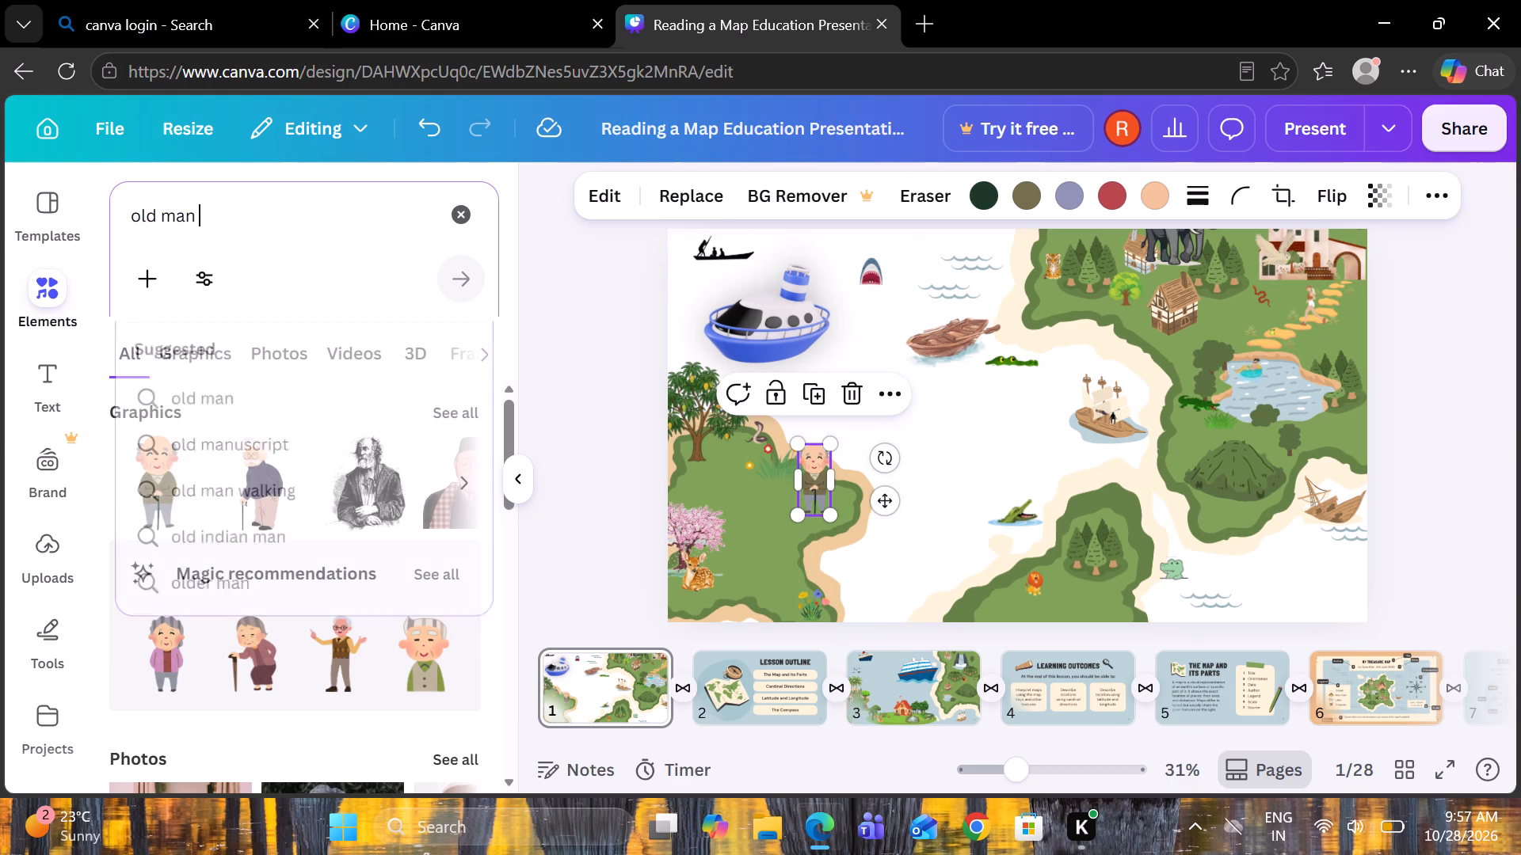
pyautogui.press('BackSpace')
pyautogui.press('BackSpace')
pyautogui.press('BackSpace')
pyautogui.press('BackSpace')
pyautogui.press('BackSpace')
pyautogui.press('BackSpace')
pyautogui.press('BackSpace')
pyautogui.press('BackSpace')
pyautogui.press('BackSpace')
pyautogui.press('BackSpace')
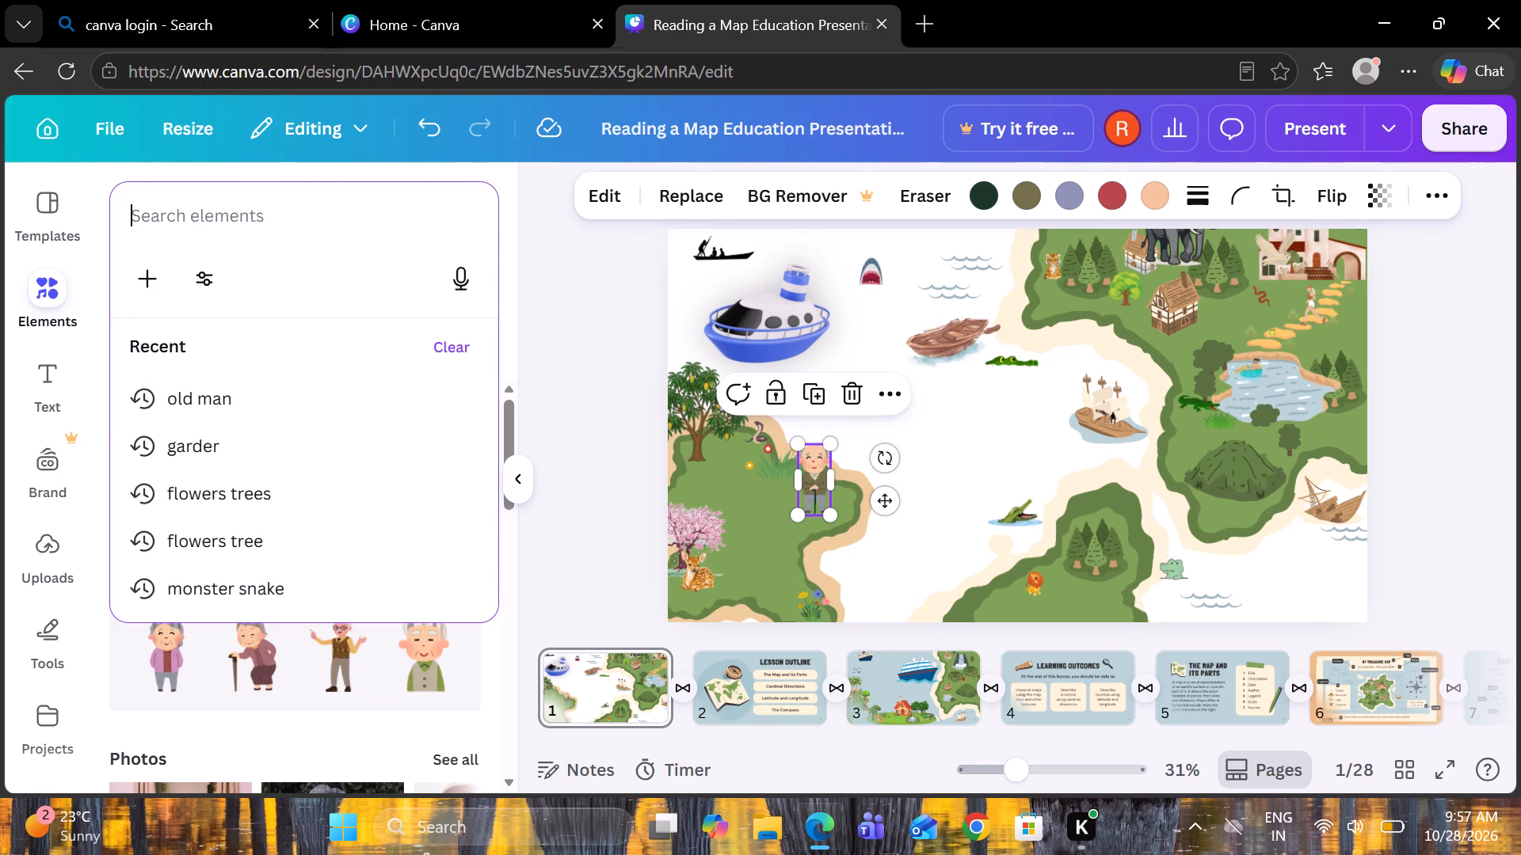
pyautogui.write('small h')
pyautogui.write('ome')
pyautogui.press('space')
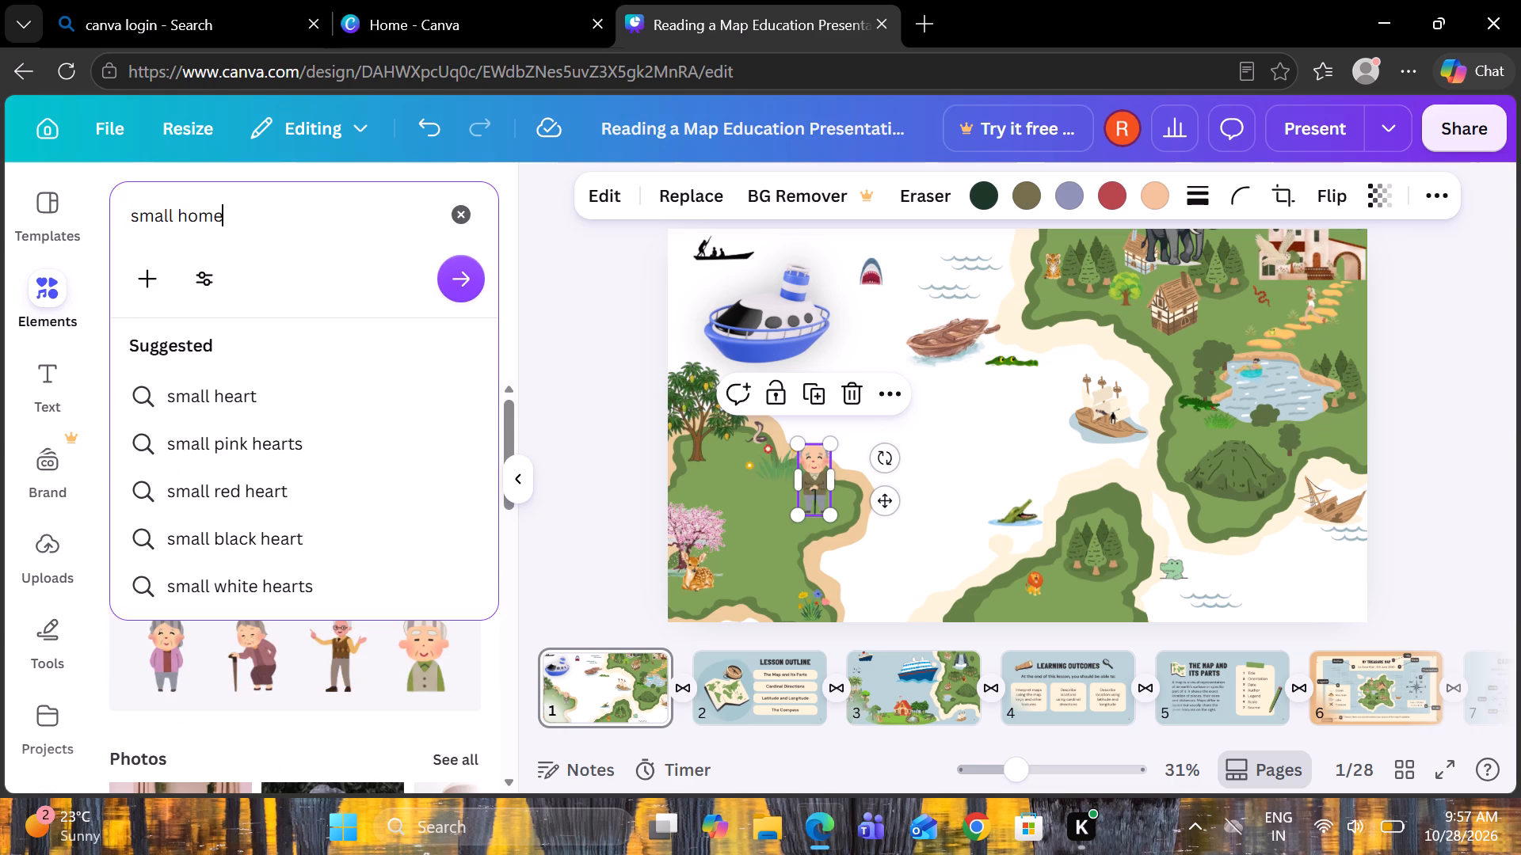
pyautogui.press('Return')
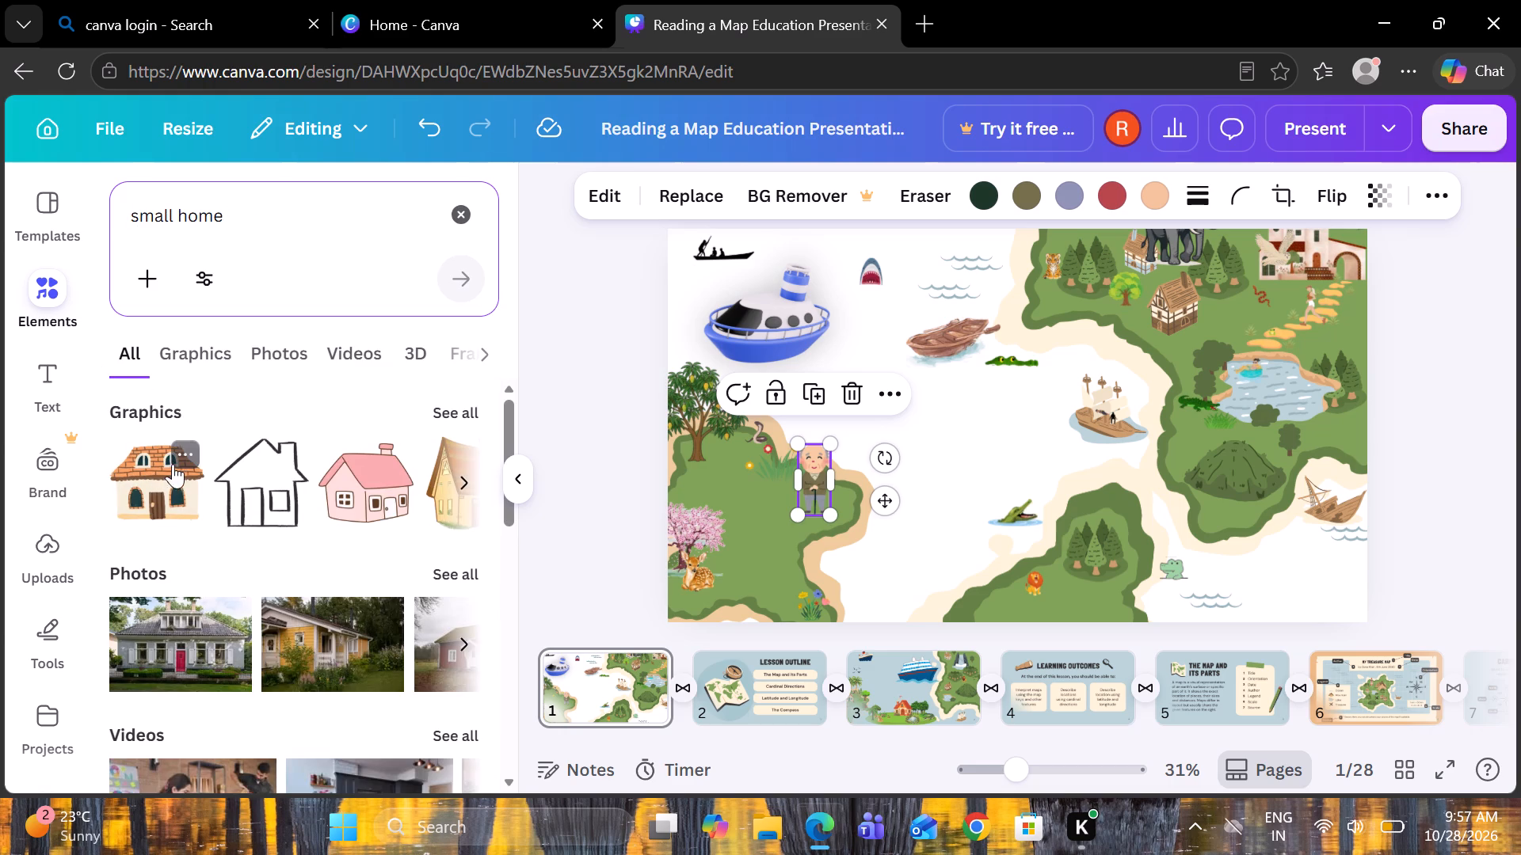
# Add the cream house with the orange tiled roof to slide 1, shrunk to fit on the island just below the large green tree.
pyautogui.click(159, 483)
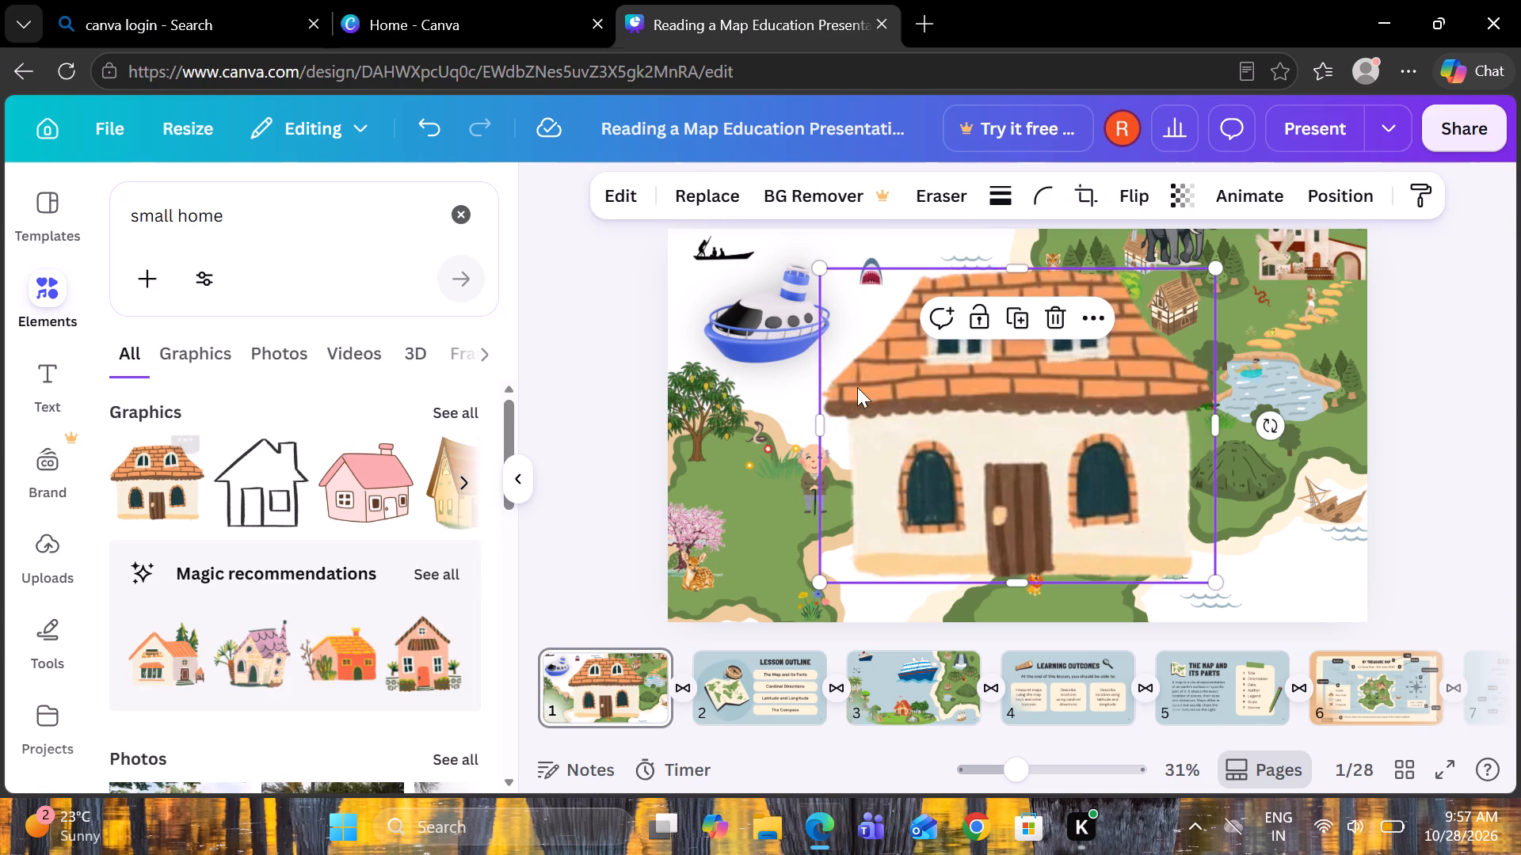
pyautogui.moveTo(1218, 268); pyautogui.dragTo(1114, 343)
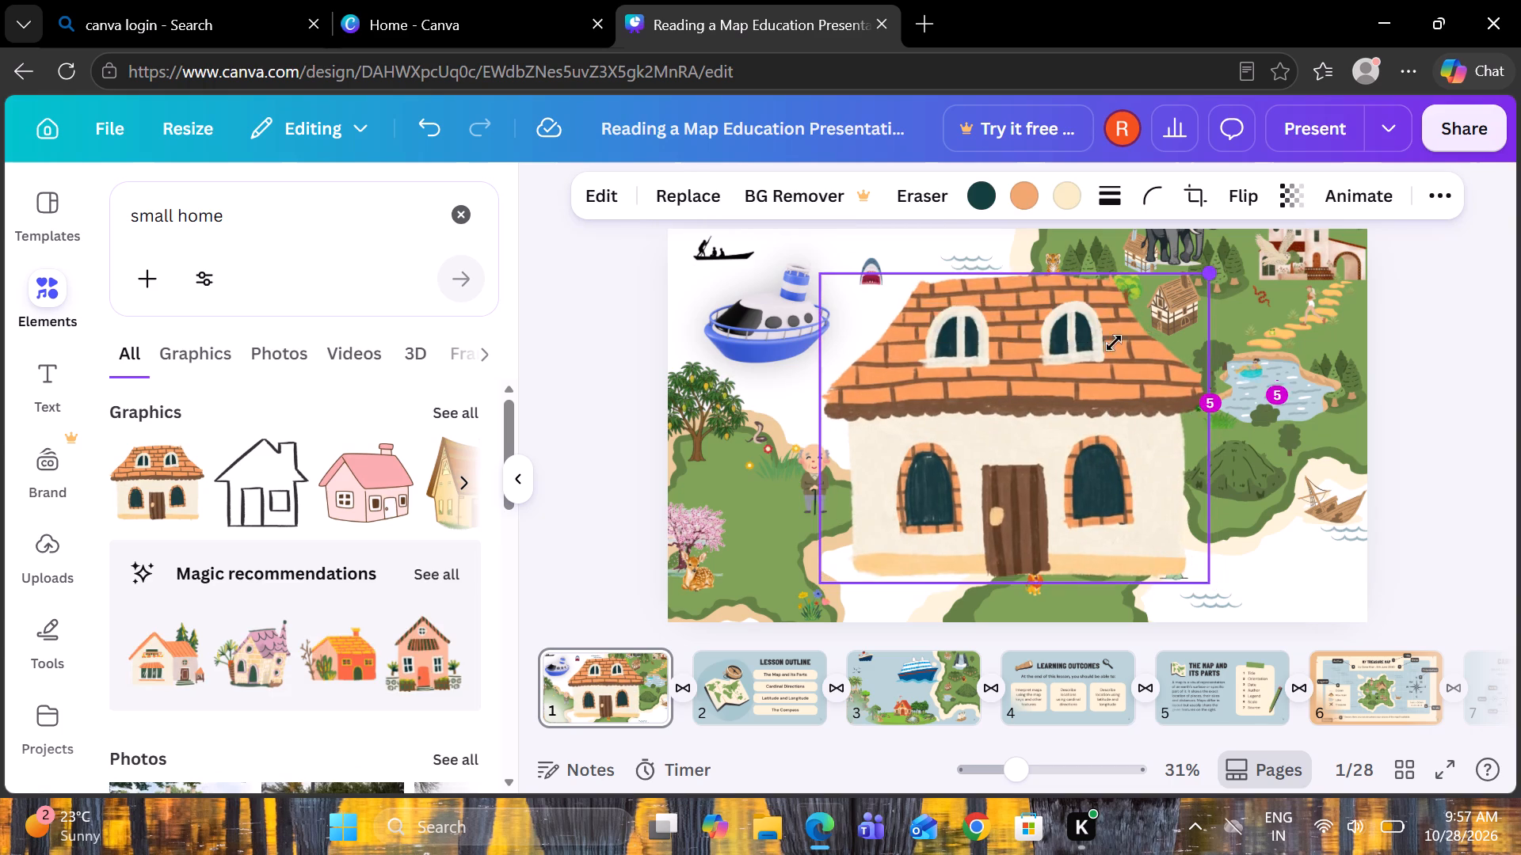
pyautogui.moveTo(1114, 343); pyautogui.dragTo(974, 432)
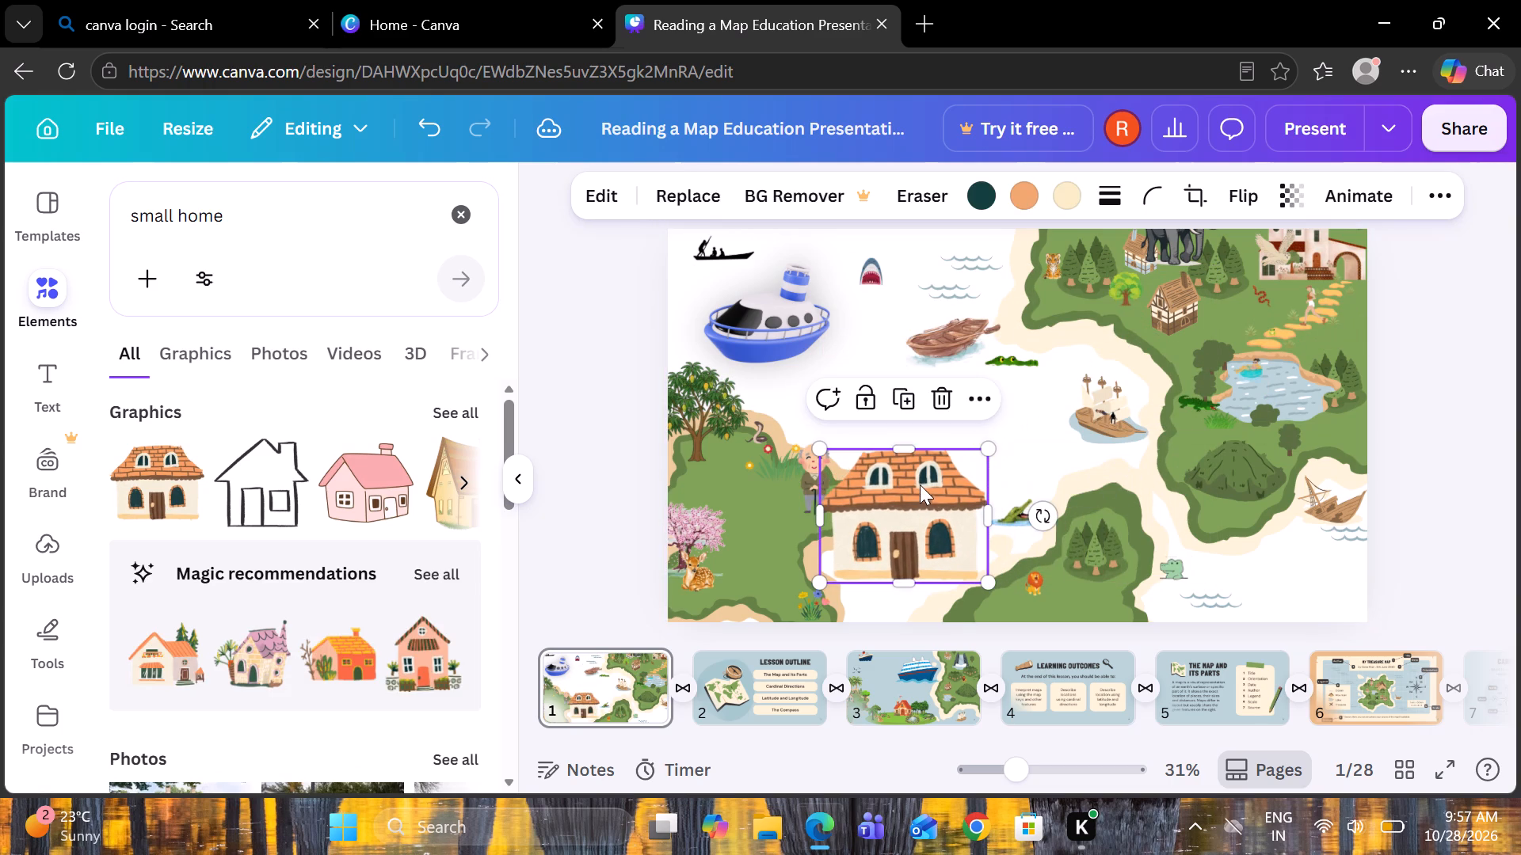
pyautogui.moveTo(988, 442); pyautogui.dragTo(924, 484)
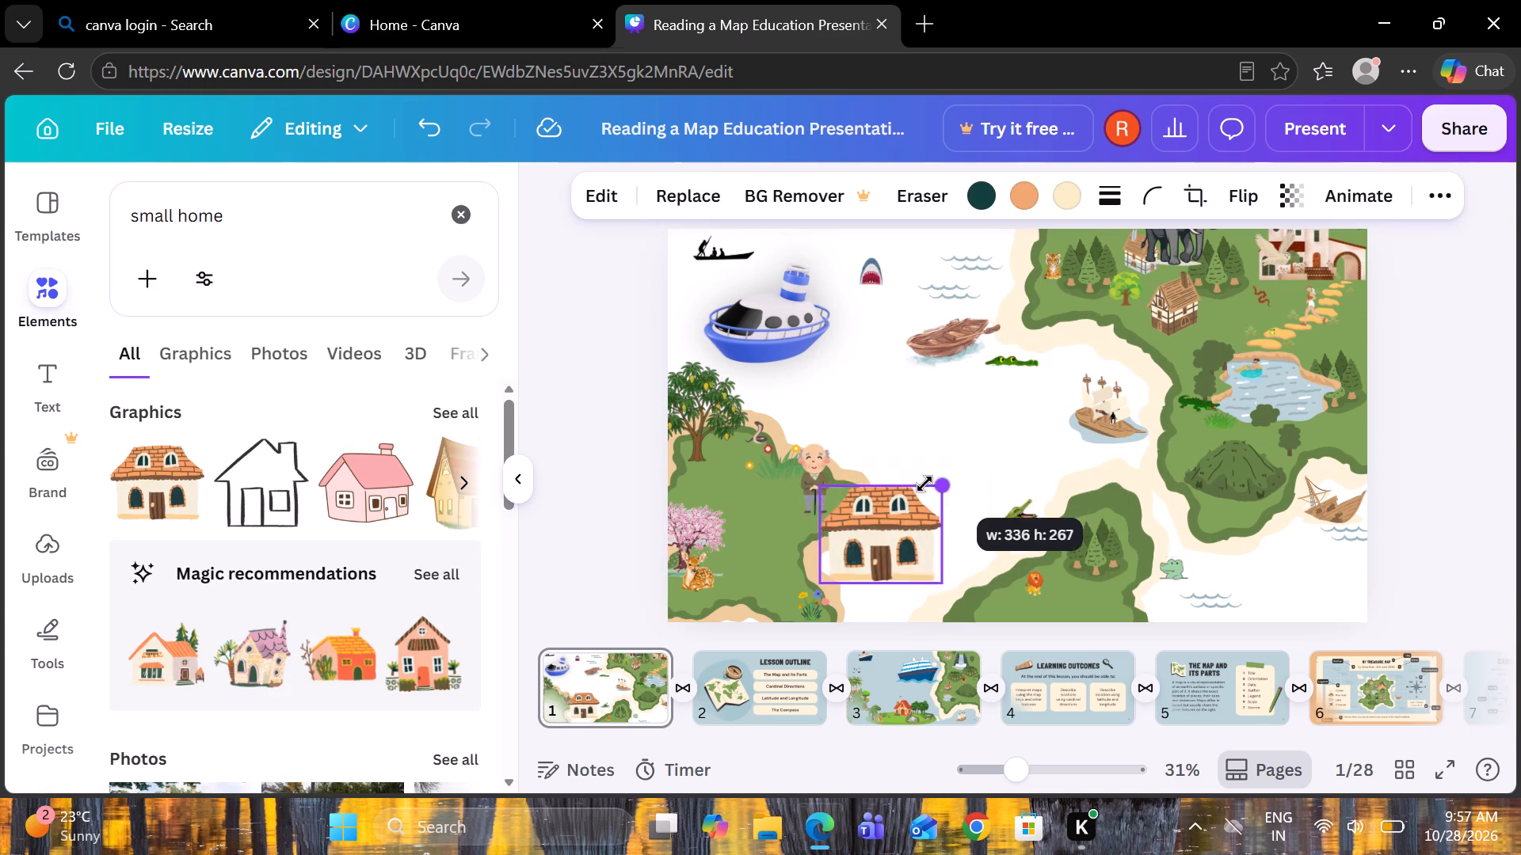
pyautogui.moveTo(924, 484); pyautogui.dragTo(913, 490)
pyautogui.moveTo(836, 538); pyautogui.dragTo(748, 502)
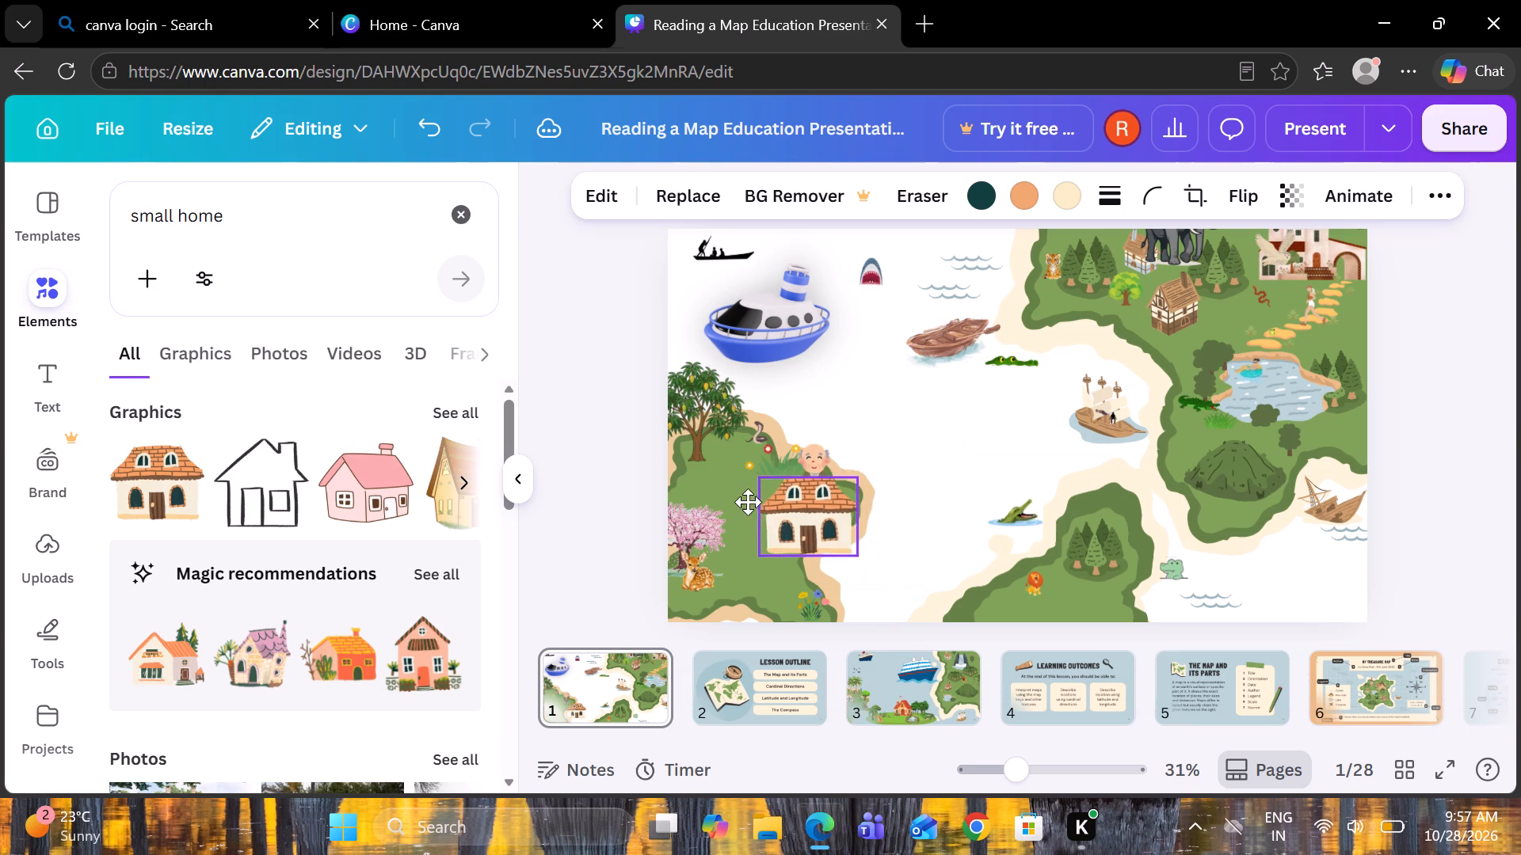
pyautogui.moveTo(748, 502); pyautogui.dragTo(702, 464)
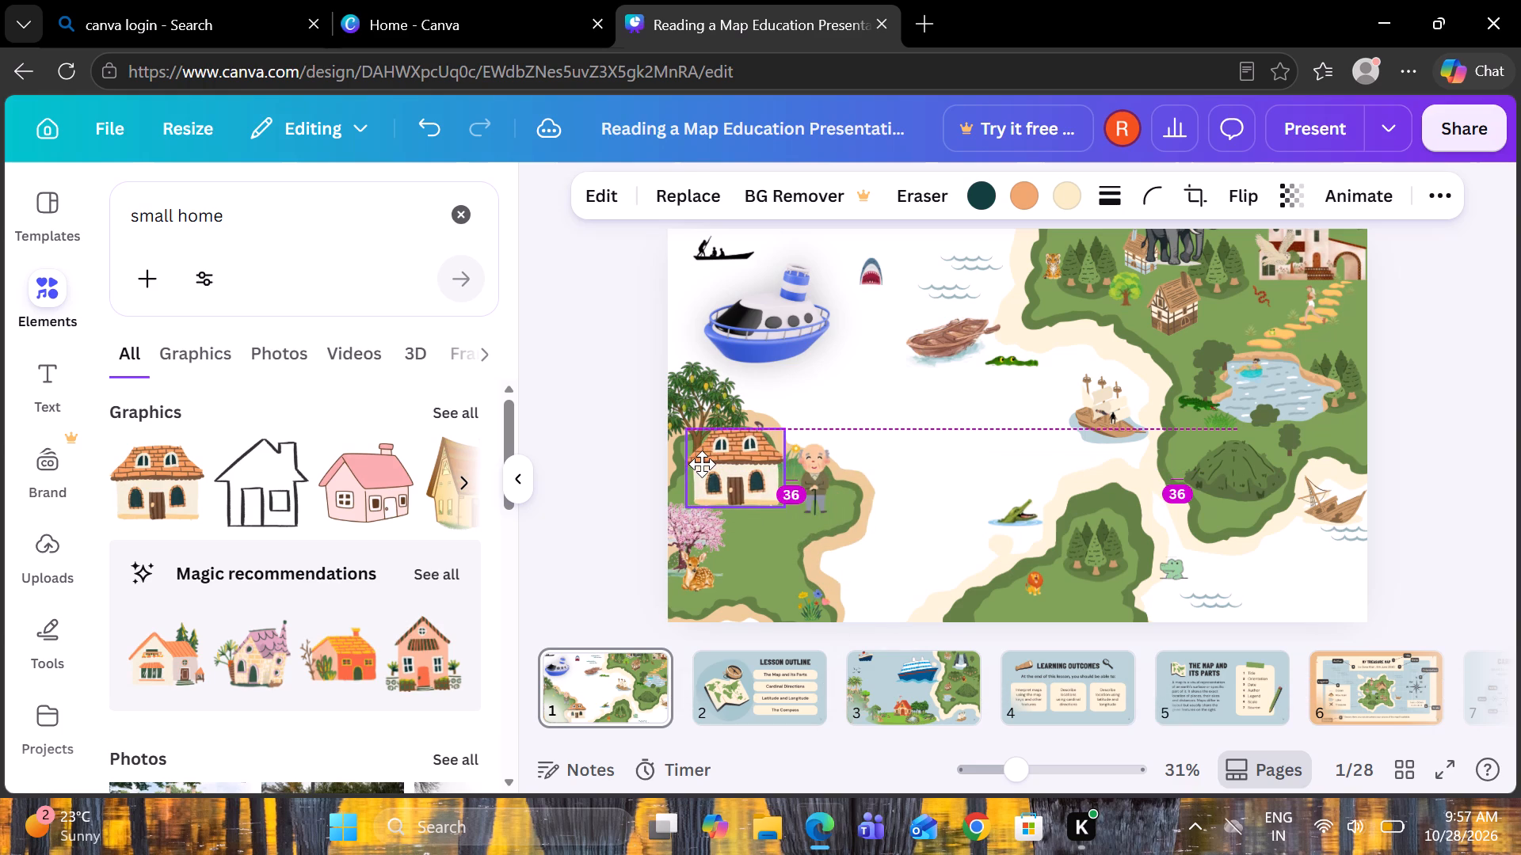
pyautogui.moveTo(702, 464); pyautogui.dragTo(681, 463)
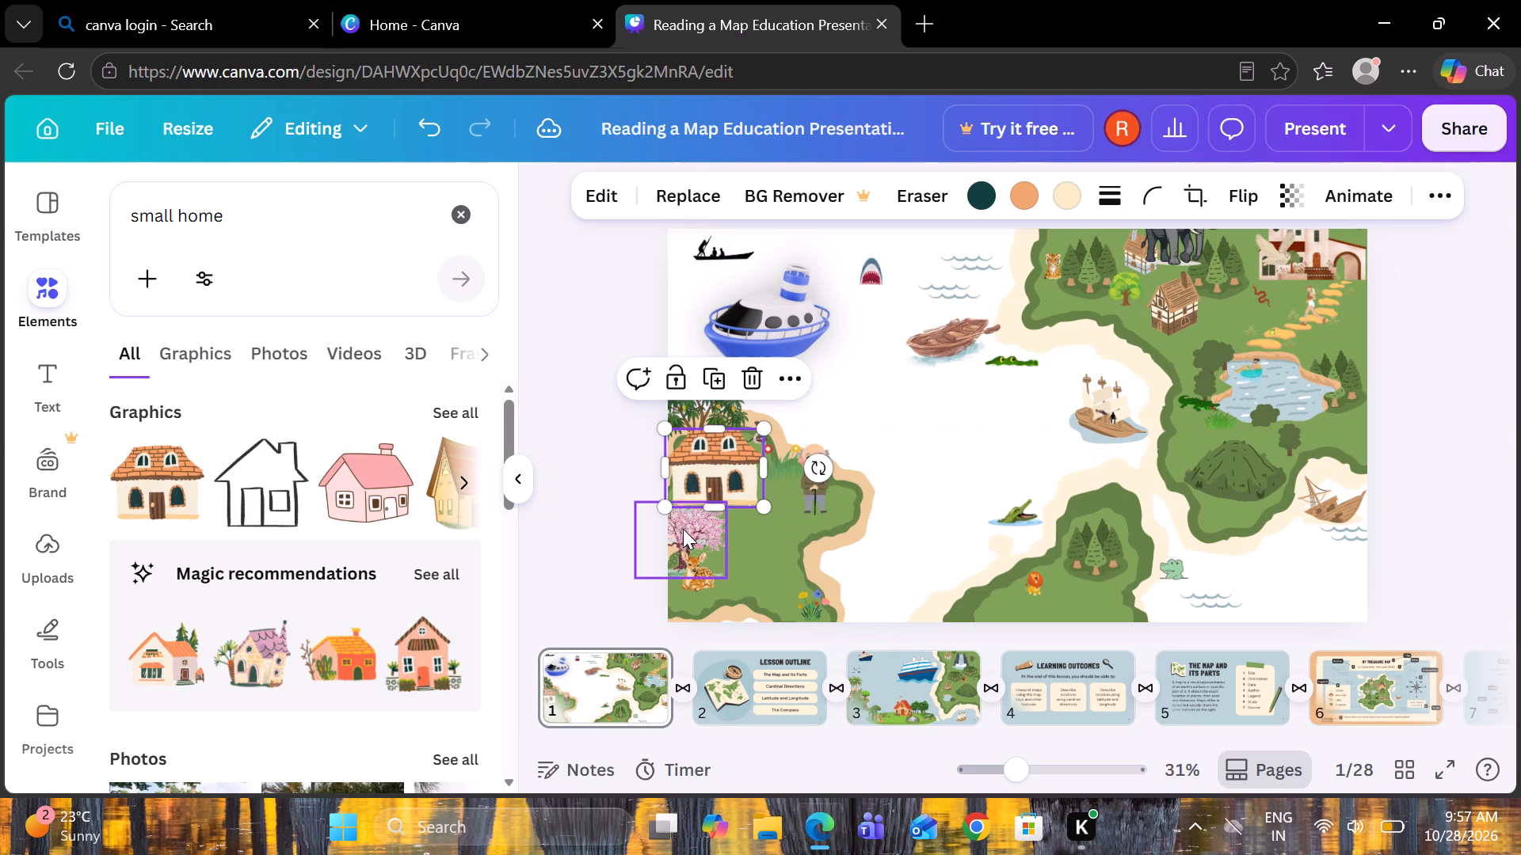
# Move the pink blossom tree slightly down and further towards the slide's outer edge, clear of the house and behind the deer.
pyautogui.click(684, 529)
pyautogui.moveTo(684, 529); pyautogui.dragTo(668, 563)
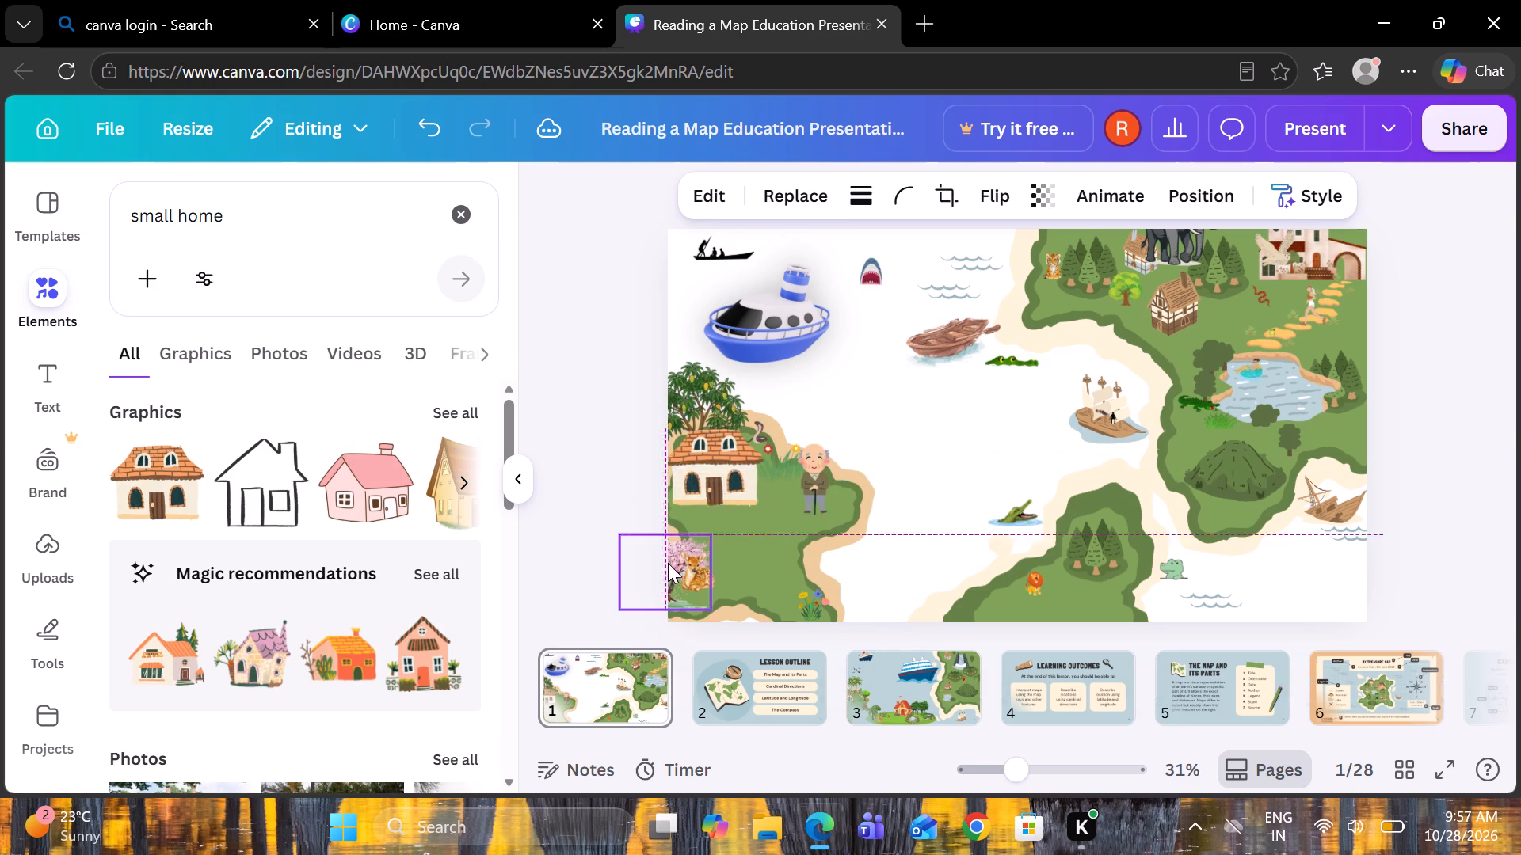
pyautogui.moveTo(674, 553); pyautogui.dragTo(679, 545)
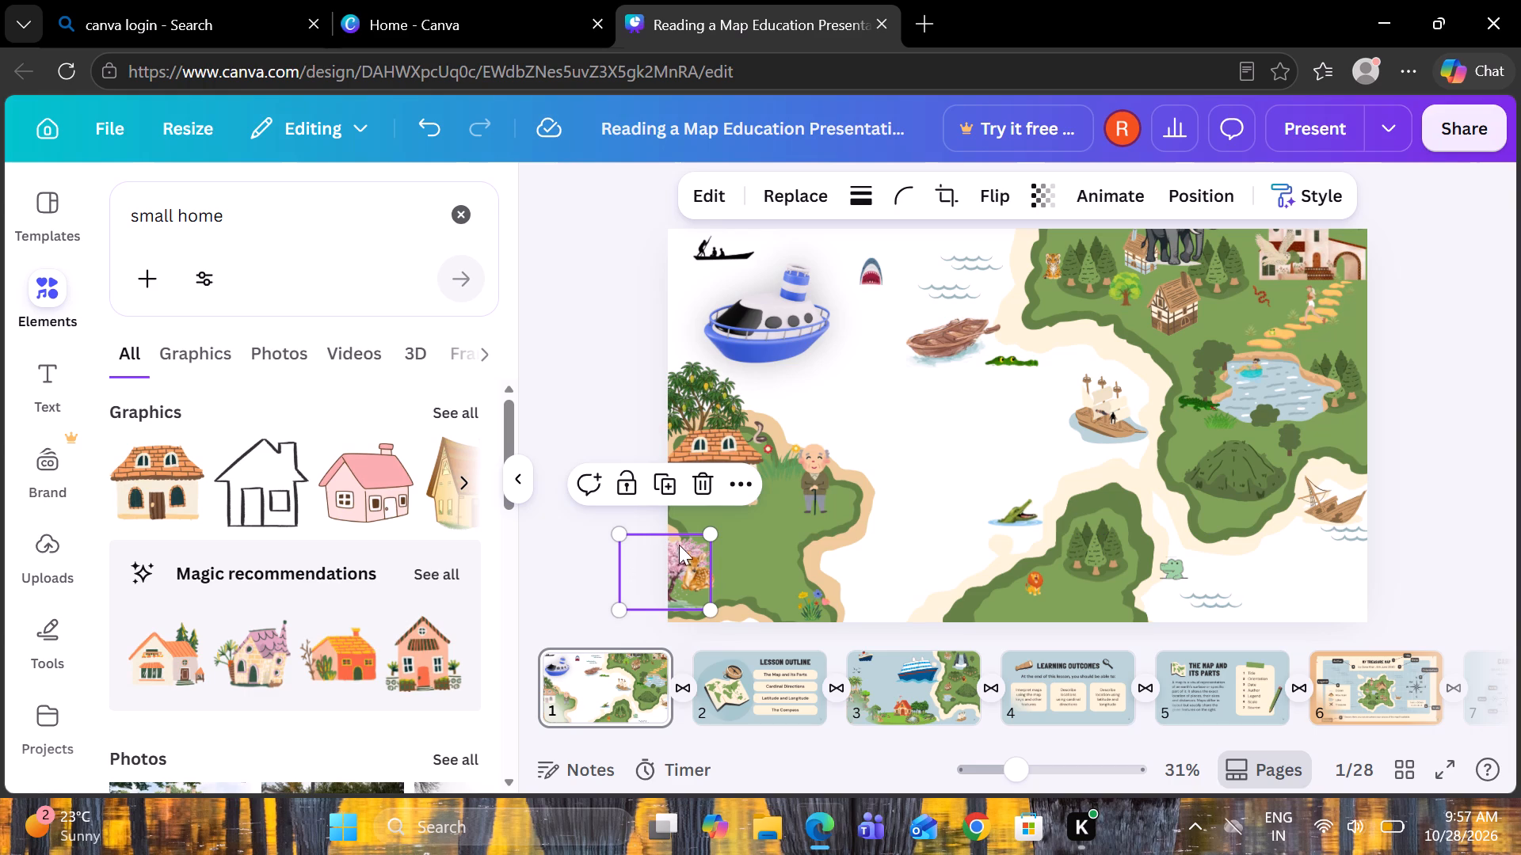
pyautogui.moveTo(679, 545); pyautogui.dragTo(681, 541)
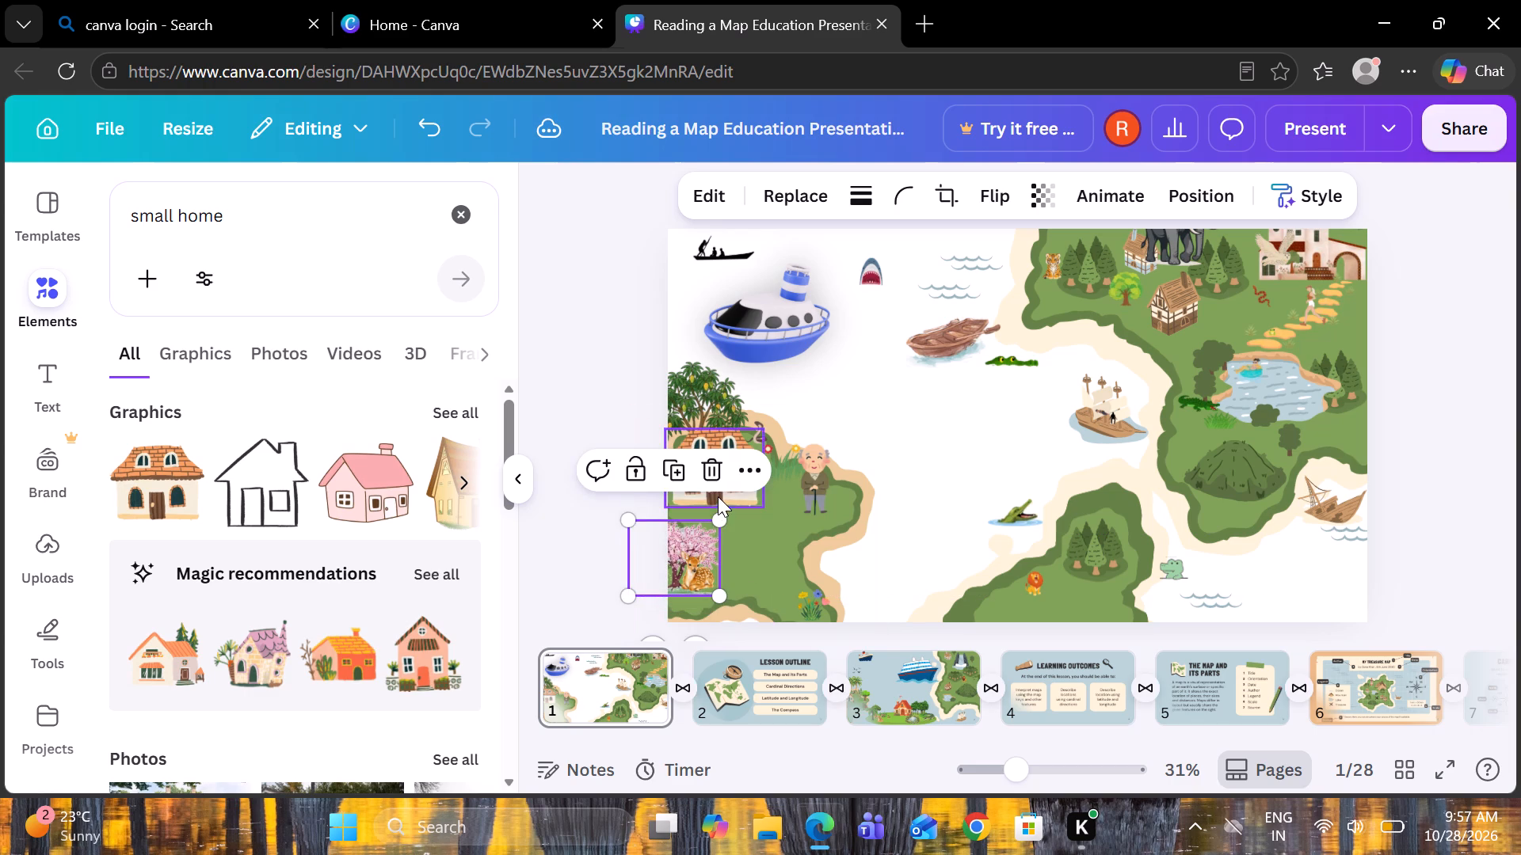
# Shift the house slightly inland and down, between the large green tree and the pink blossom tree.
pyautogui.moveTo(718, 495); pyautogui.dragTo(743, 507)
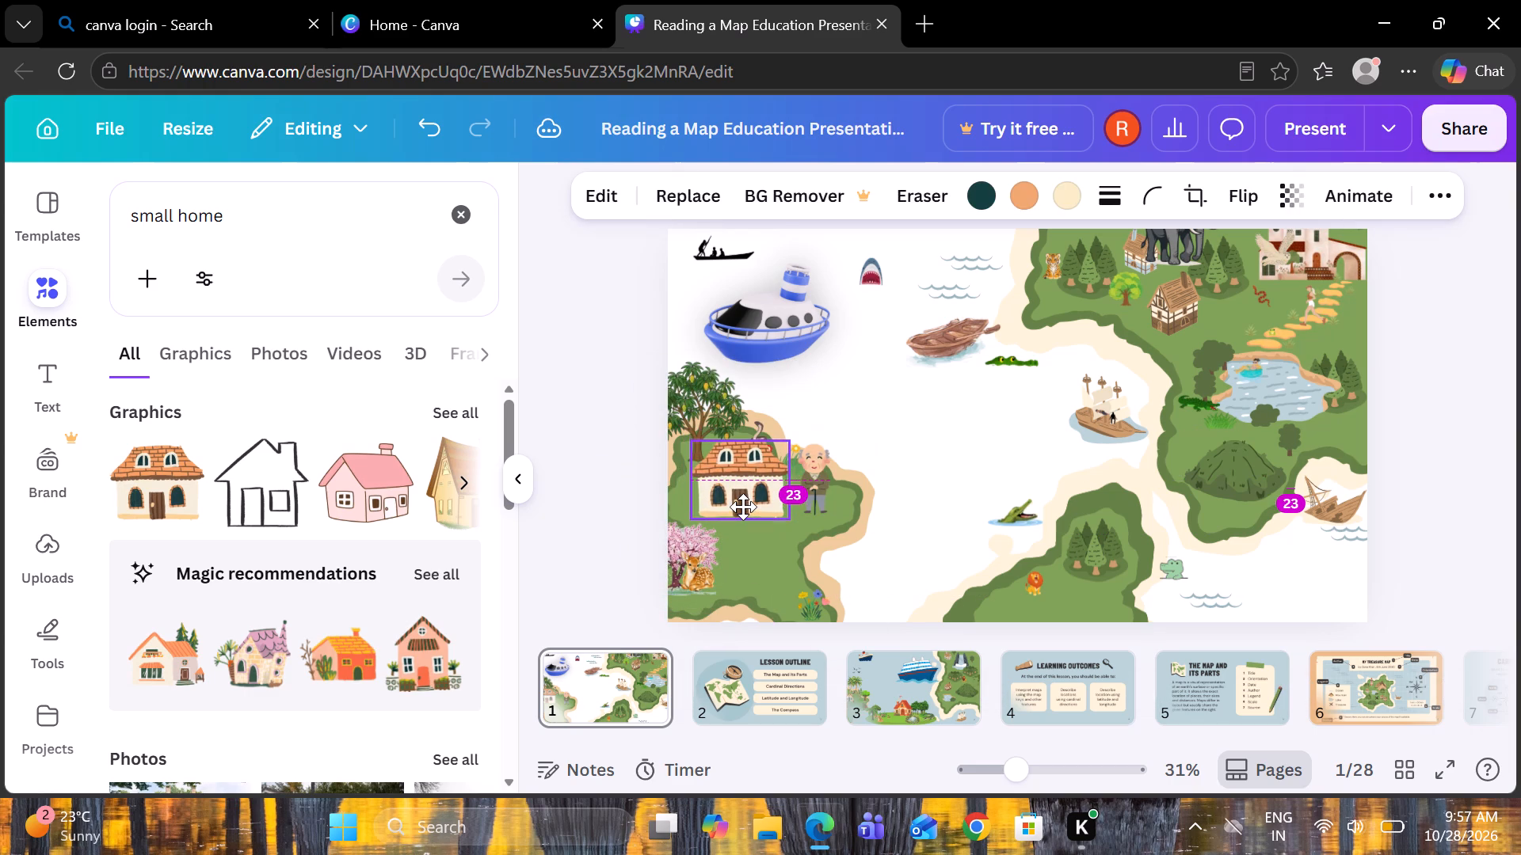
pyautogui.moveTo(743, 507); pyautogui.dragTo(740, 506)
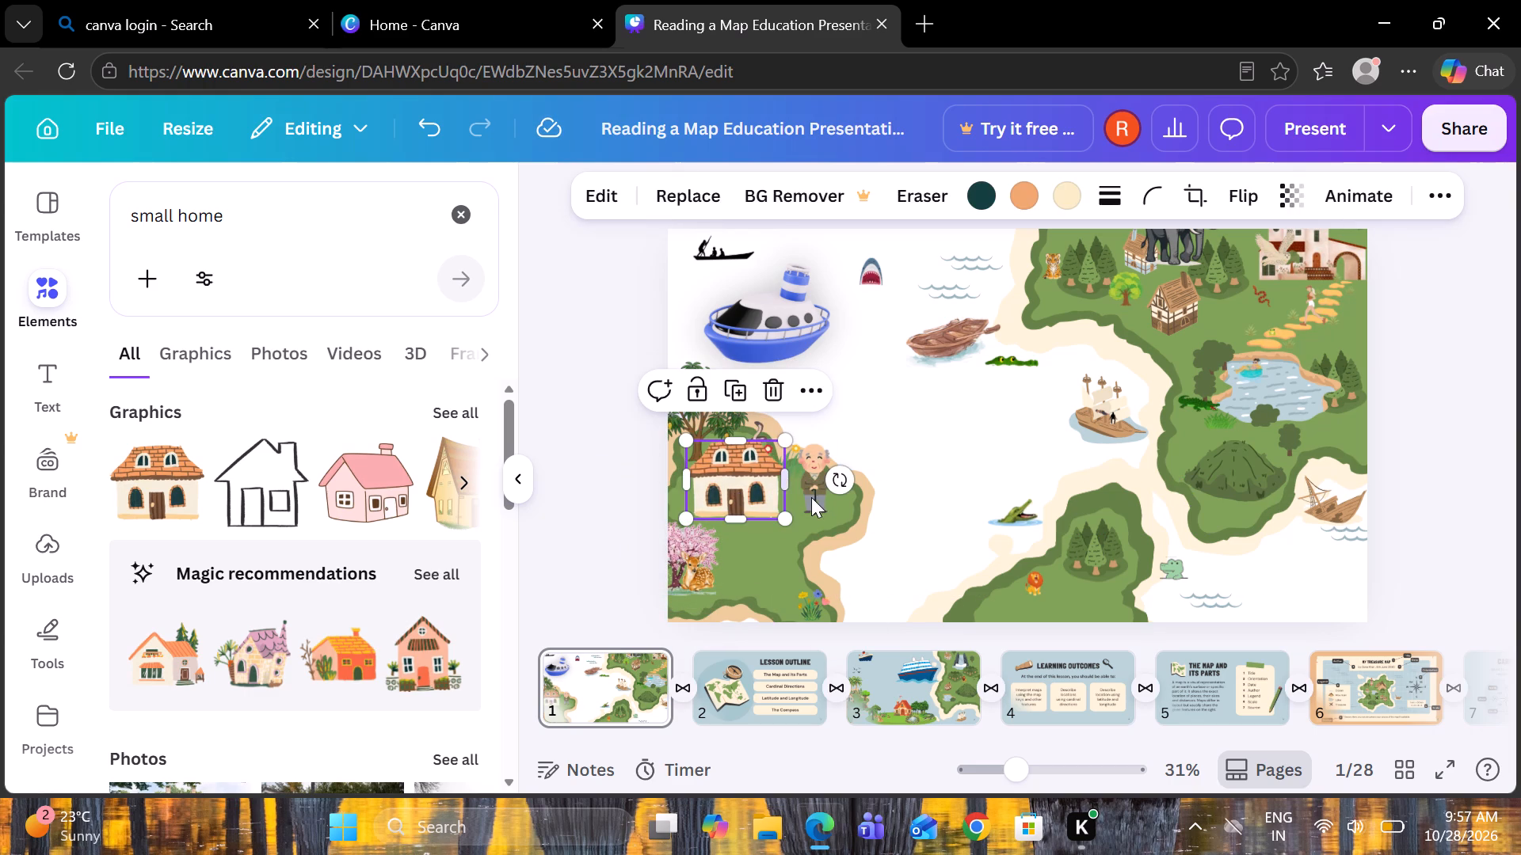
# Shrink the old man to about 31 by 67 and place him on the grass beside the house's lower corner.
pyautogui.click(817, 497)
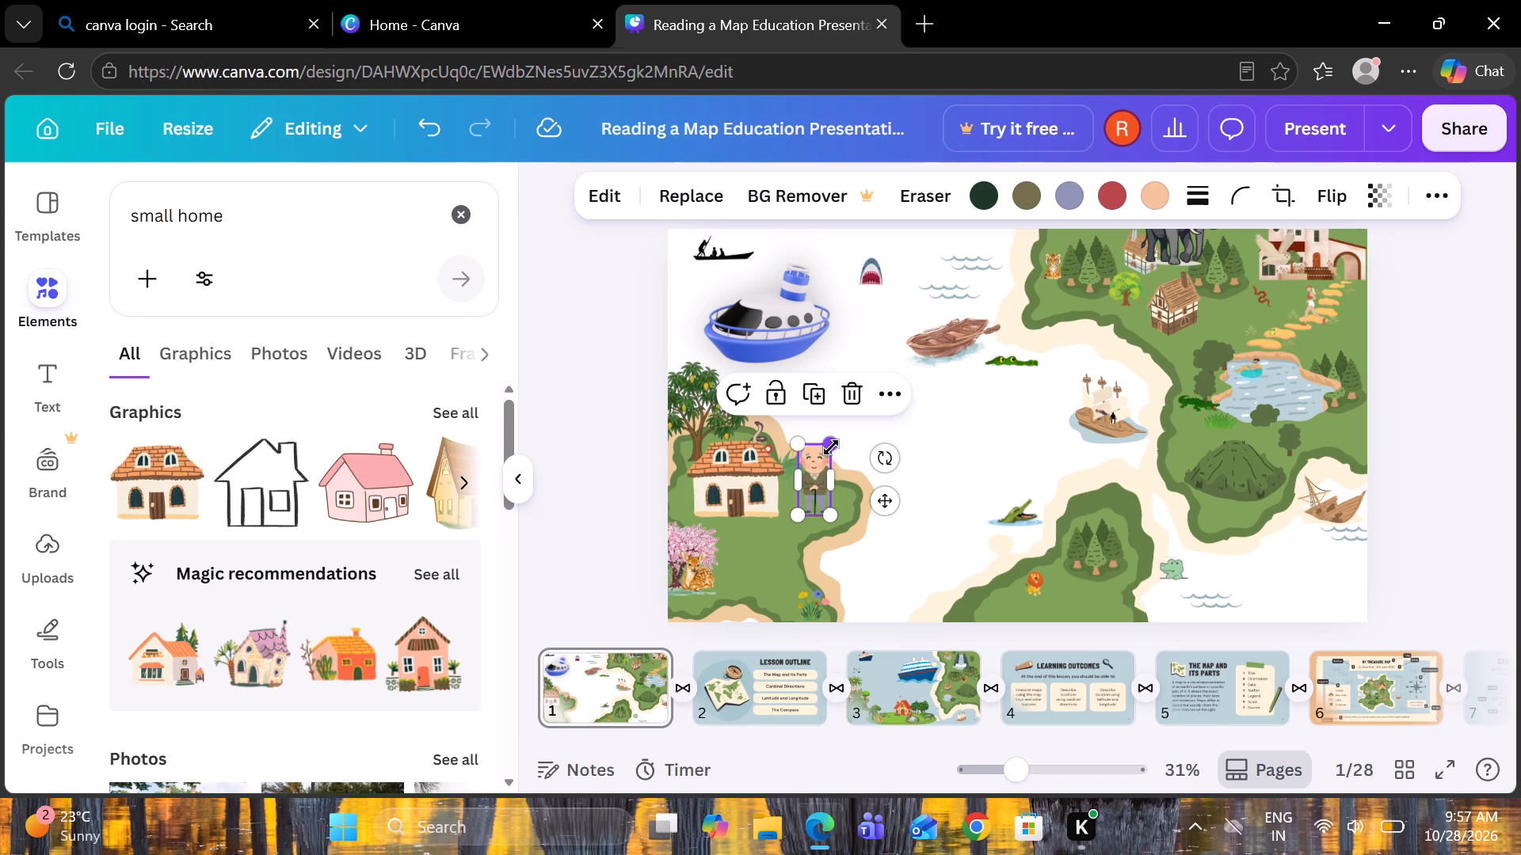
pyautogui.moveTo(831, 447); pyautogui.dragTo(806, 492)
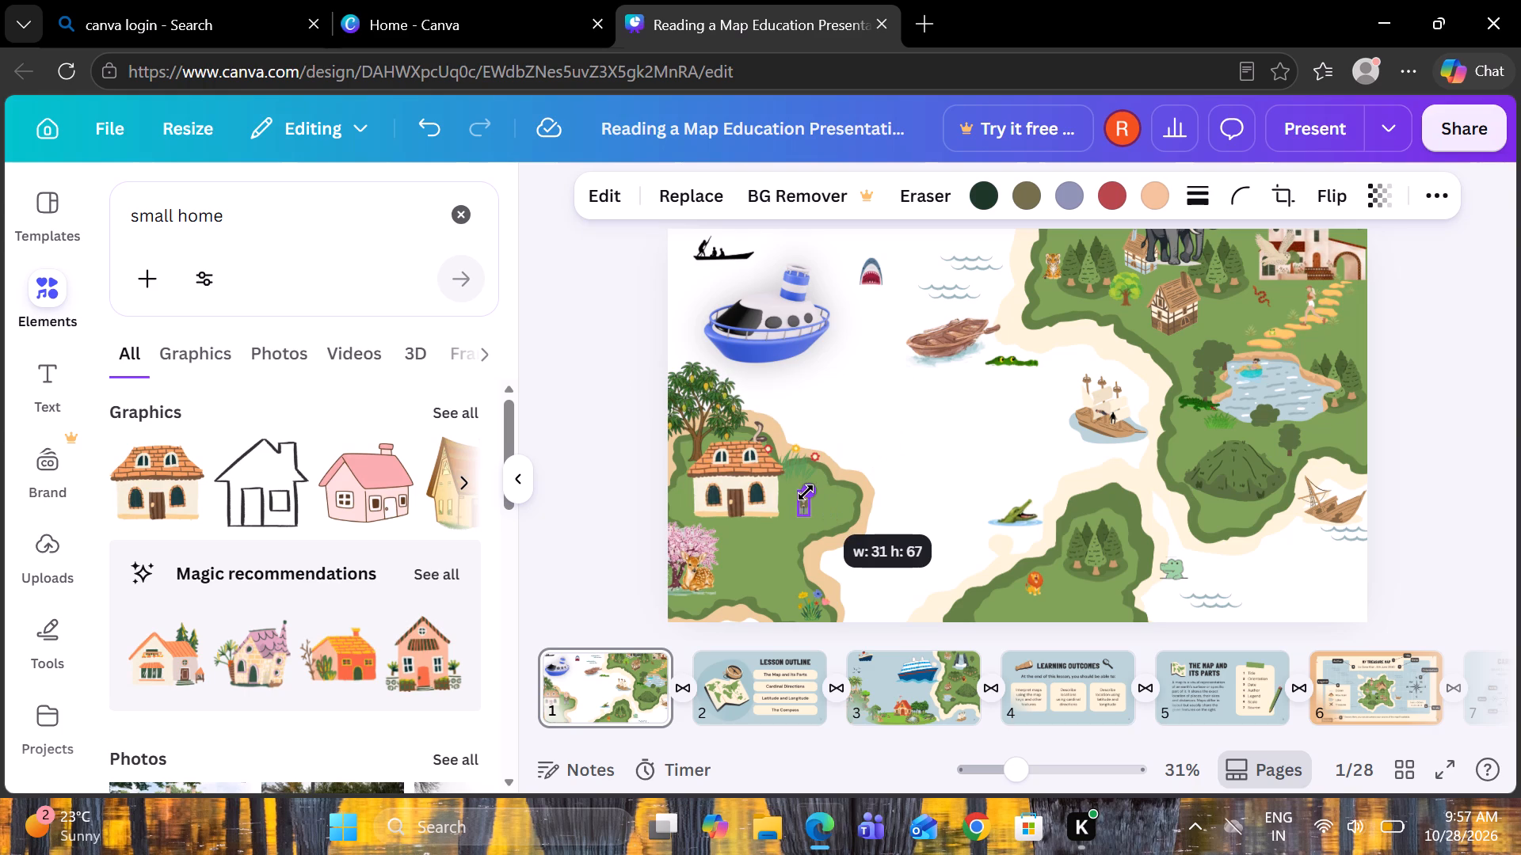
pyautogui.moveTo(806, 492); pyautogui.dragTo(807, 495)
pyautogui.moveTo(828, 559); pyautogui.dragTo(784, 576)
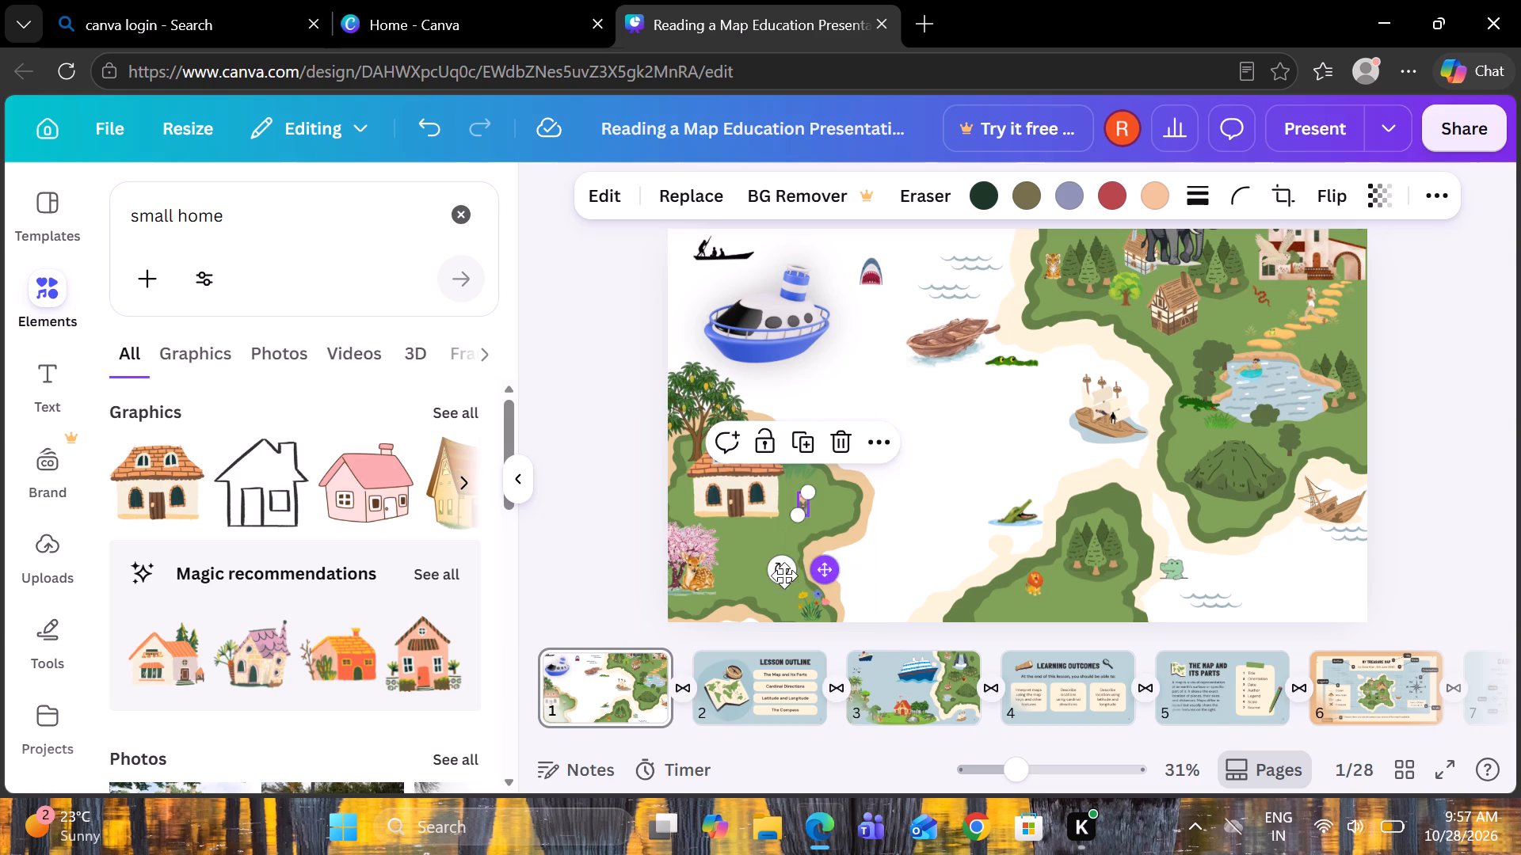
pyautogui.moveTo(784, 576); pyautogui.dragTo(780, 570)
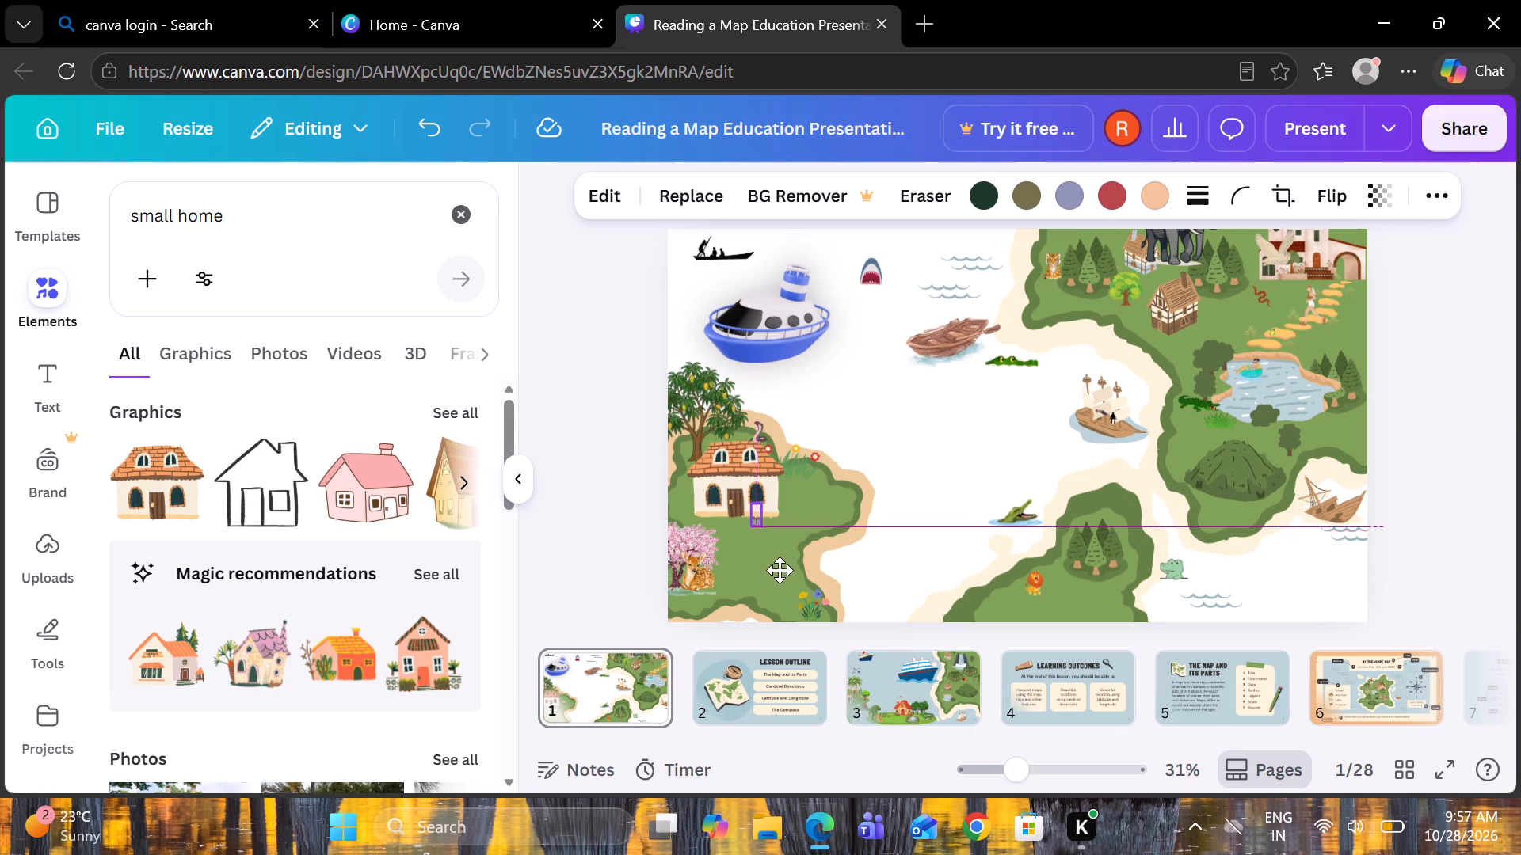
pyautogui.moveTo(780, 570); pyautogui.dragTo(766, 590)
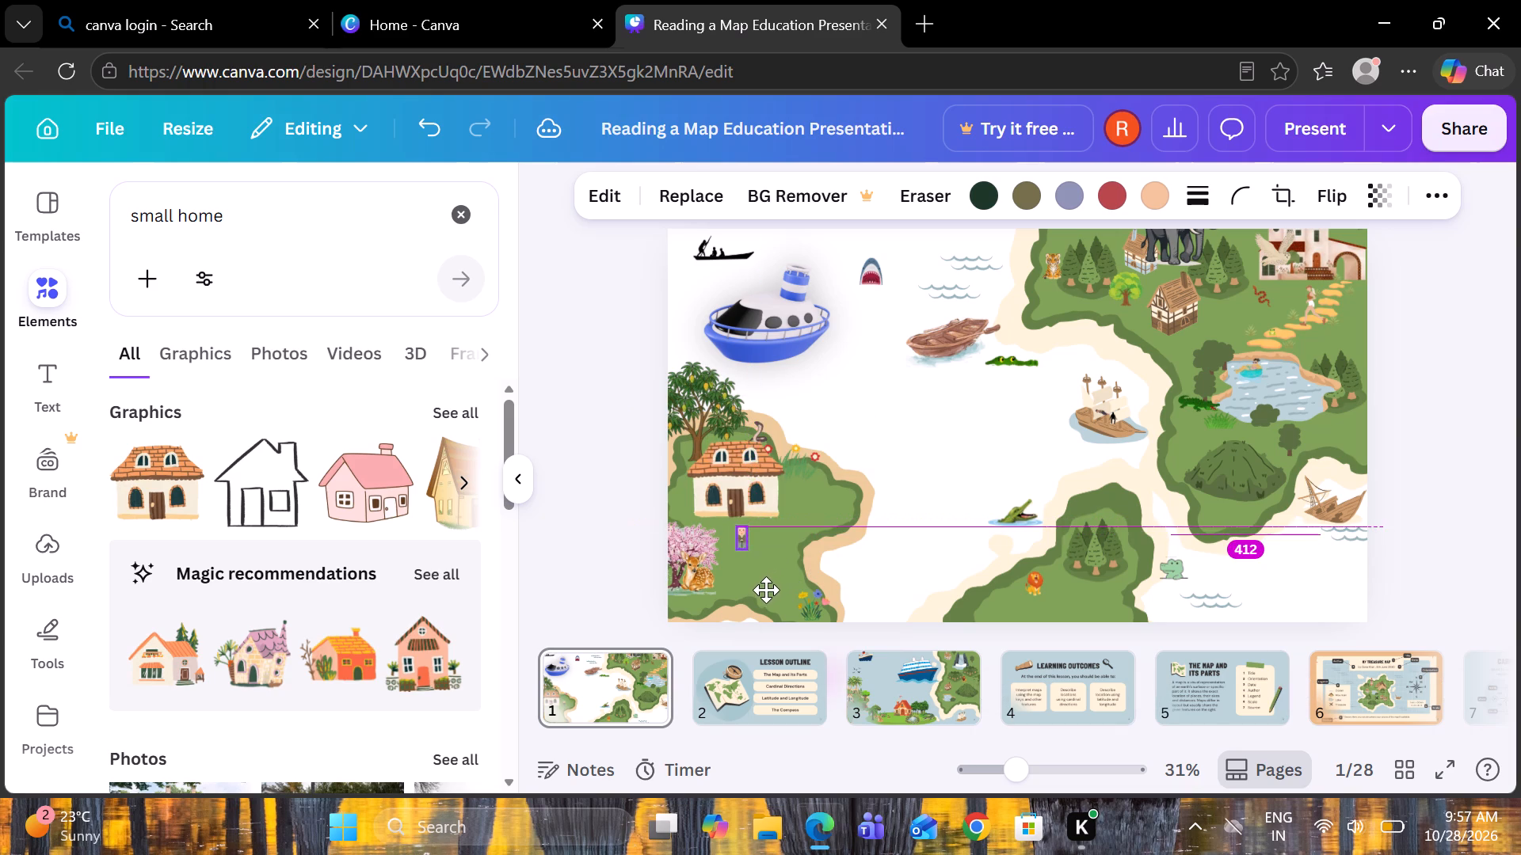
pyautogui.moveTo(766, 590); pyautogui.dragTo(820, 570)
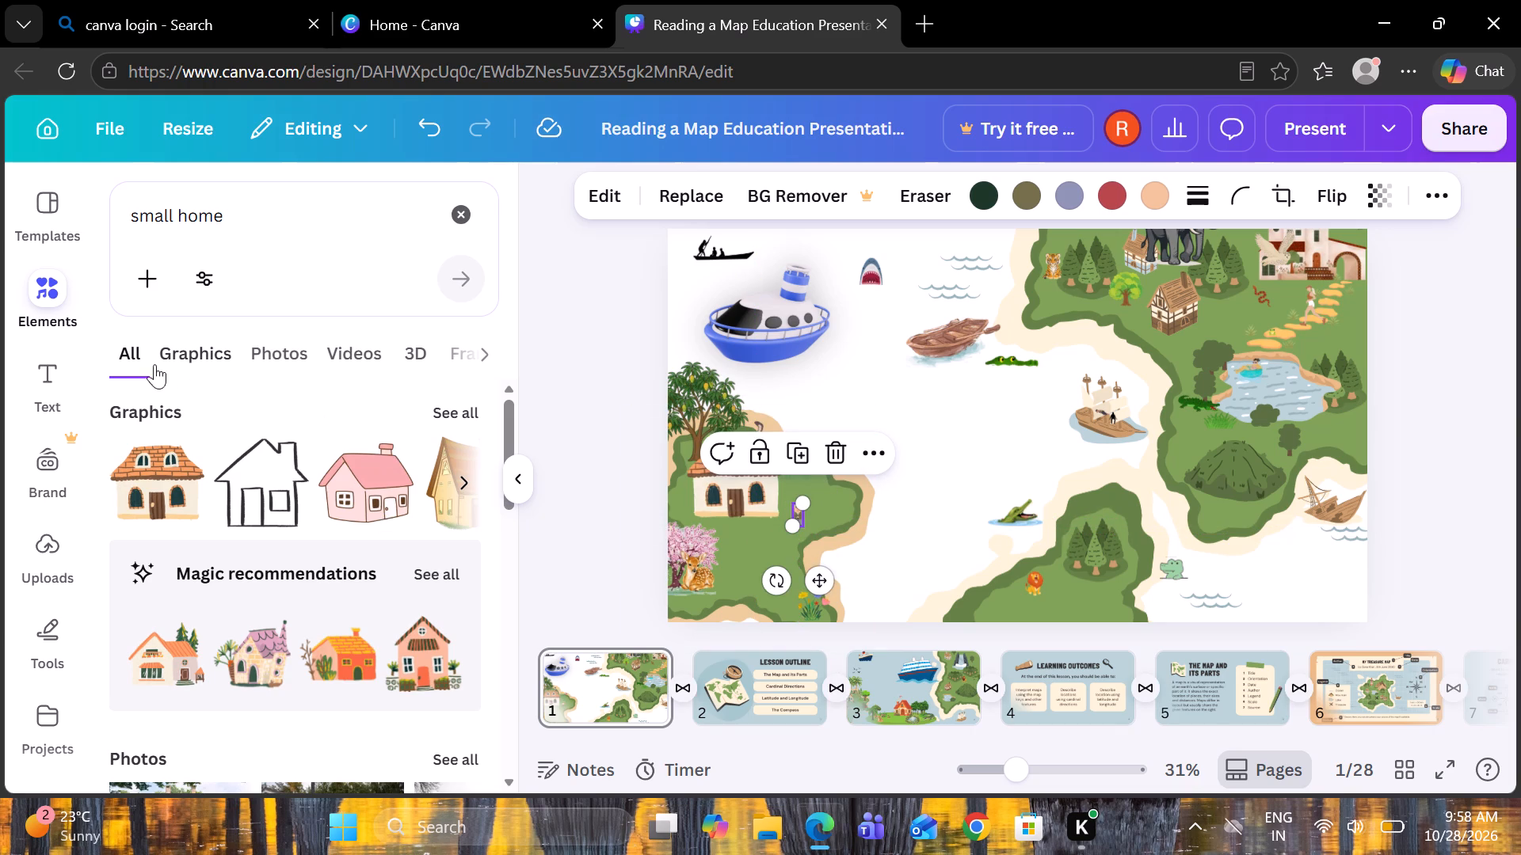
# Clear the small home search from the elements library and deselect the old man.
pyautogui.hscroll(-5, 409, 466)
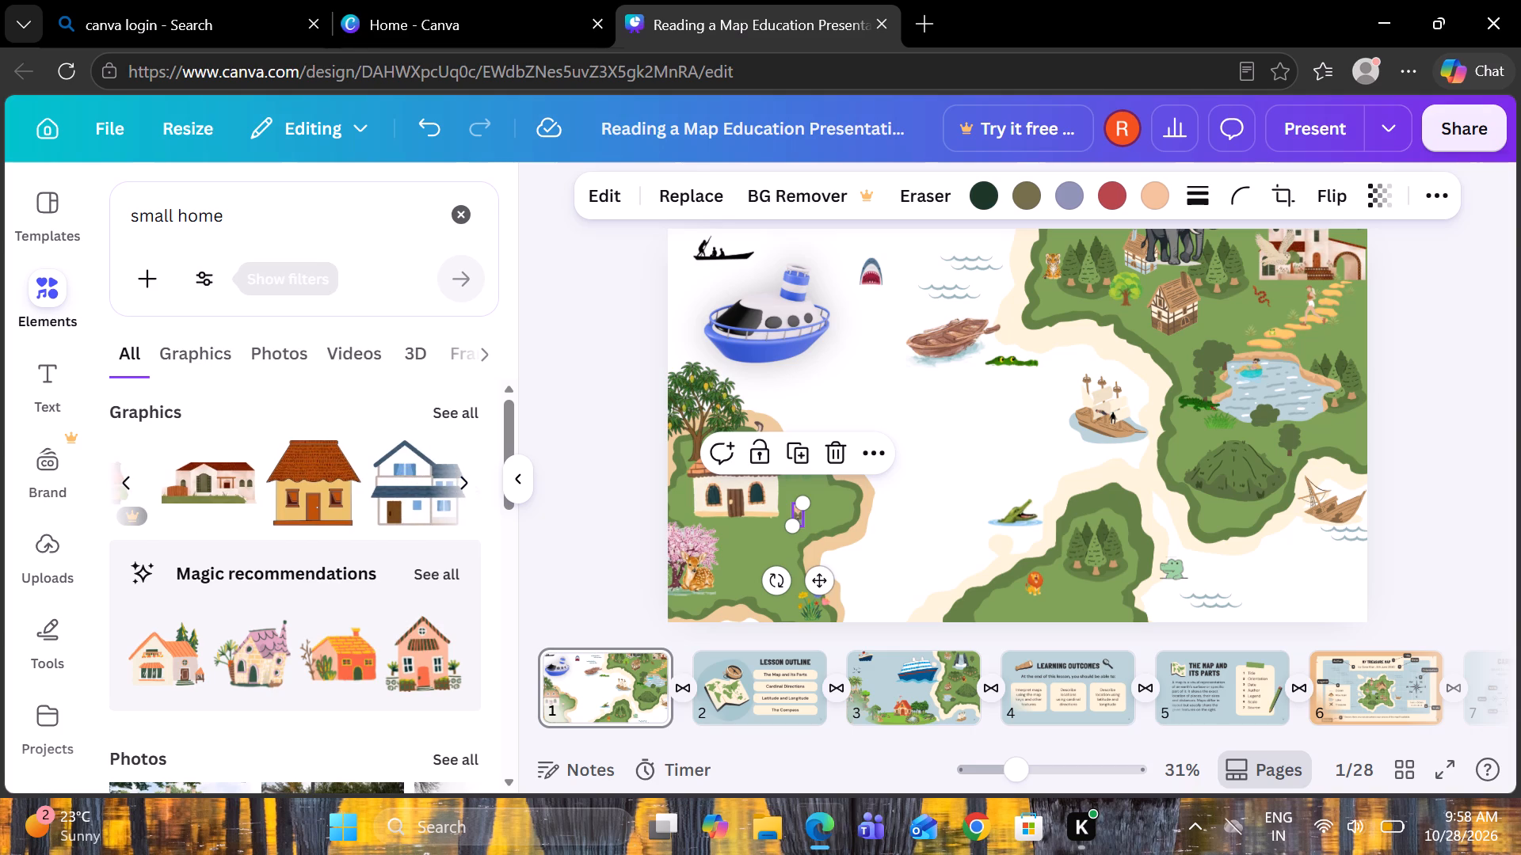
pyautogui.click(240, 222)
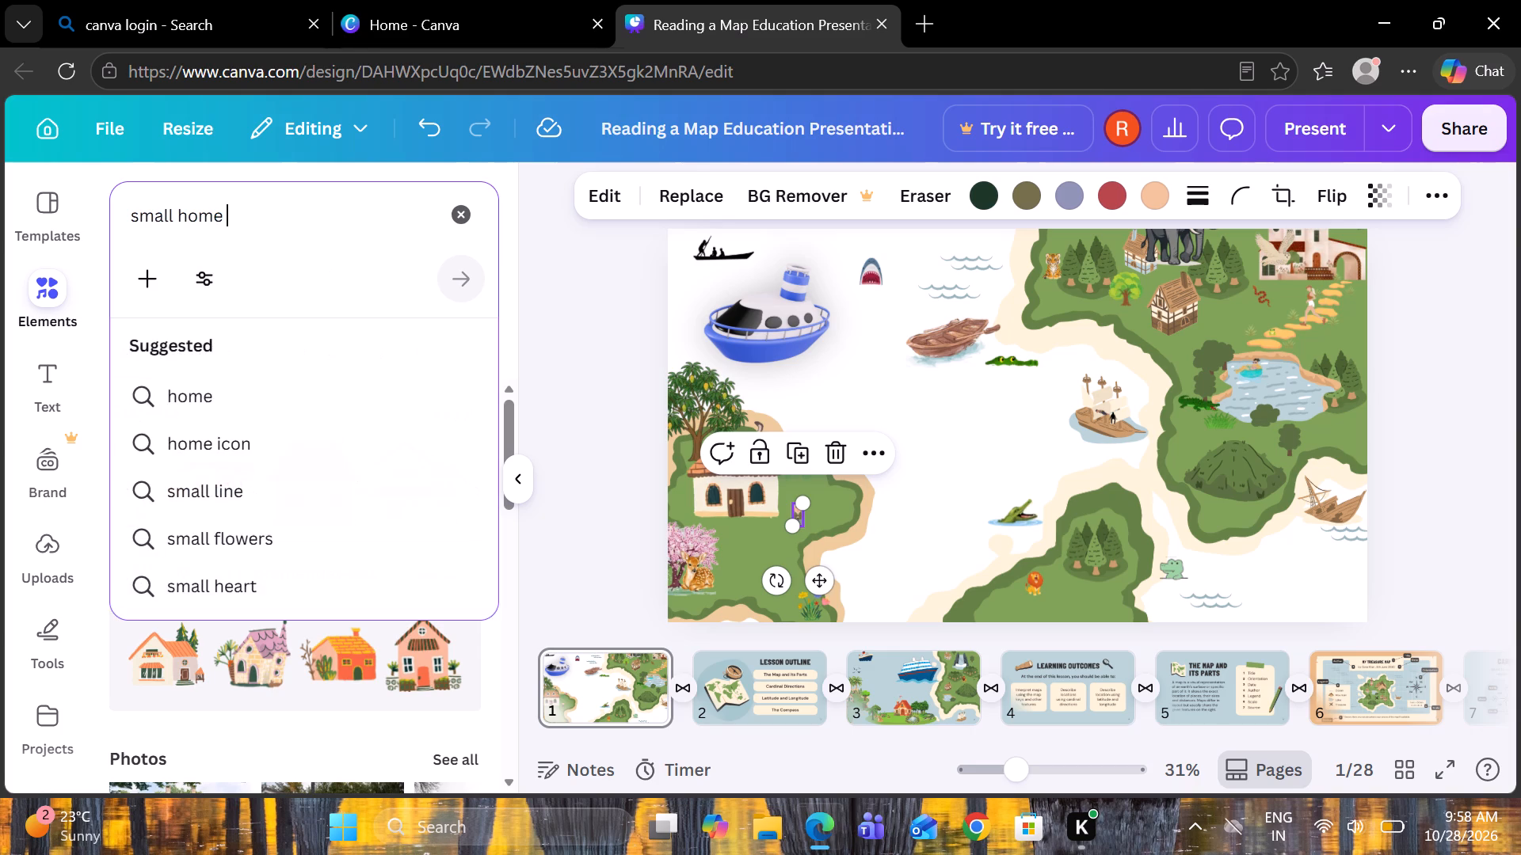
pyautogui.press('BackSpace')
pyautogui.press('BackSpace')
pyautogui.press('BackSpace')
pyautogui.press('BackSpace')
pyautogui.press('BackSpace')
pyautogui.press('BackSpace')
pyautogui.press('BackSpace')
pyautogui.press('BackSpace')
pyautogui.press('BackSpace')
pyautogui.press('BackSpace')
pyautogui.press('BackSpace')
pyautogui.press('BackSpace')
pyautogui.press('BackSpace')
pyautogui.press('BackSpace')
pyautogui.press('BackSpace')
pyautogui.press('BackSpace')
pyautogui.press('BackSpace')
pyautogui.press('BackSpace')
pyautogui.press('BackSpace')
pyautogui.press('BackSpace')
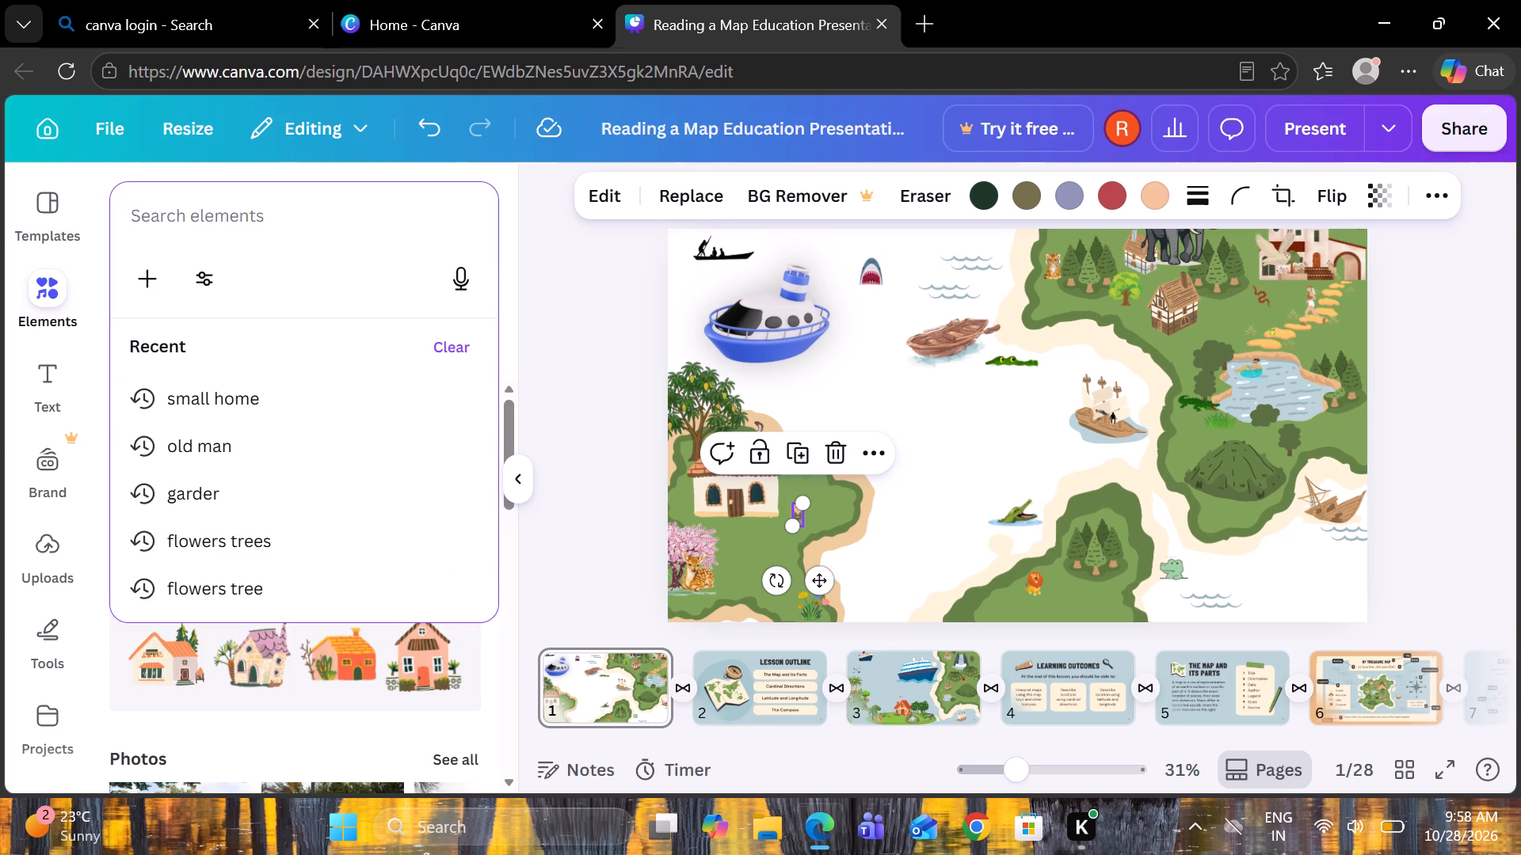
pyautogui.click(590, 402)
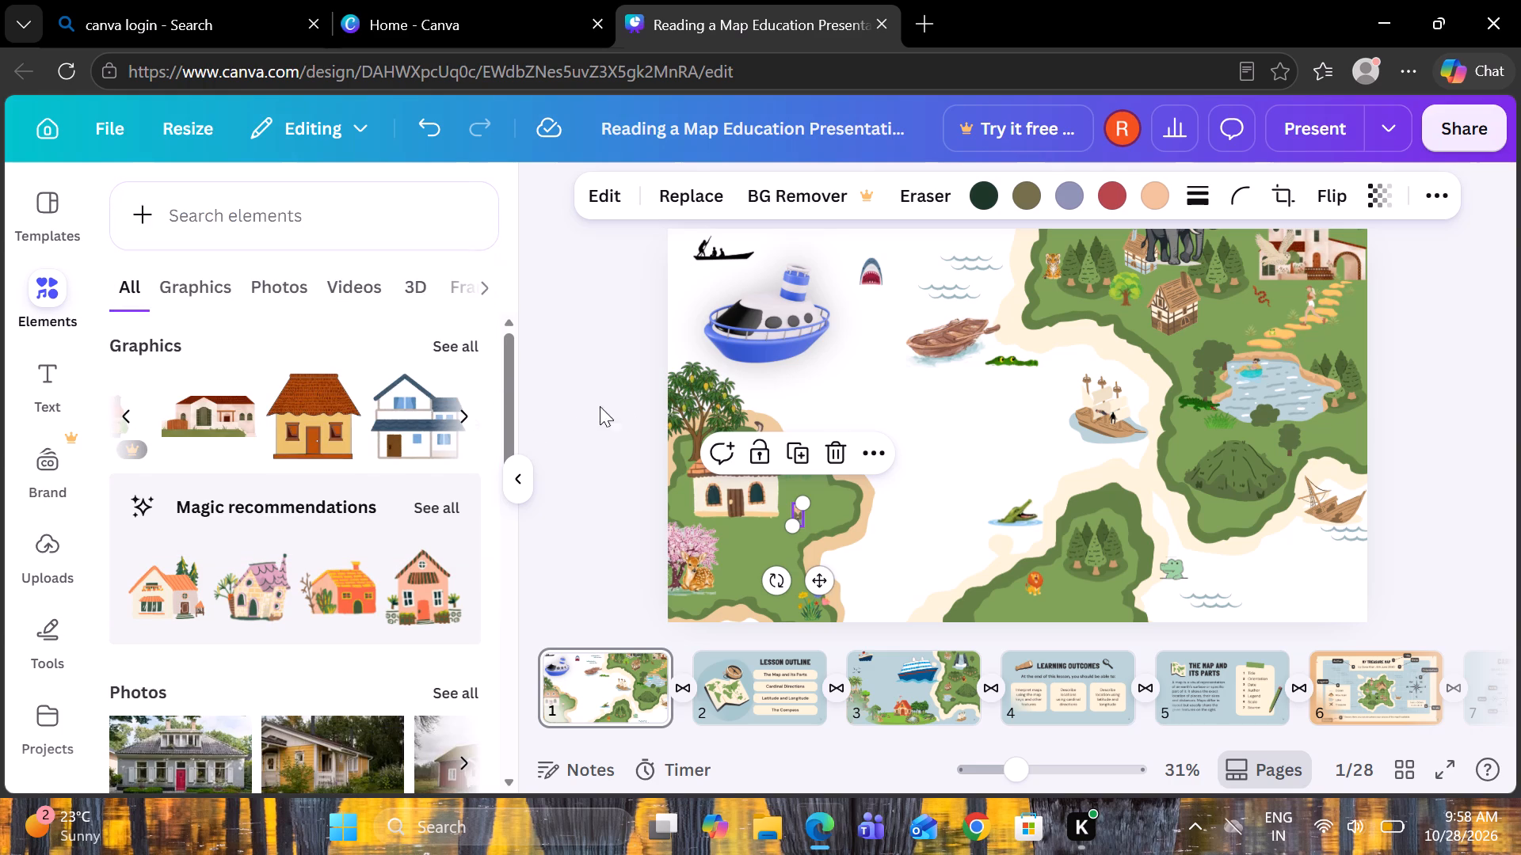
pyautogui.click(638, 408)
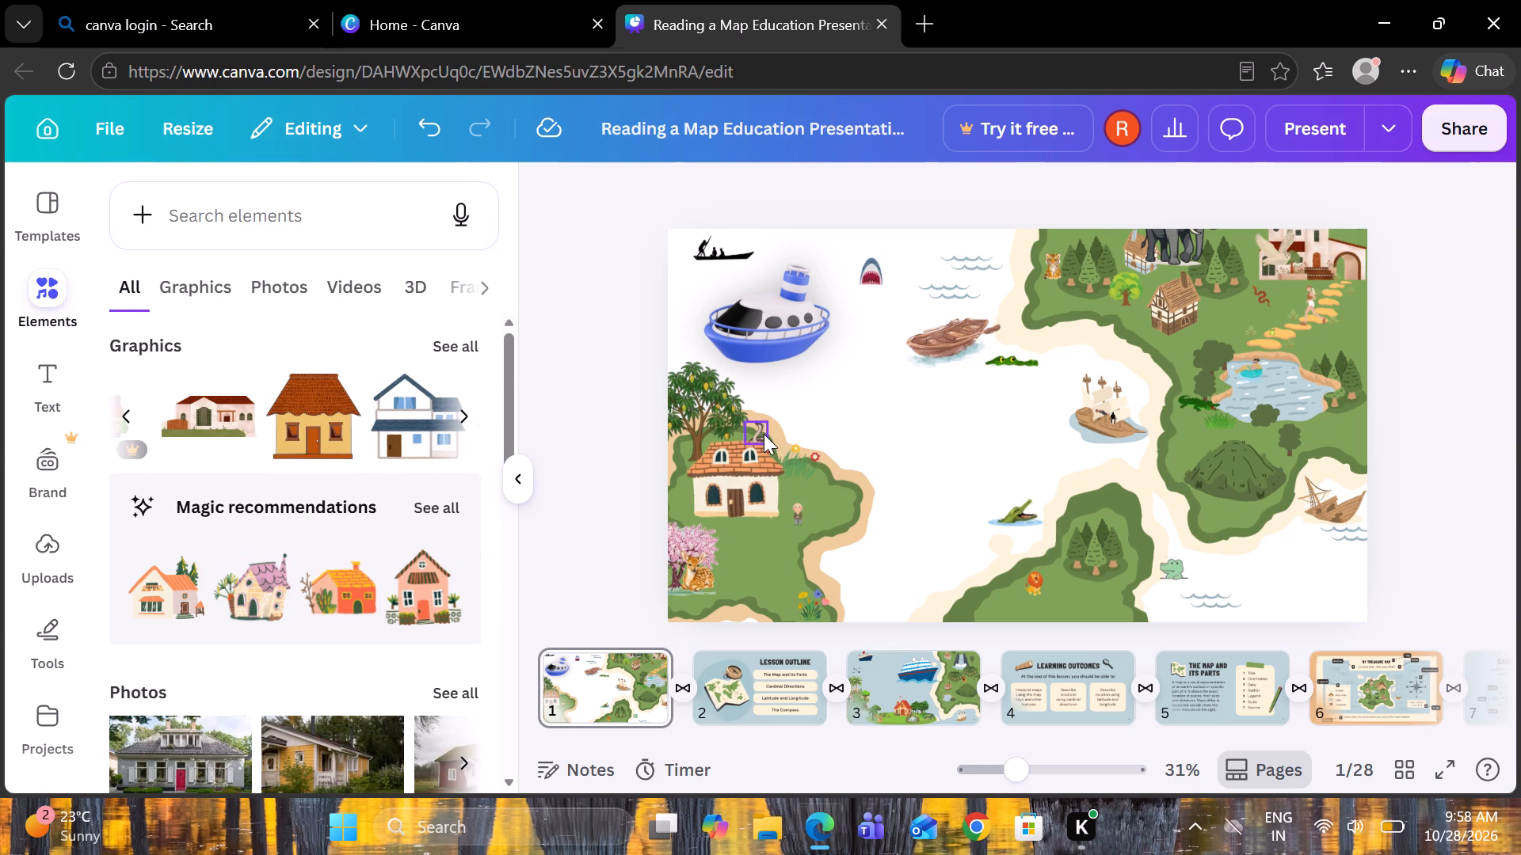
# Enlarge the old man slightly and move him down the island onto the grass beside the deer.
pyautogui.click(796, 503)
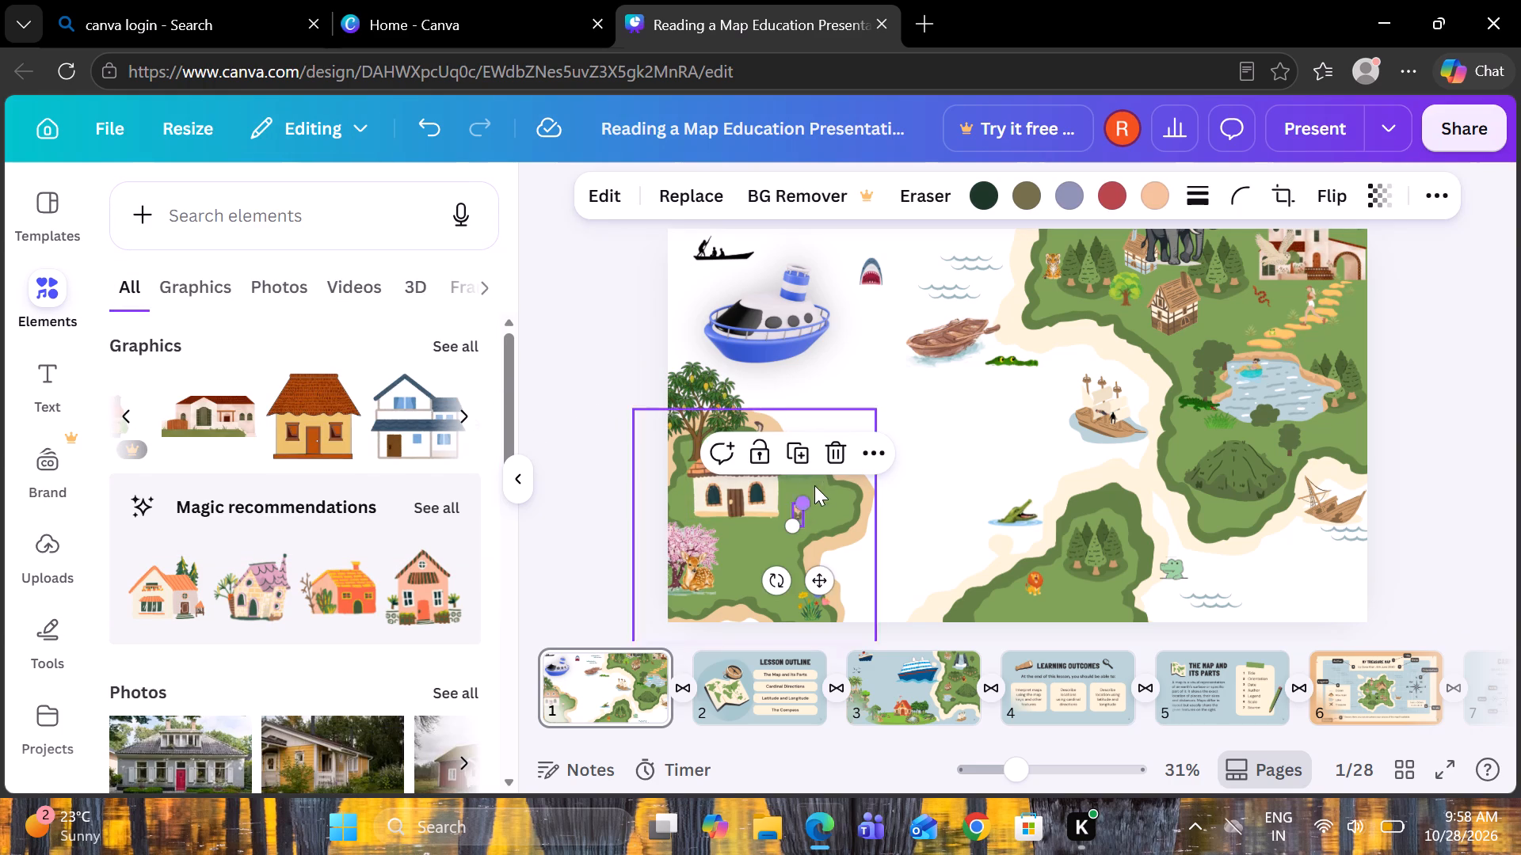
pyautogui.moveTo(800, 498); pyautogui.dragTo(809, 495)
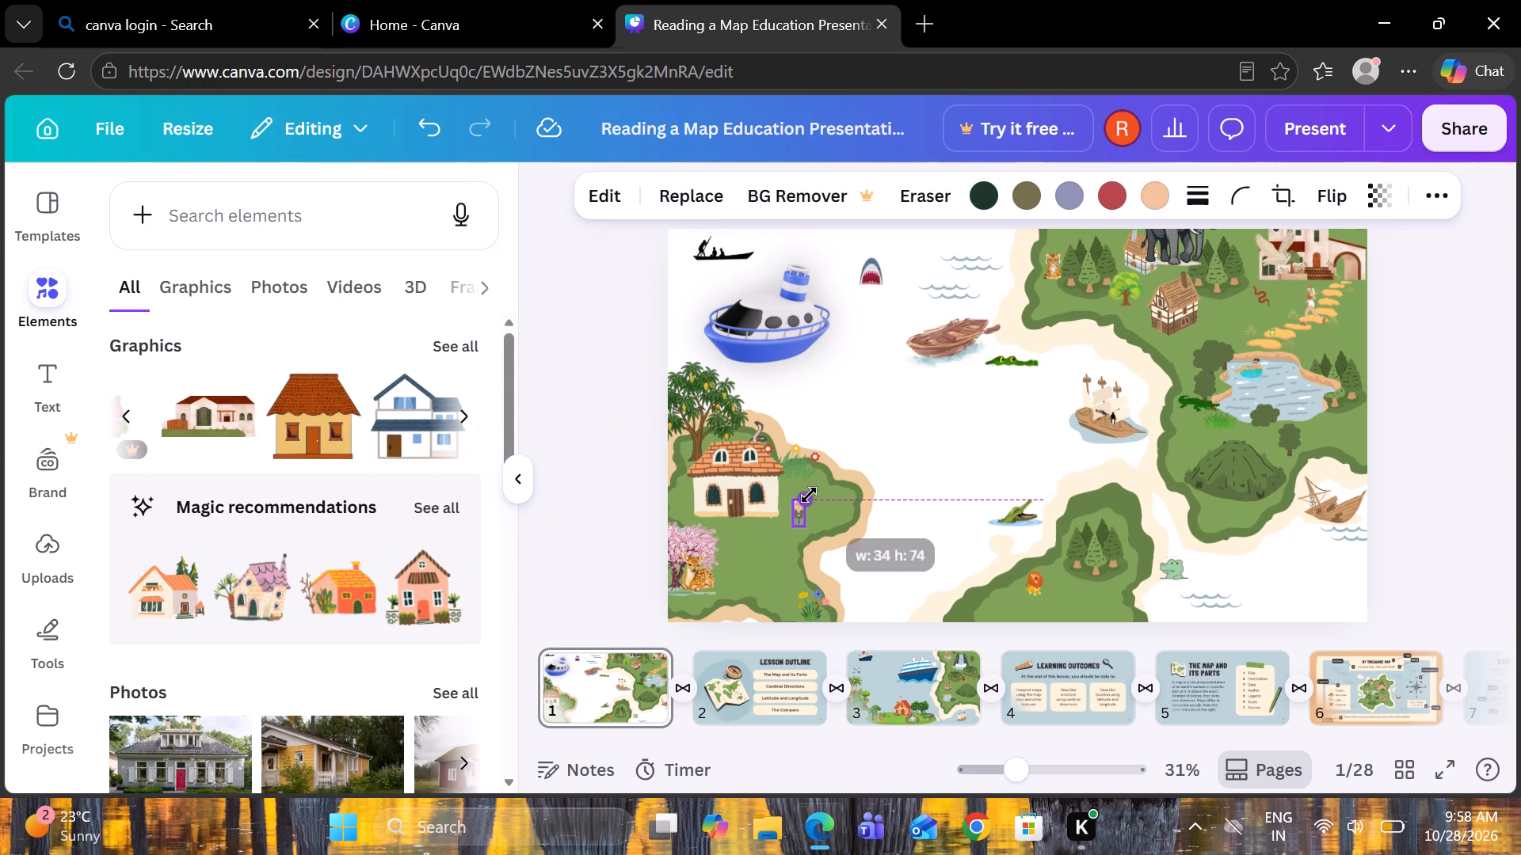
pyautogui.moveTo(809, 495); pyautogui.dragTo(817, 490)
pyautogui.moveTo(822, 578); pyautogui.dragTo(777, 636)
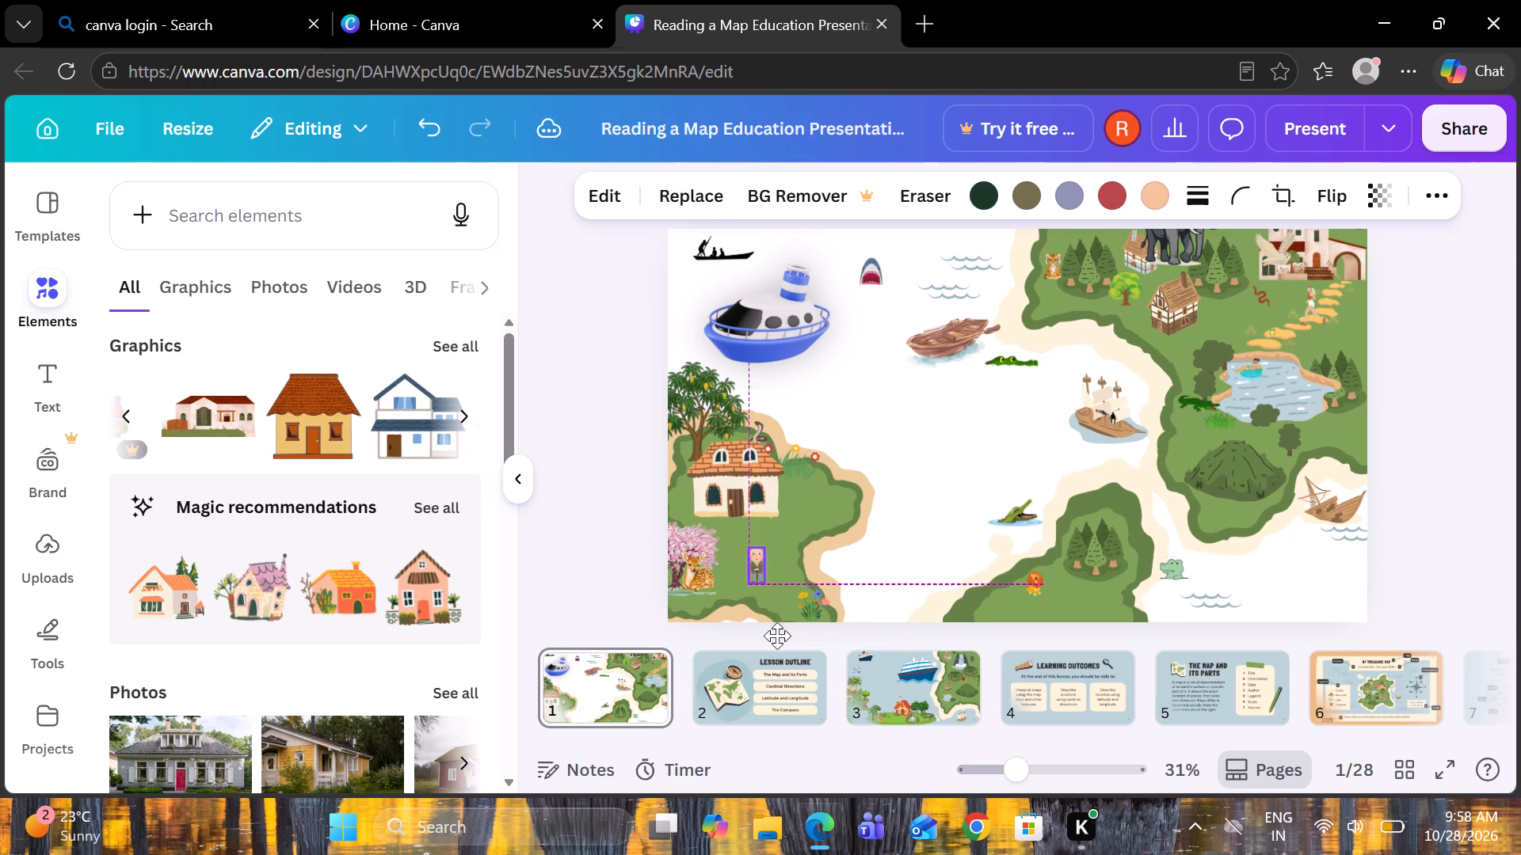
pyautogui.moveTo(777, 636); pyautogui.dragTo(762, 635)
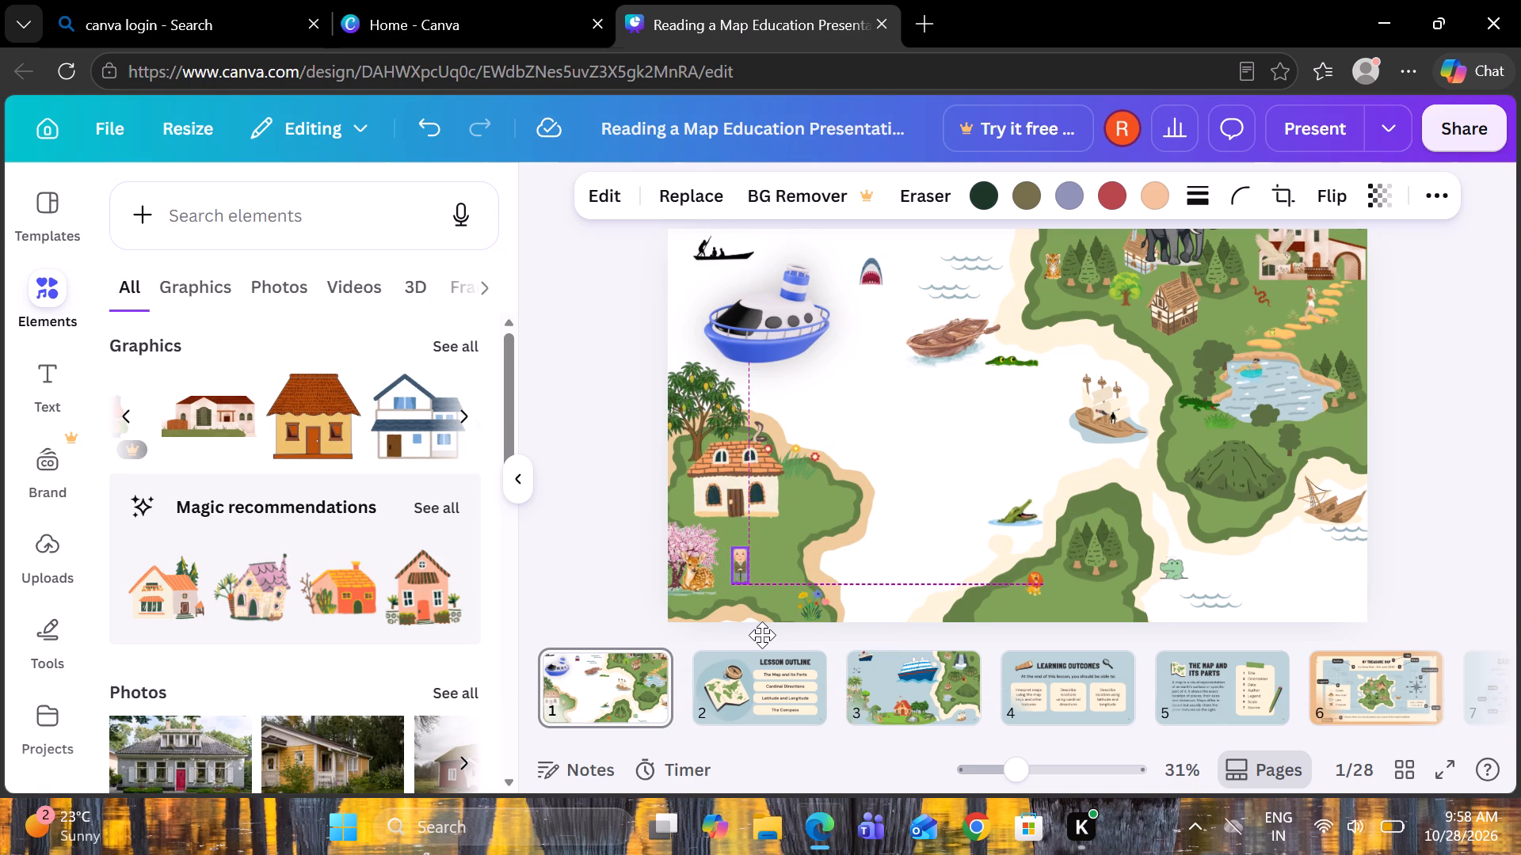
pyautogui.moveTo(762, 635); pyautogui.dragTo(762, 636)
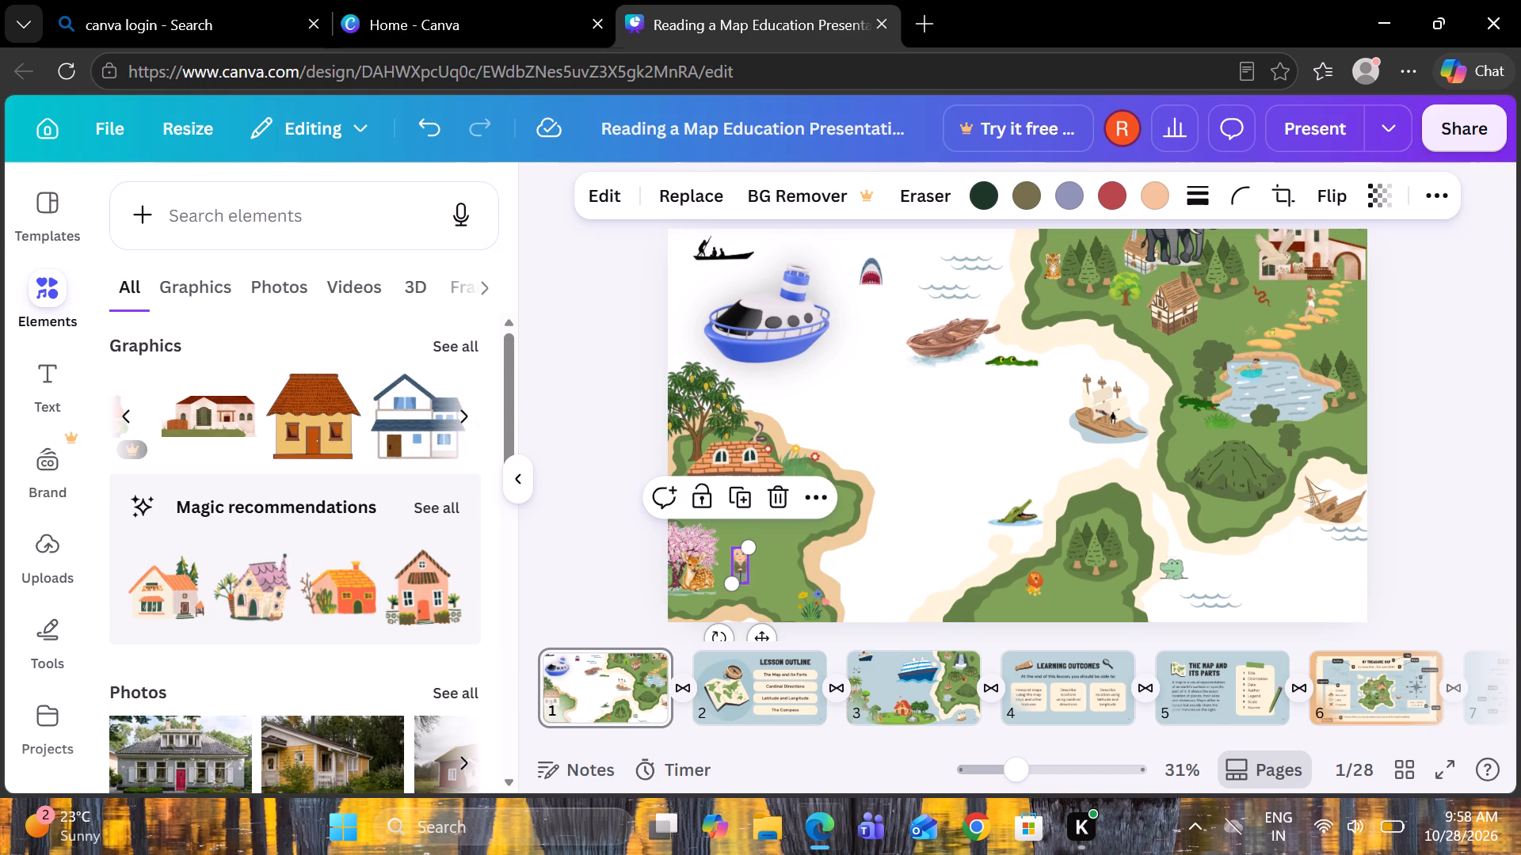
# Search elements for way, add the cream winding path, and shrink and place it from the house's door down to the old man.
pyautogui.click(224, 226)
pyautogui.write('way')
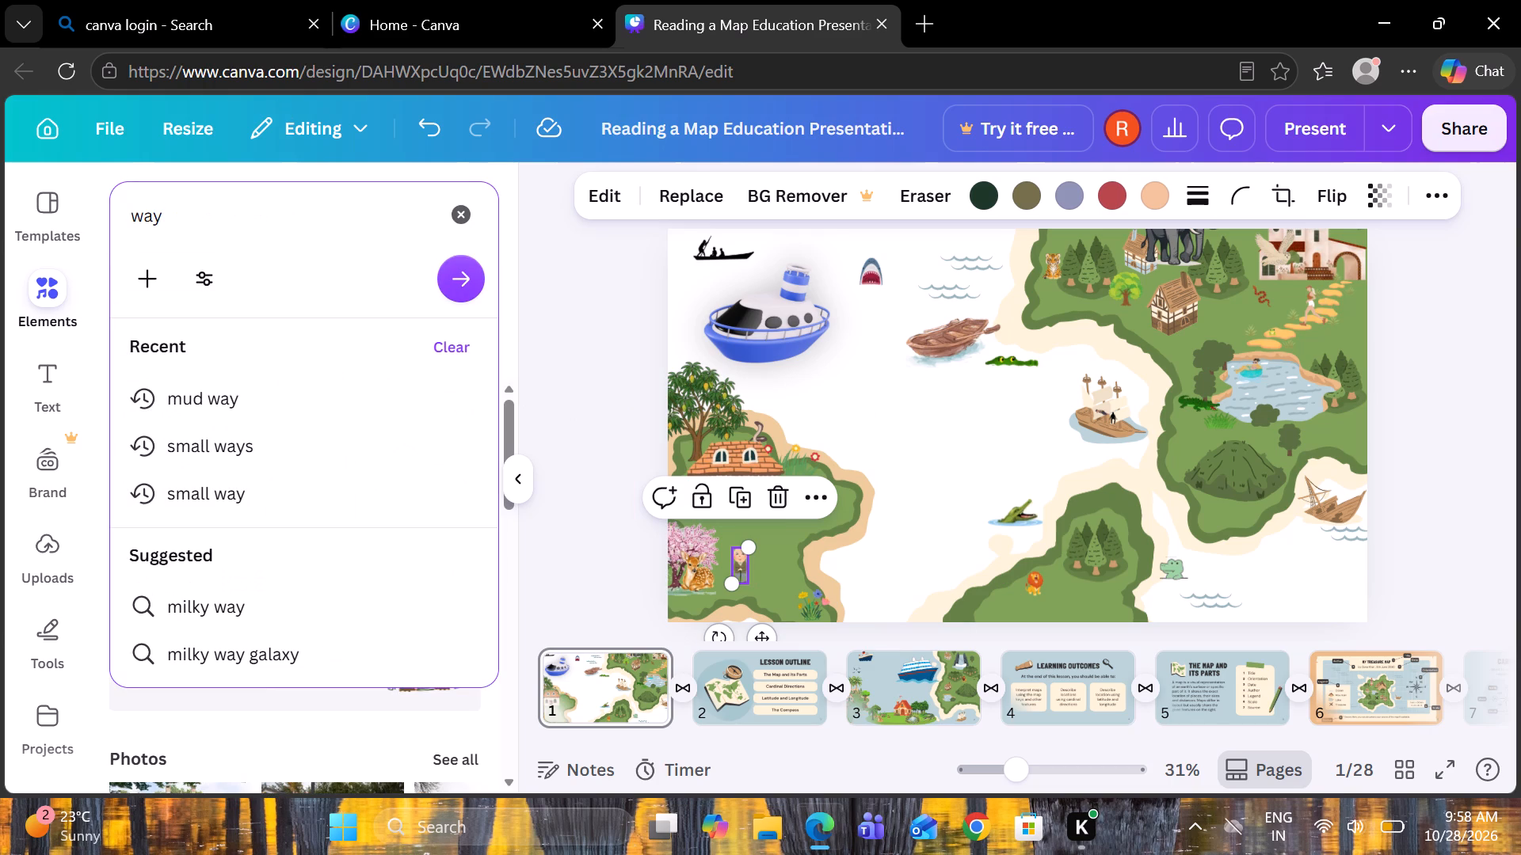
pyautogui.press('Return')
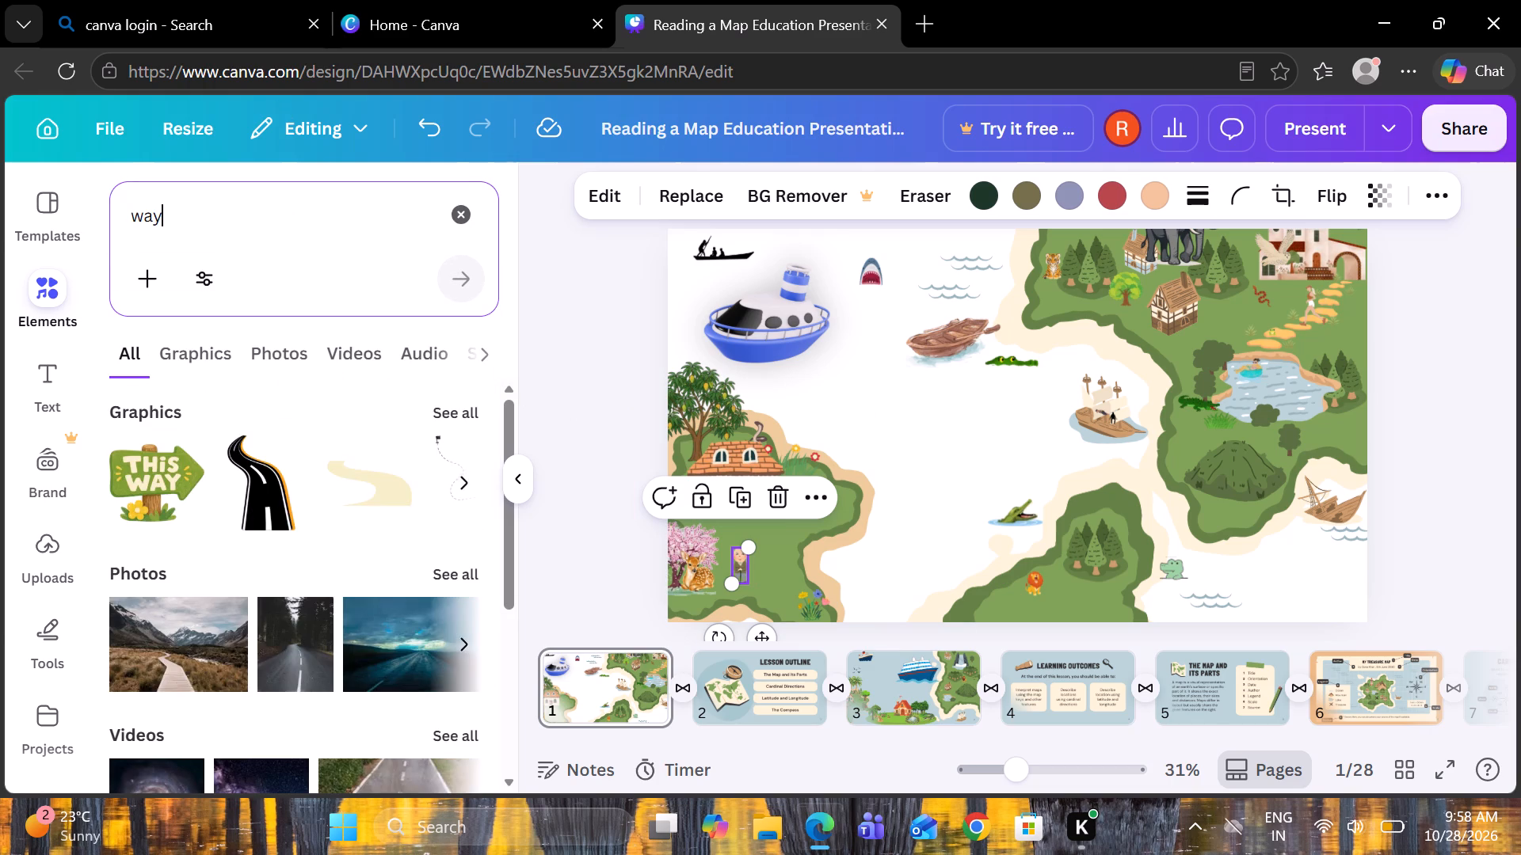
pyautogui.click(382, 473)
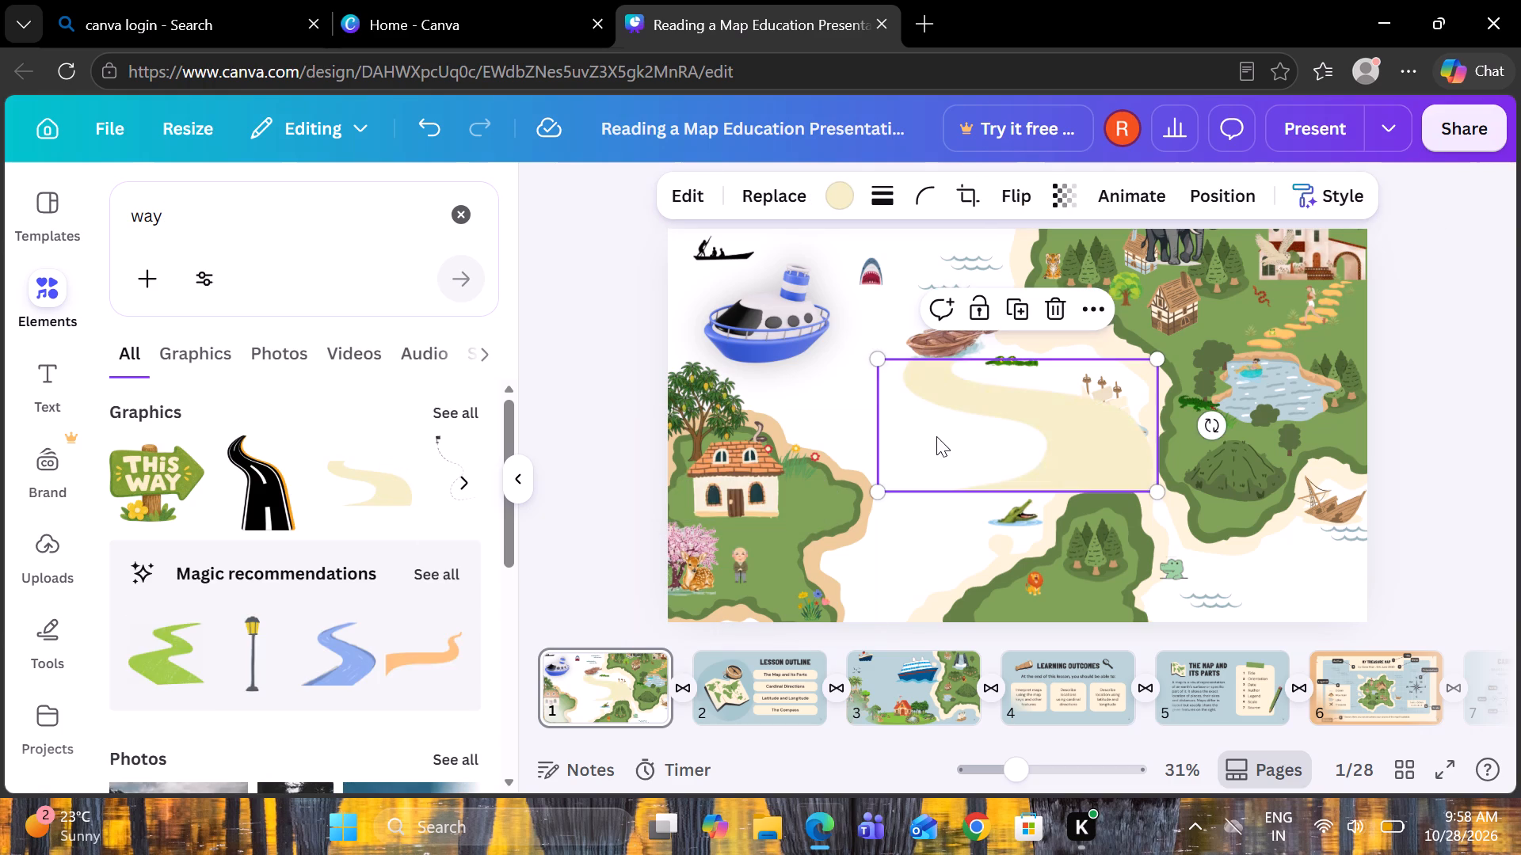
pyautogui.moveTo(1152, 359); pyautogui.dragTo(1151, 359)
pyautogui.moveTo(1151, 359); pyautogui.dragTo(930, 443)
pyautogui.moveTo(901, 481); pyautogui.dragTo(778, 530)
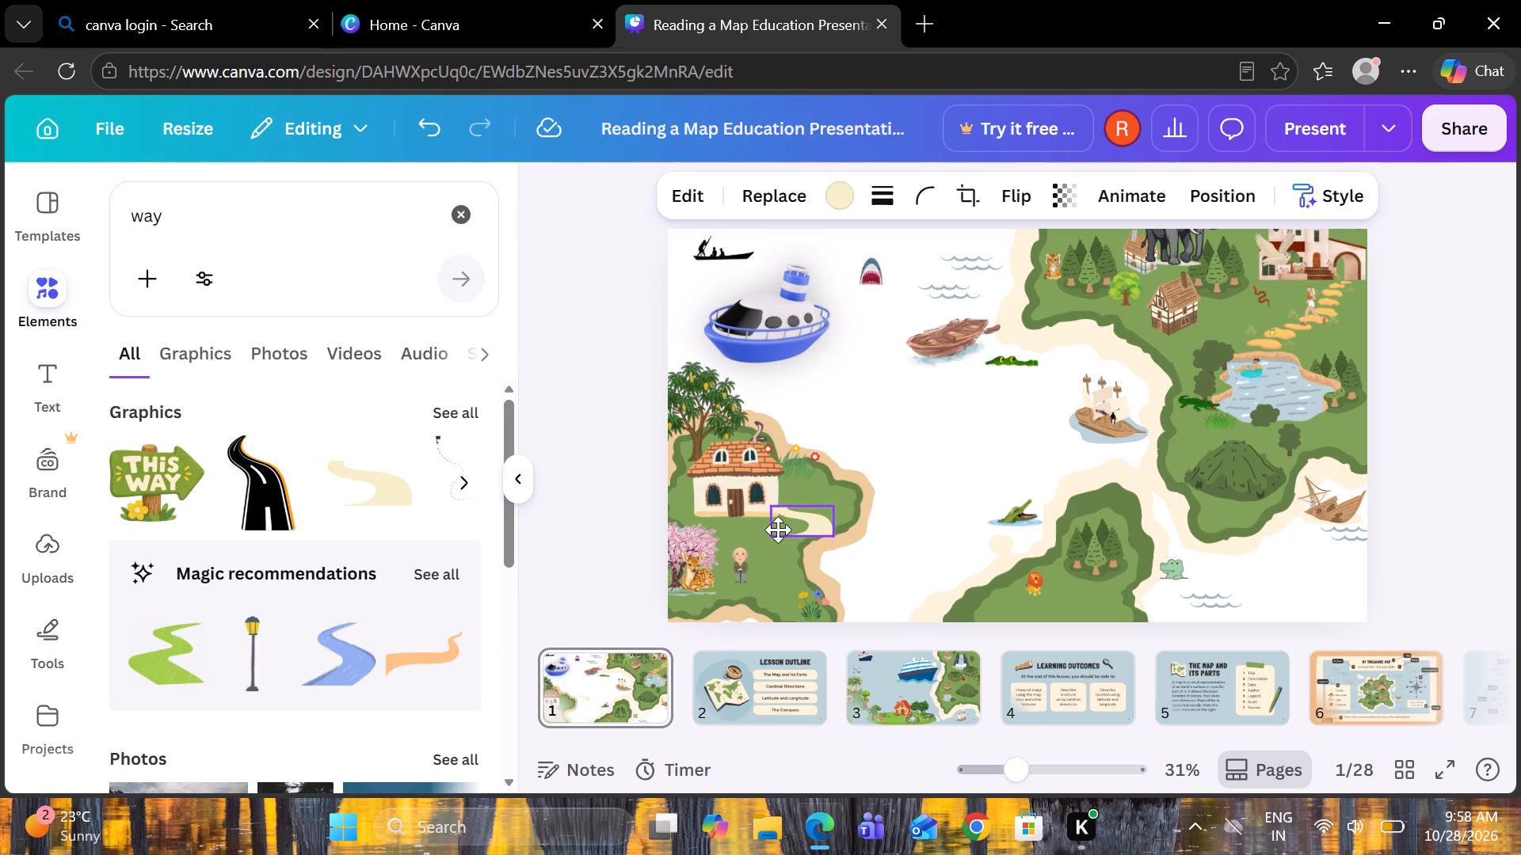
pyautogui.moveTo(778, 530); pyautogui.dragTo(749, 537)
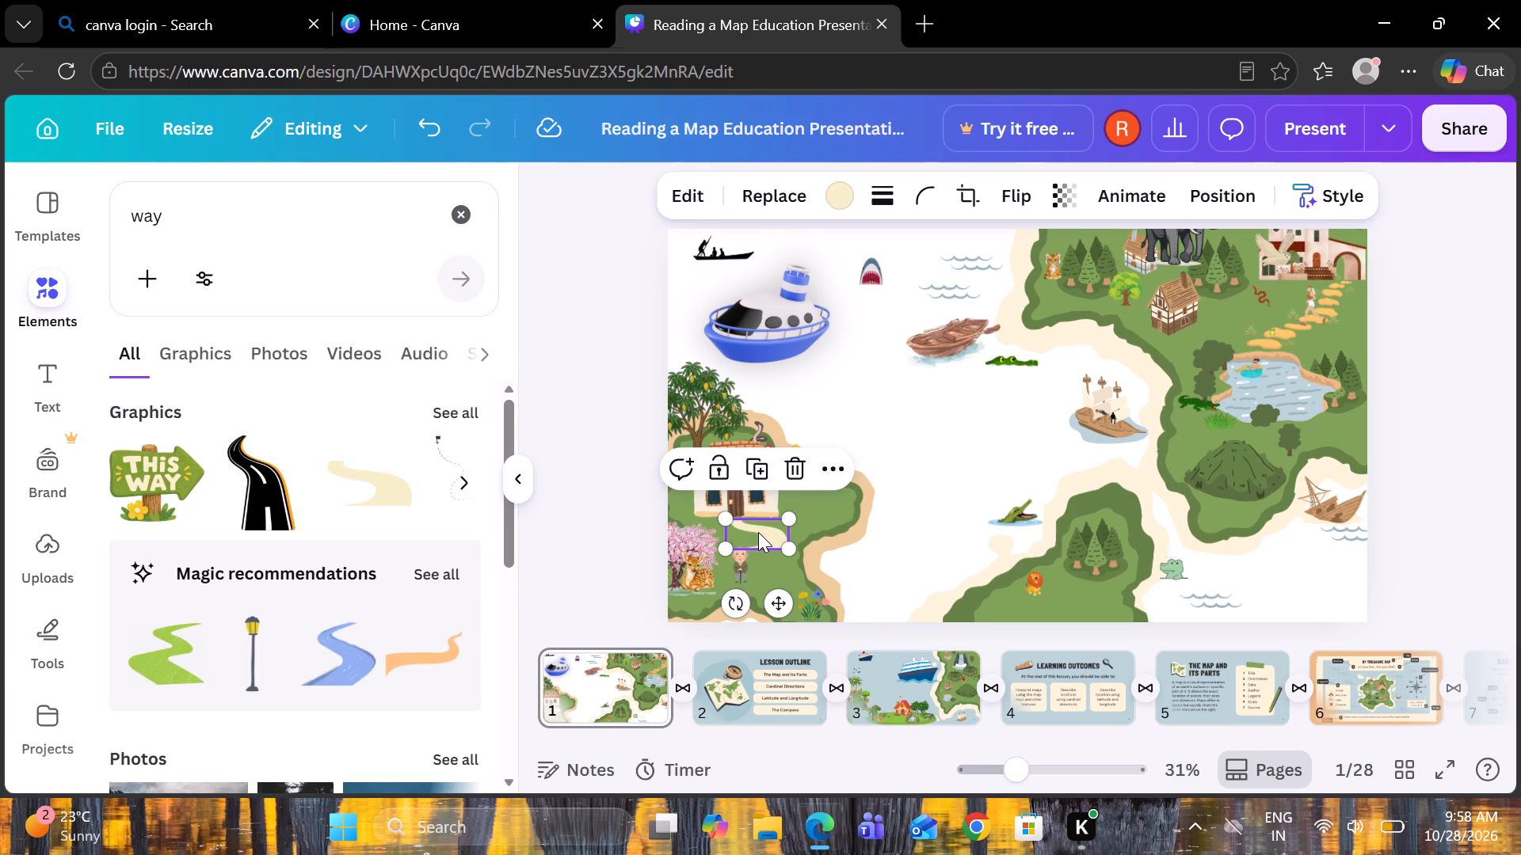
pyautogui.click(986, 493)
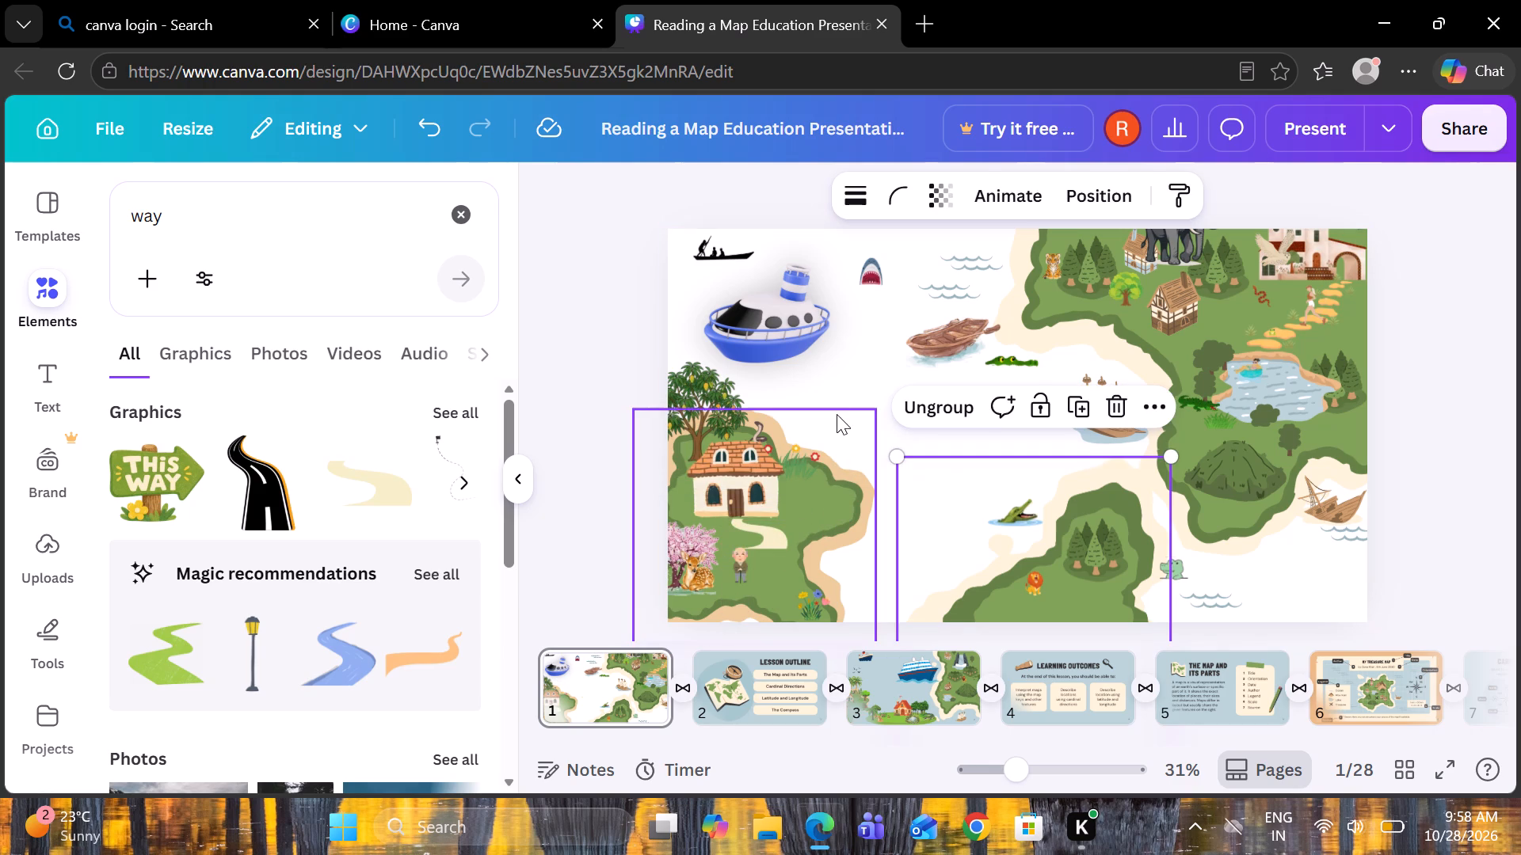
pyautogui.click(757, 519)
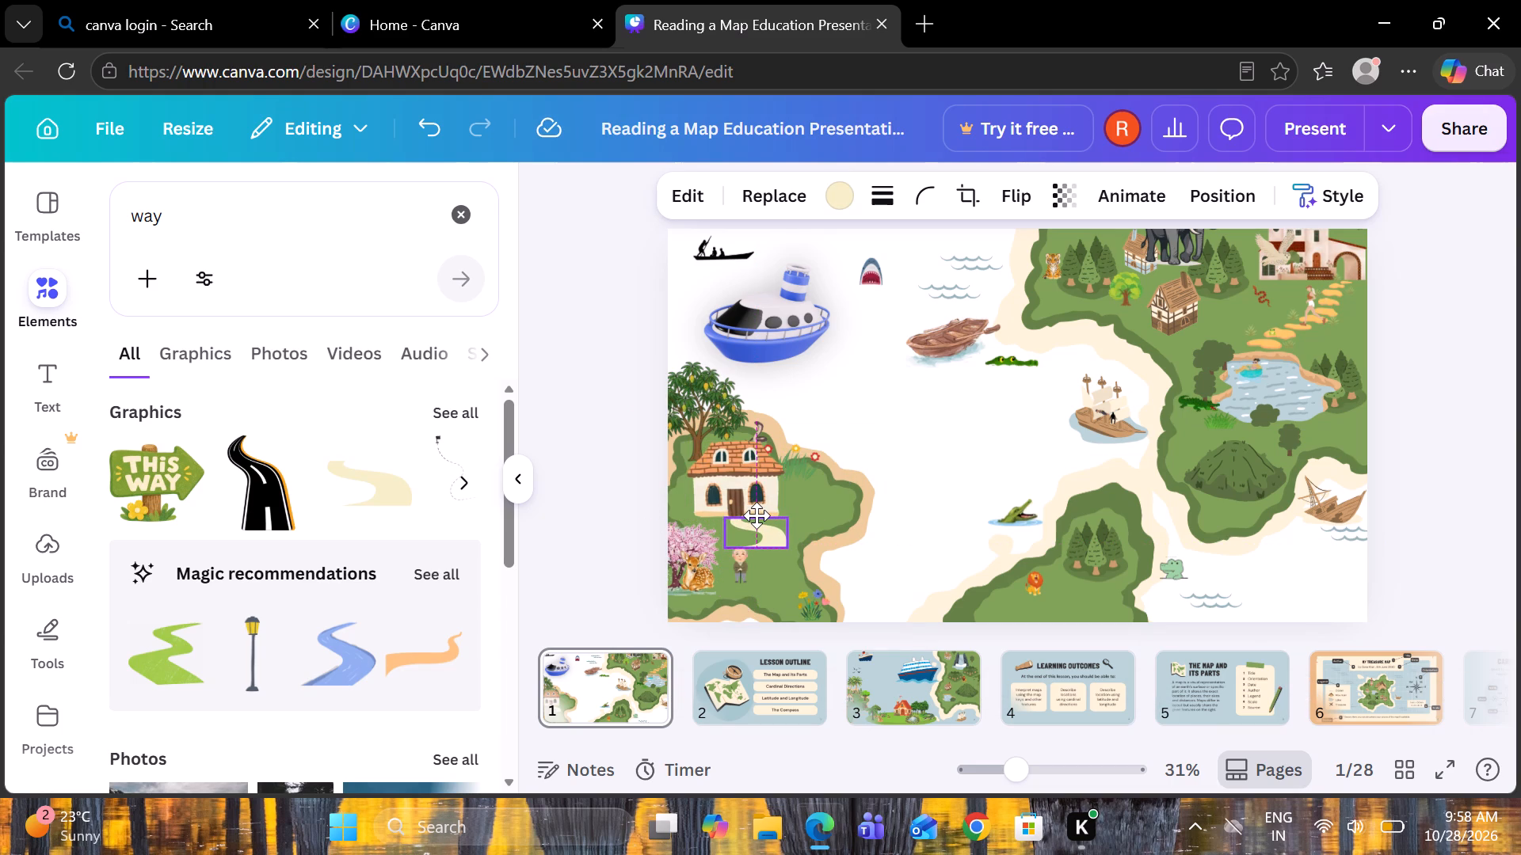
pyautogui.click(591, 557)
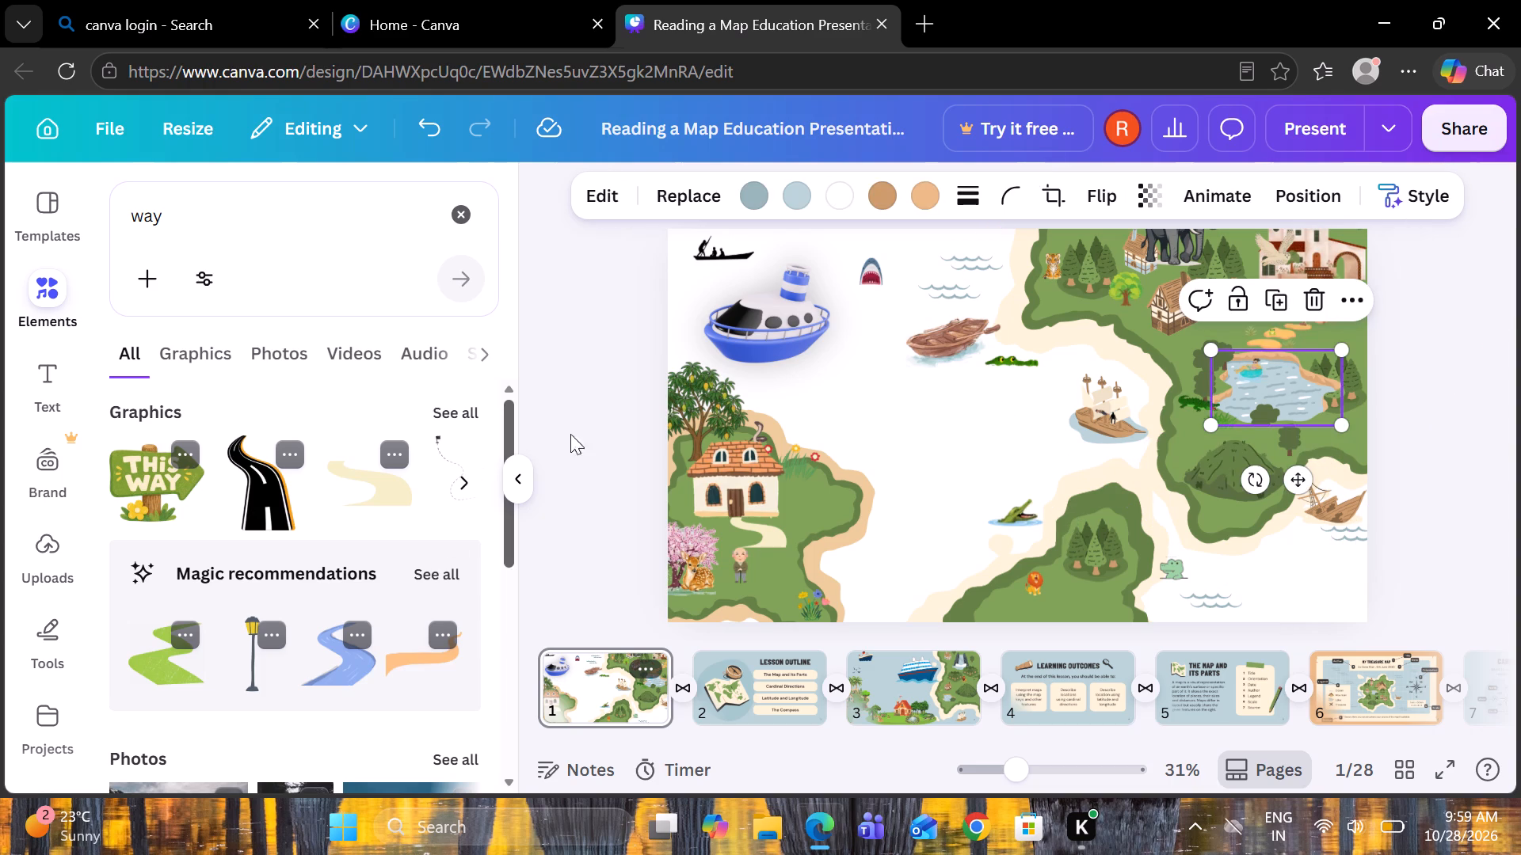
pyautogui.click(594, 422)
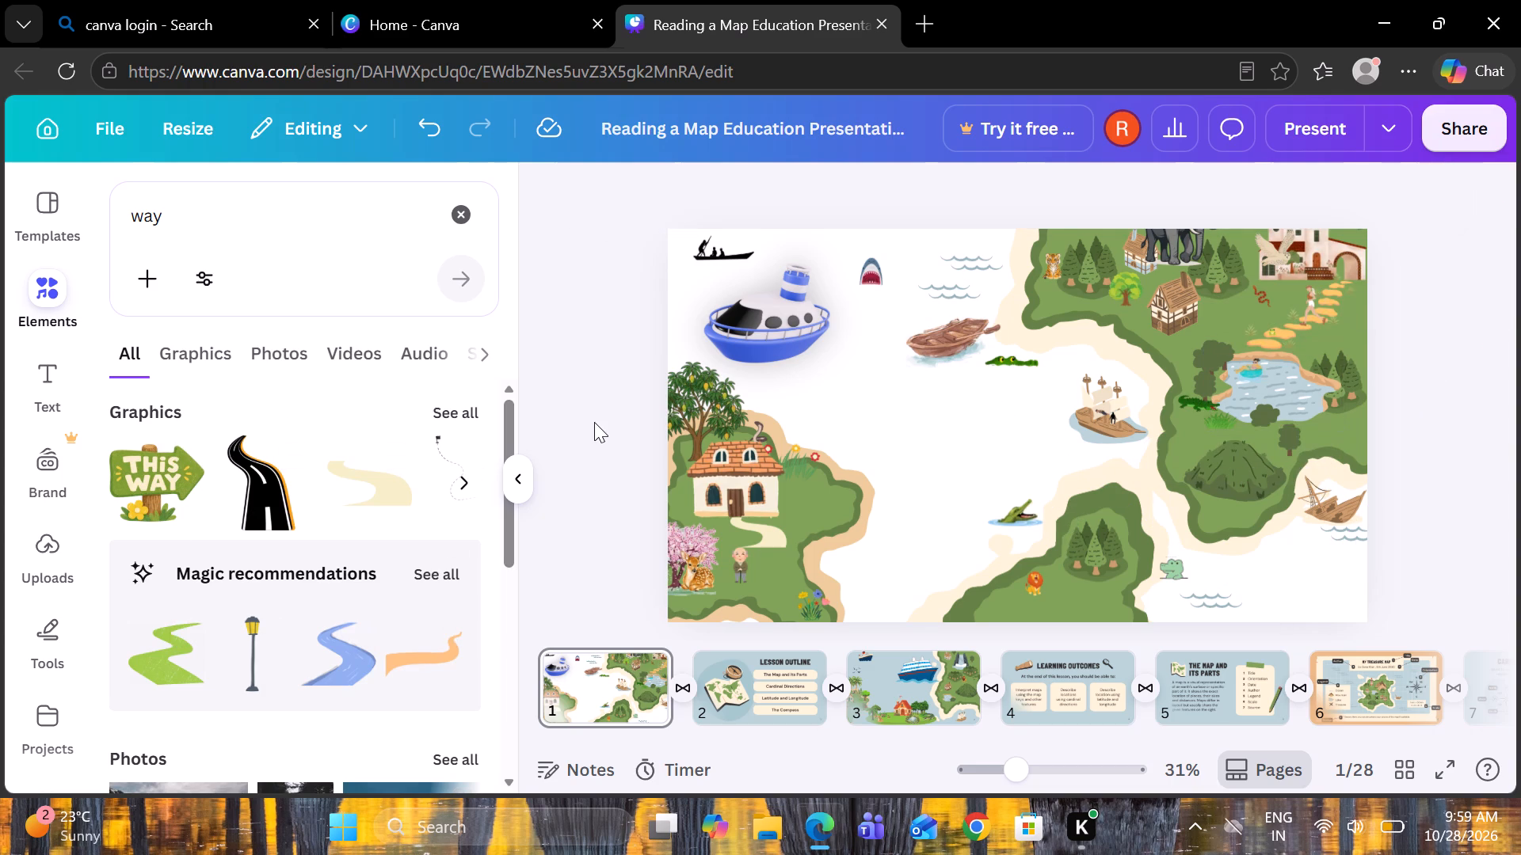
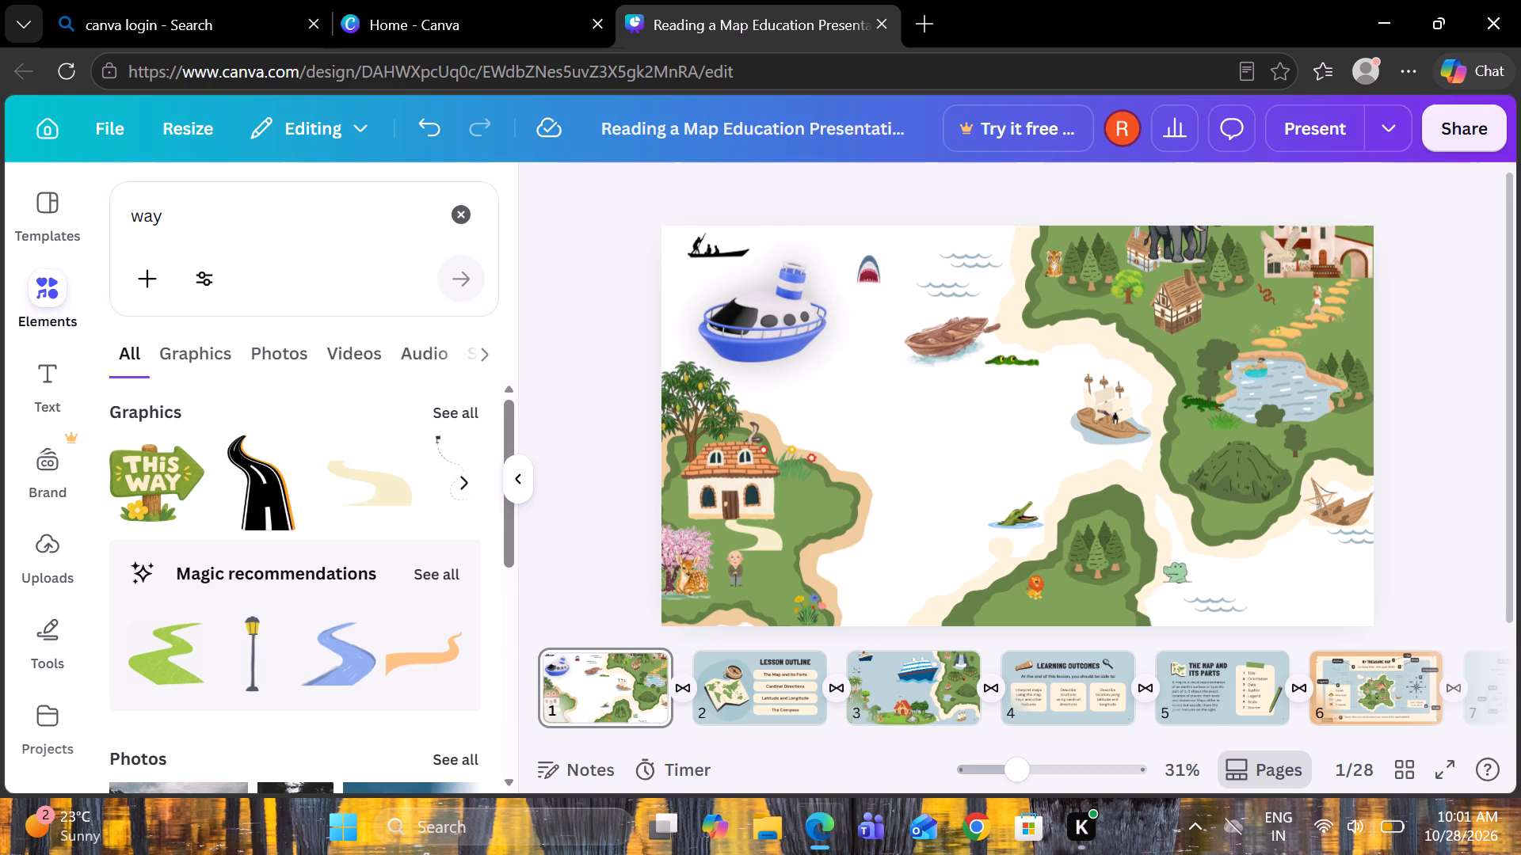
# Clear the way search from the elements library and start entering large as the new search term.
pyautogui.click(171, 222)
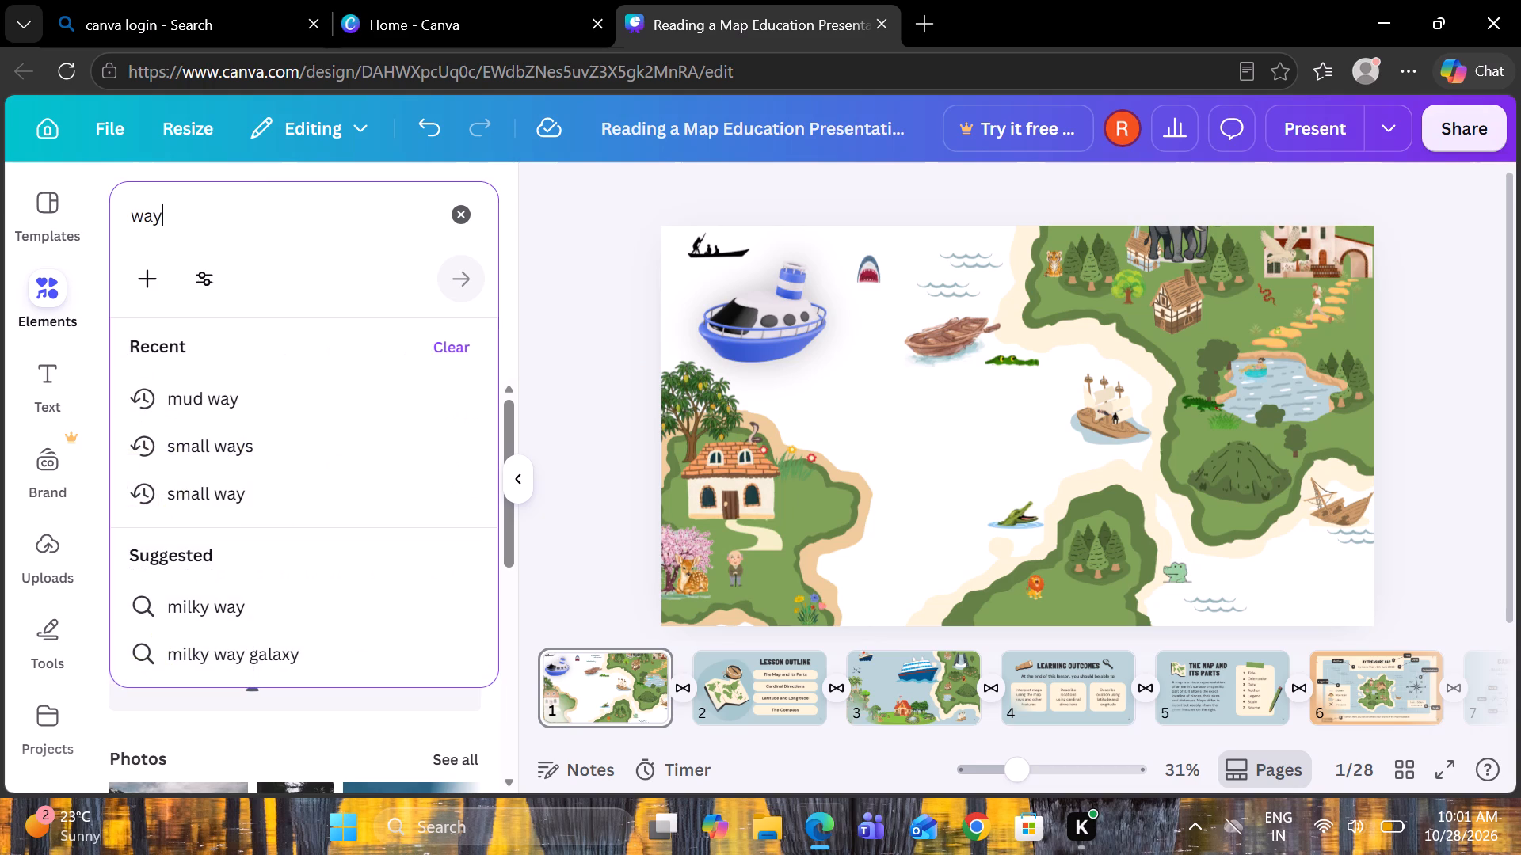
pyautogui.press('BackSpace')
pyautogui.press('BackSpace')
pyautogui.press('BackSpace')
pyautogui.press('BackSpace')
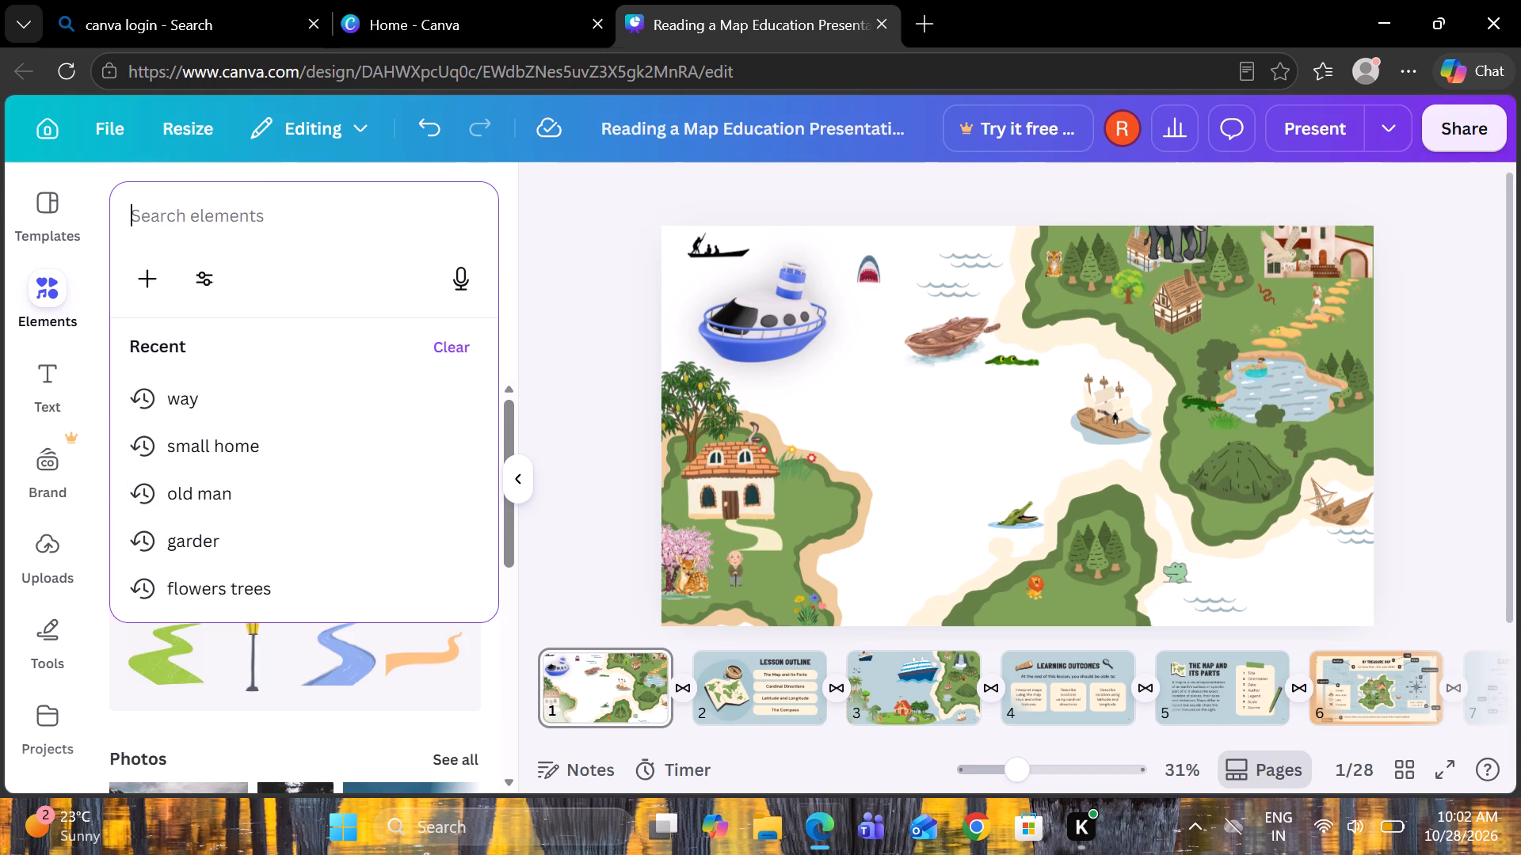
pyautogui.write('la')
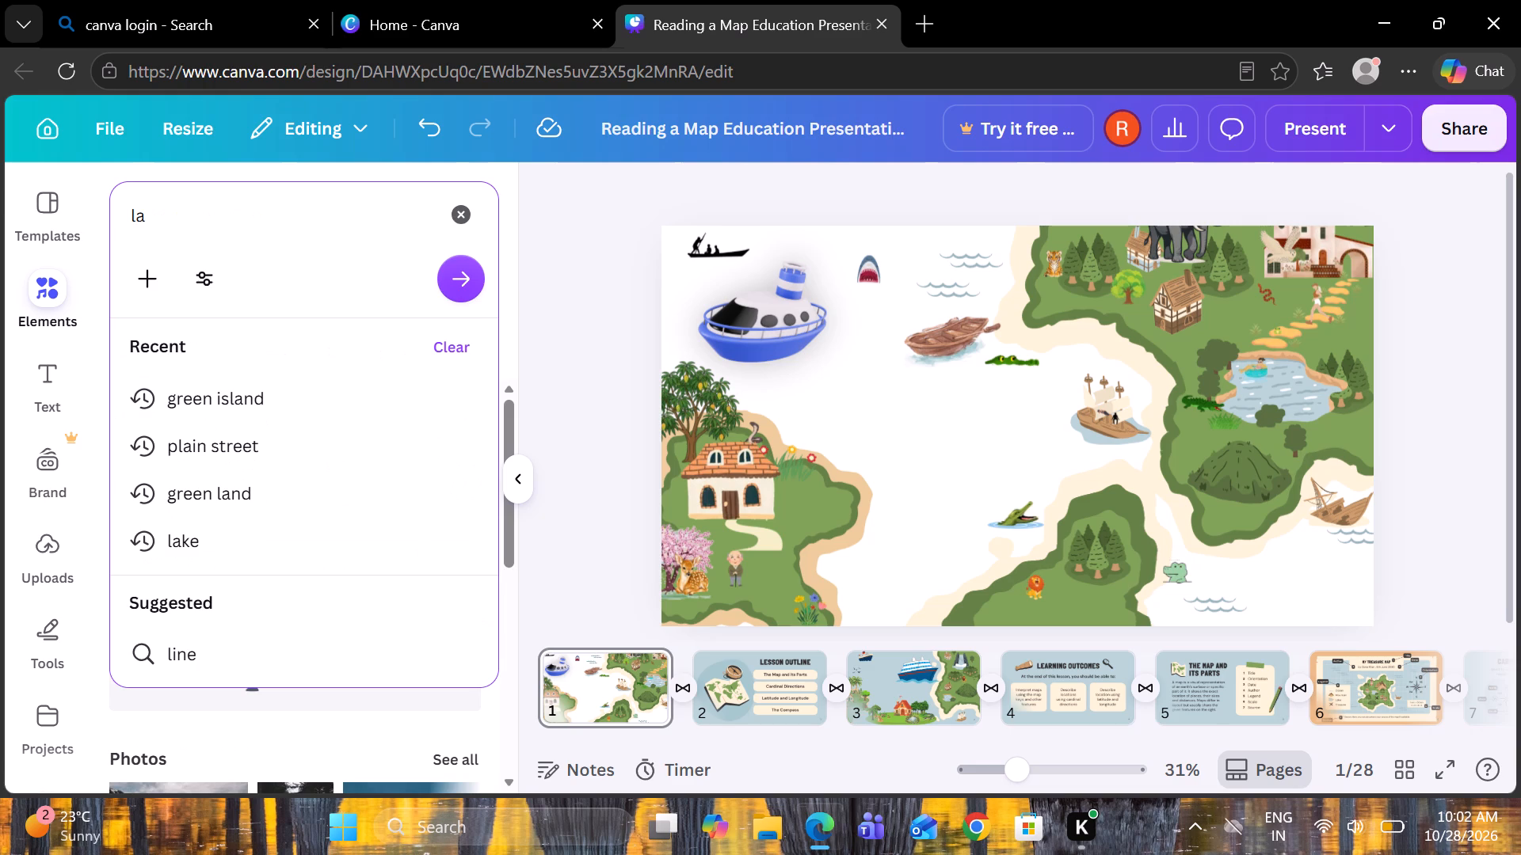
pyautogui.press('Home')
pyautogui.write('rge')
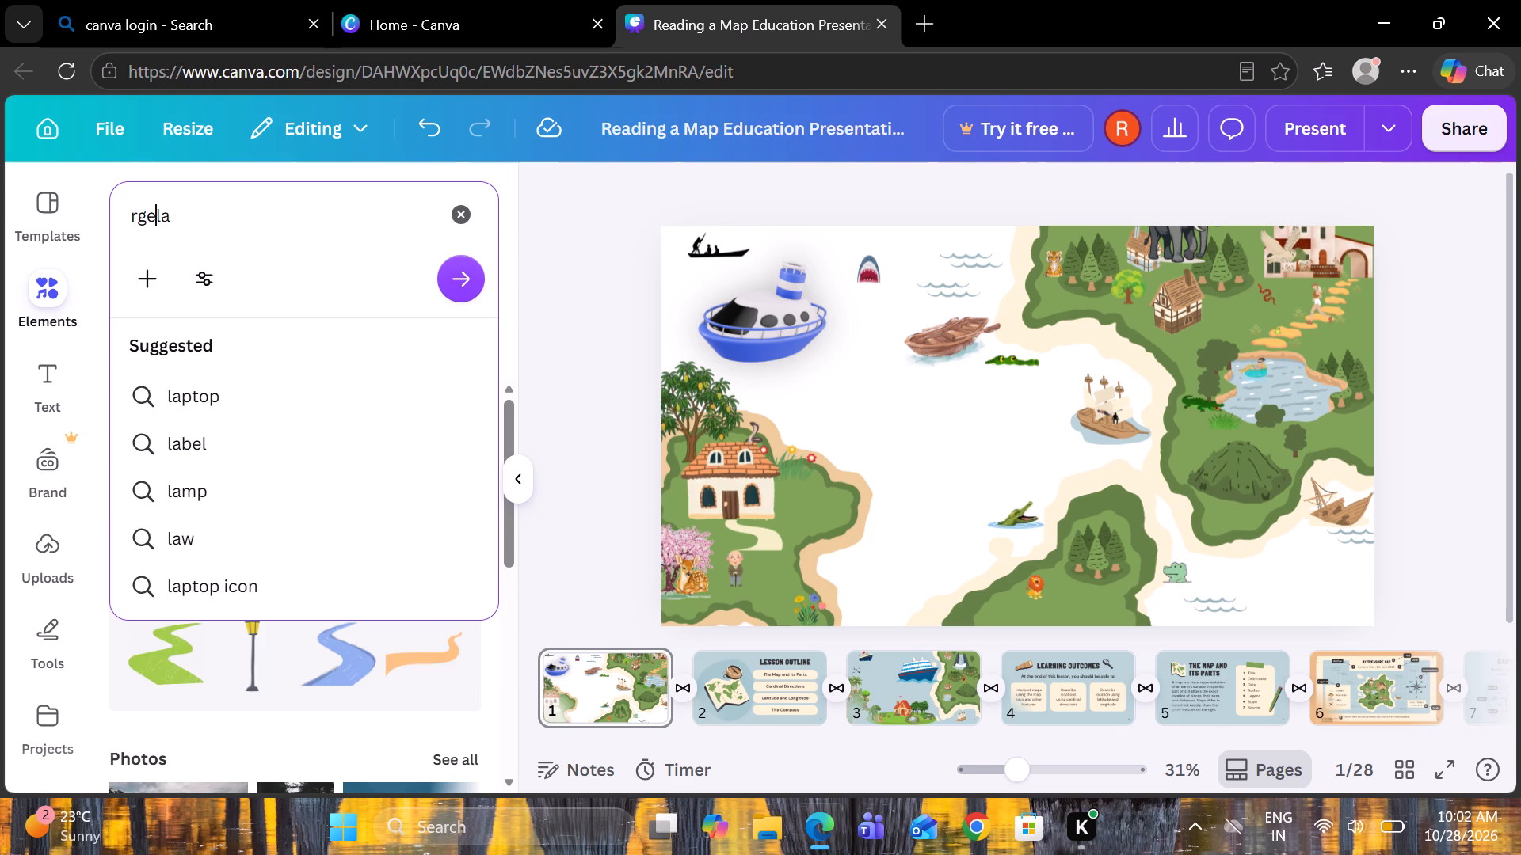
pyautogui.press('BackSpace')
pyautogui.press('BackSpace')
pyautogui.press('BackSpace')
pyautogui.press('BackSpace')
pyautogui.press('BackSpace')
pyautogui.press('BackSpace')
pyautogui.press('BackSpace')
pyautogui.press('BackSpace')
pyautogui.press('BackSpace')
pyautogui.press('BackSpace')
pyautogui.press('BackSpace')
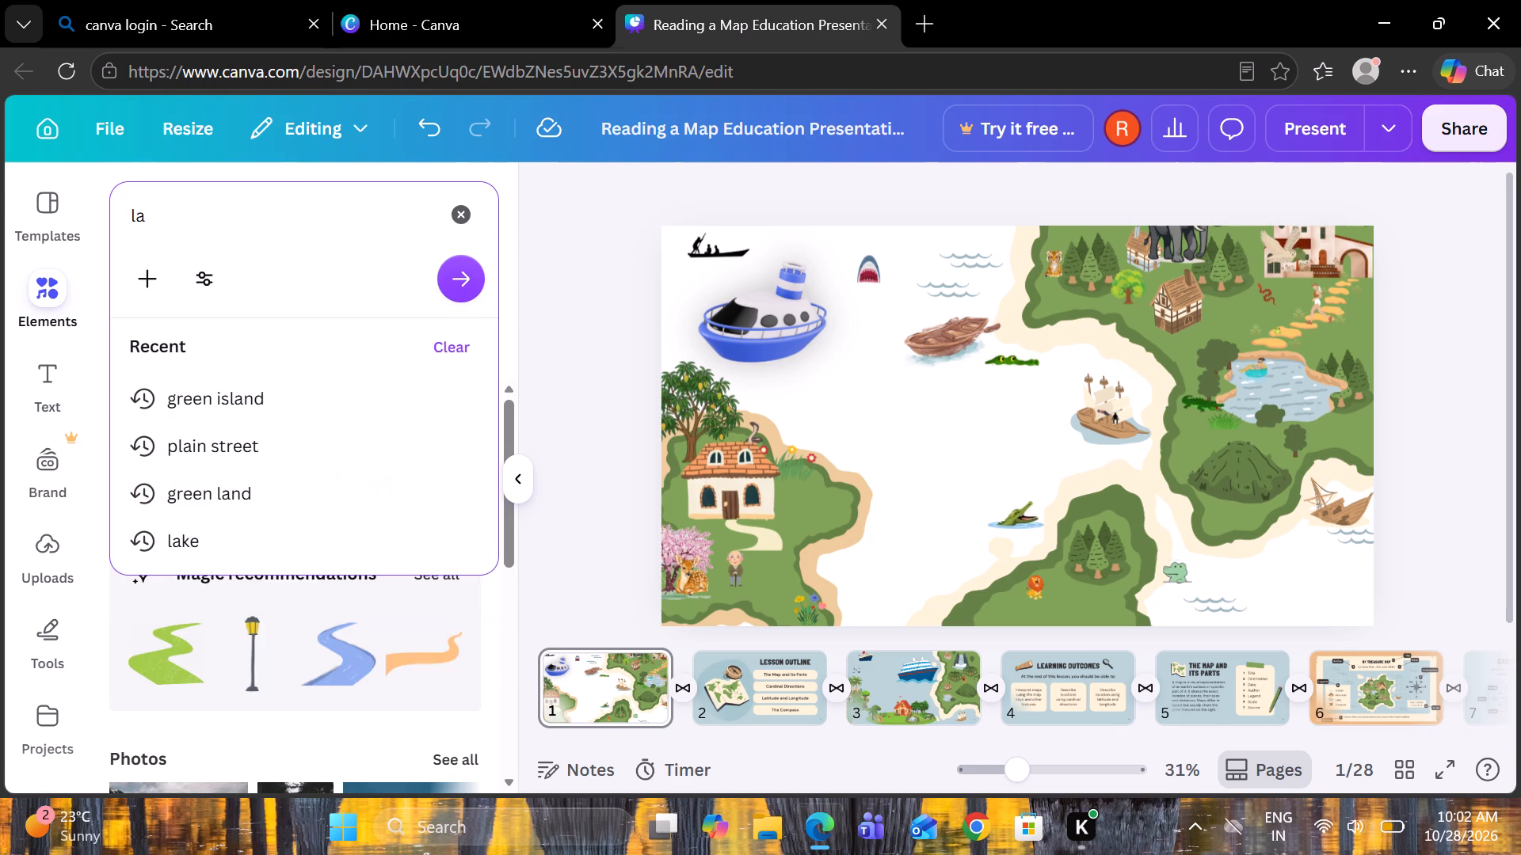
# Search elements for large tree and add the leafy green tree with the brown trunk to the slide.
pyautogui.click(155, 216)
pyautogui.press('BackSpace')
pyautogui.press('BackSpace')
pyautogui.press('BackSpace')
pyautogui.press('BackSpace')
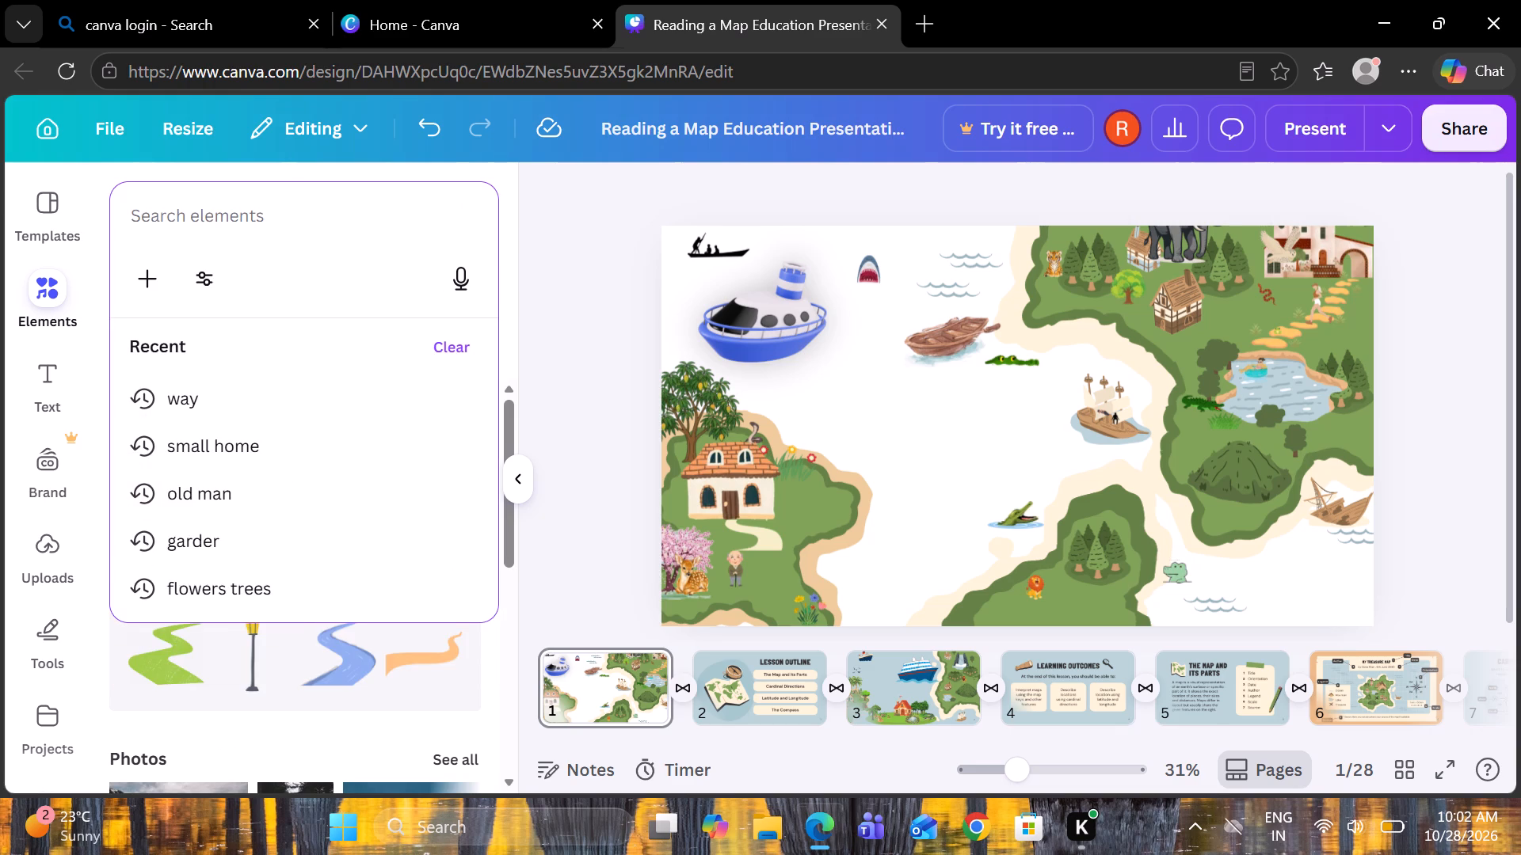
pyautogui.write('large')
pyautogui.press('space')
pyautogui.write('tree')
pyautogui.press('Return')
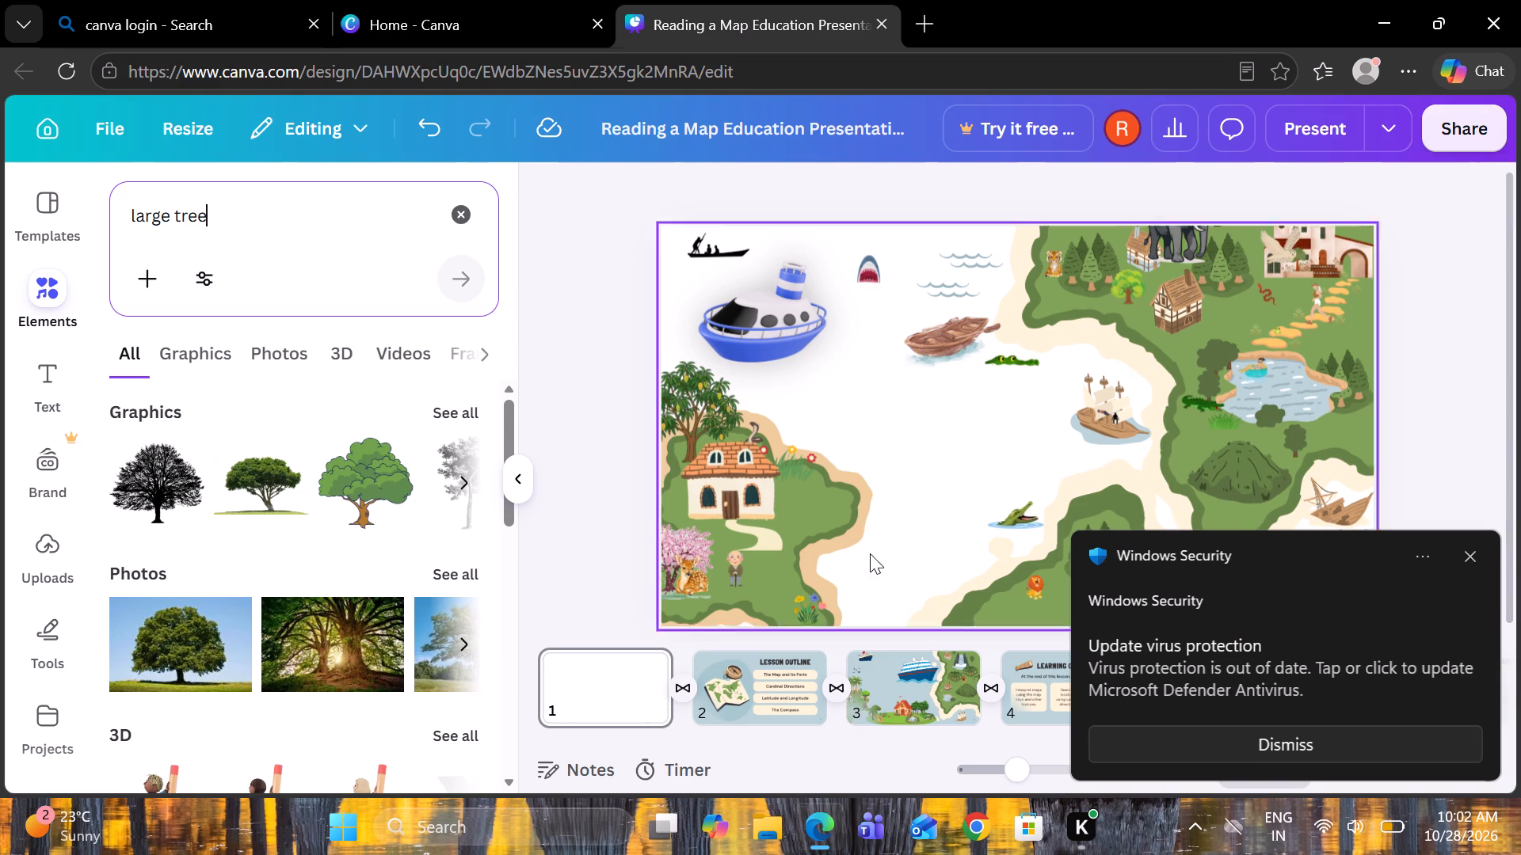
pyautogui.click(1470, 556)
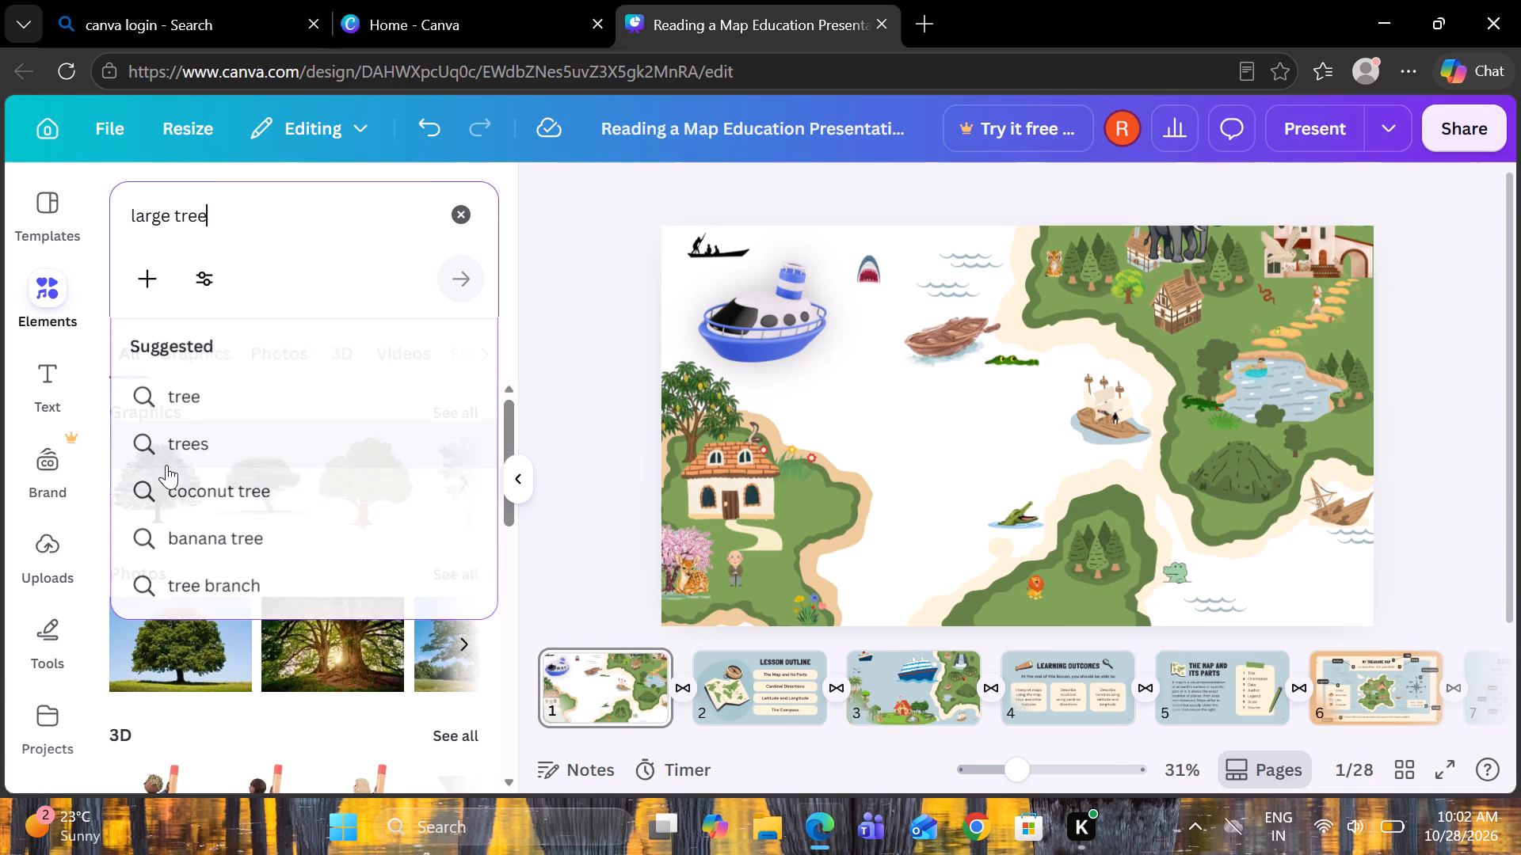
pyautogui.hscroll(-1, 210, 645)
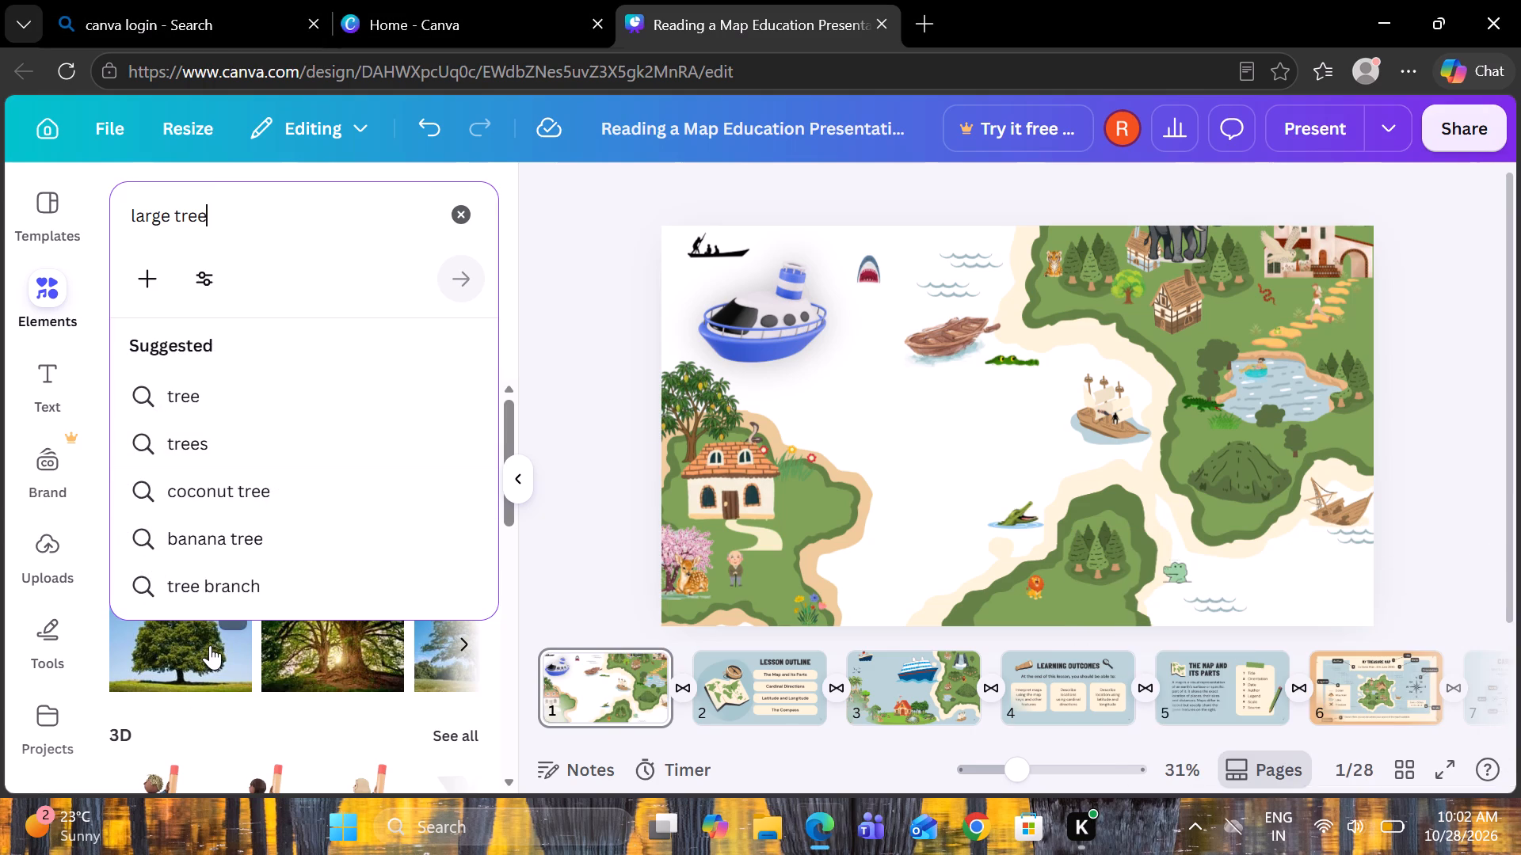
pyautogui.hscroll(-1, 210, 645)
pyautogui.click(562, 430)
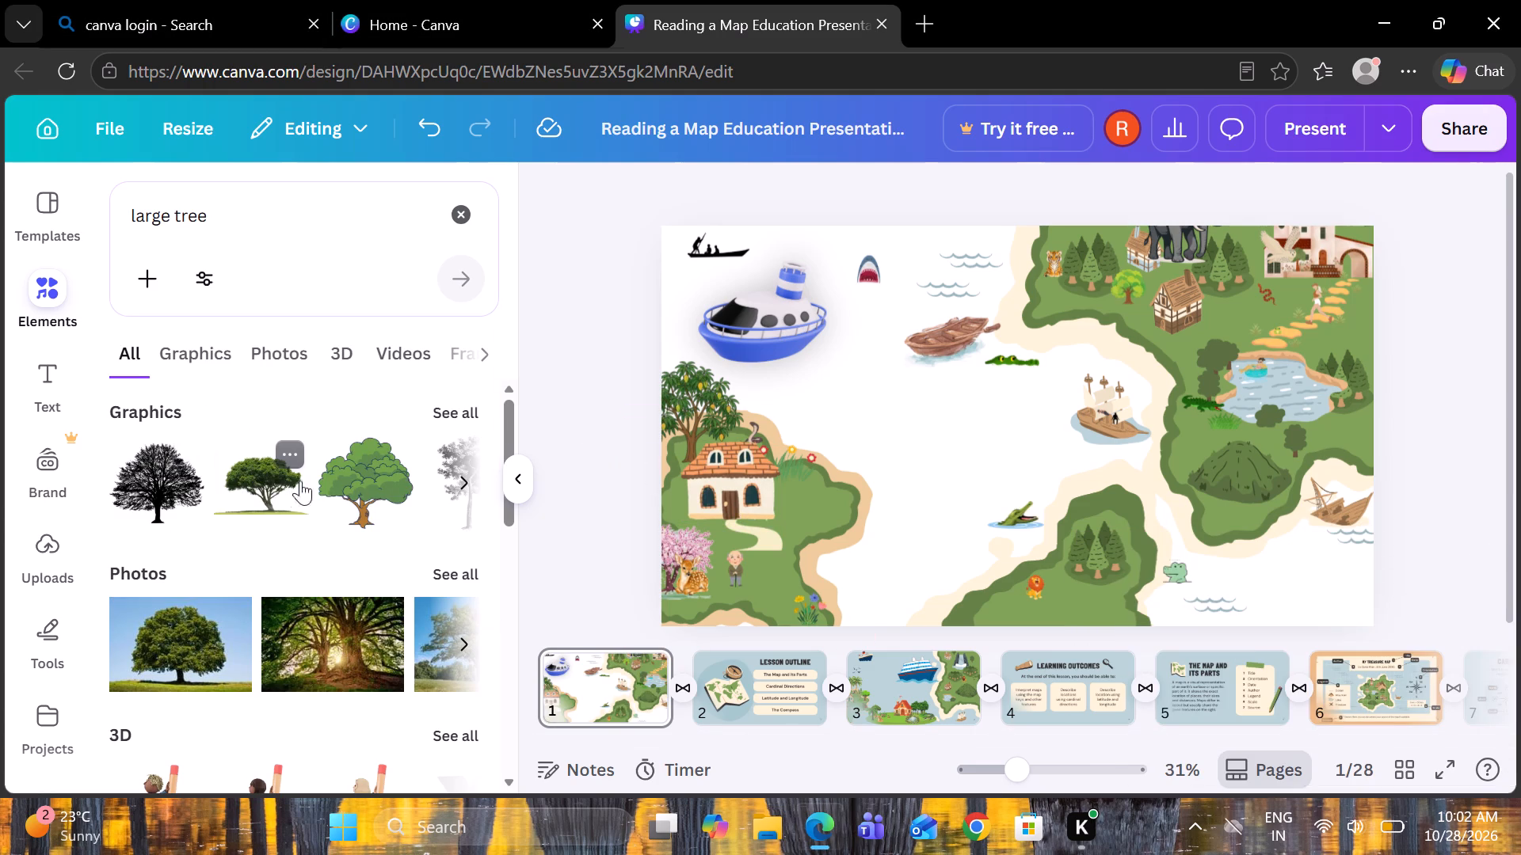
pyautogui.click(360, 478)
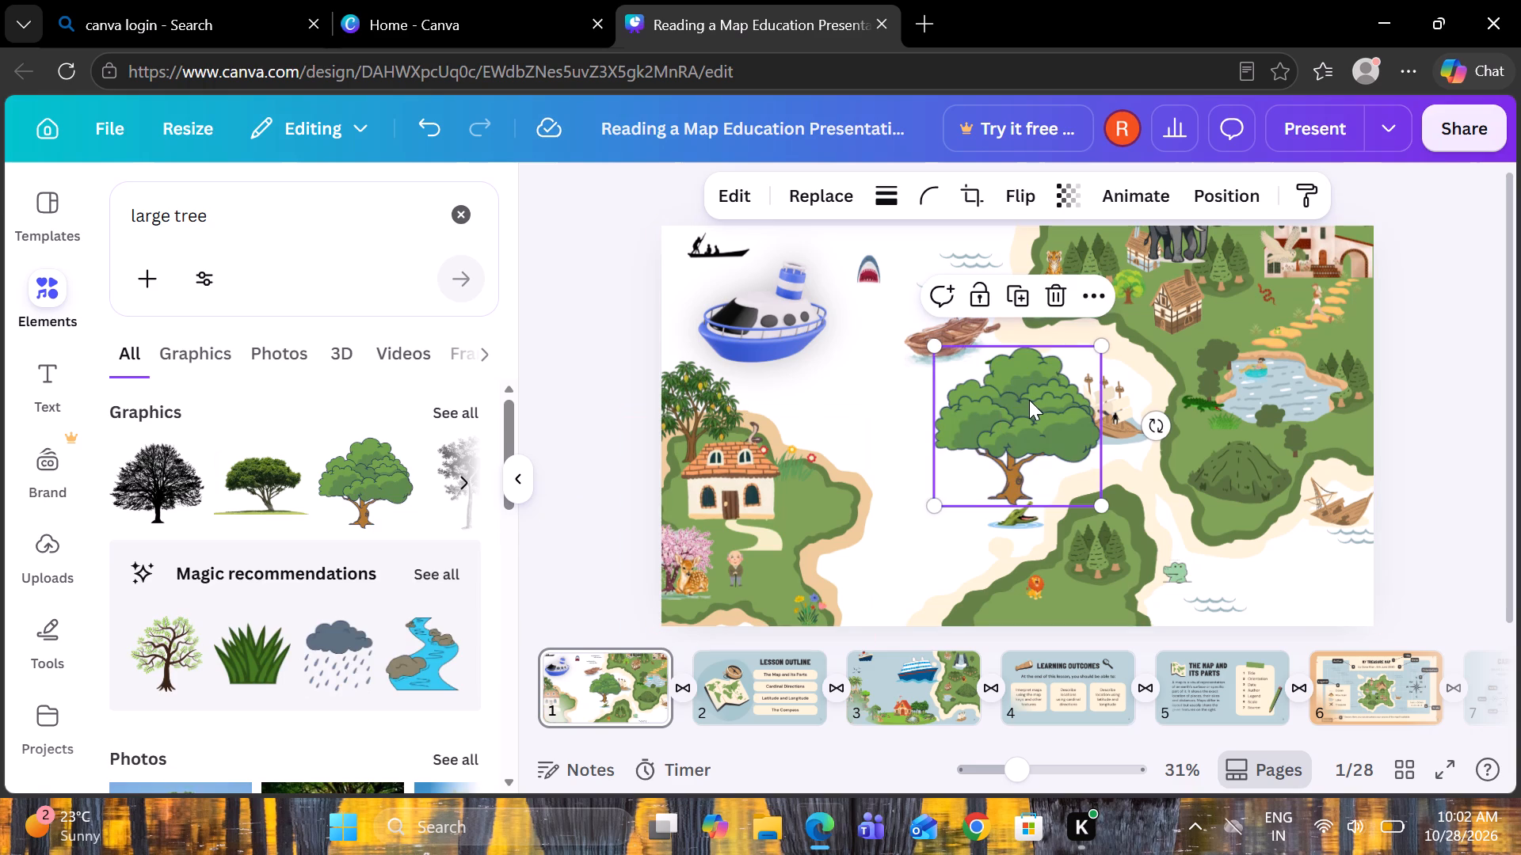
# Shrink the large tree to about three quarters of its size and place it on the bottom-centre island beside the pine trees, above the lion.
pyautogui.click(1029, 400)
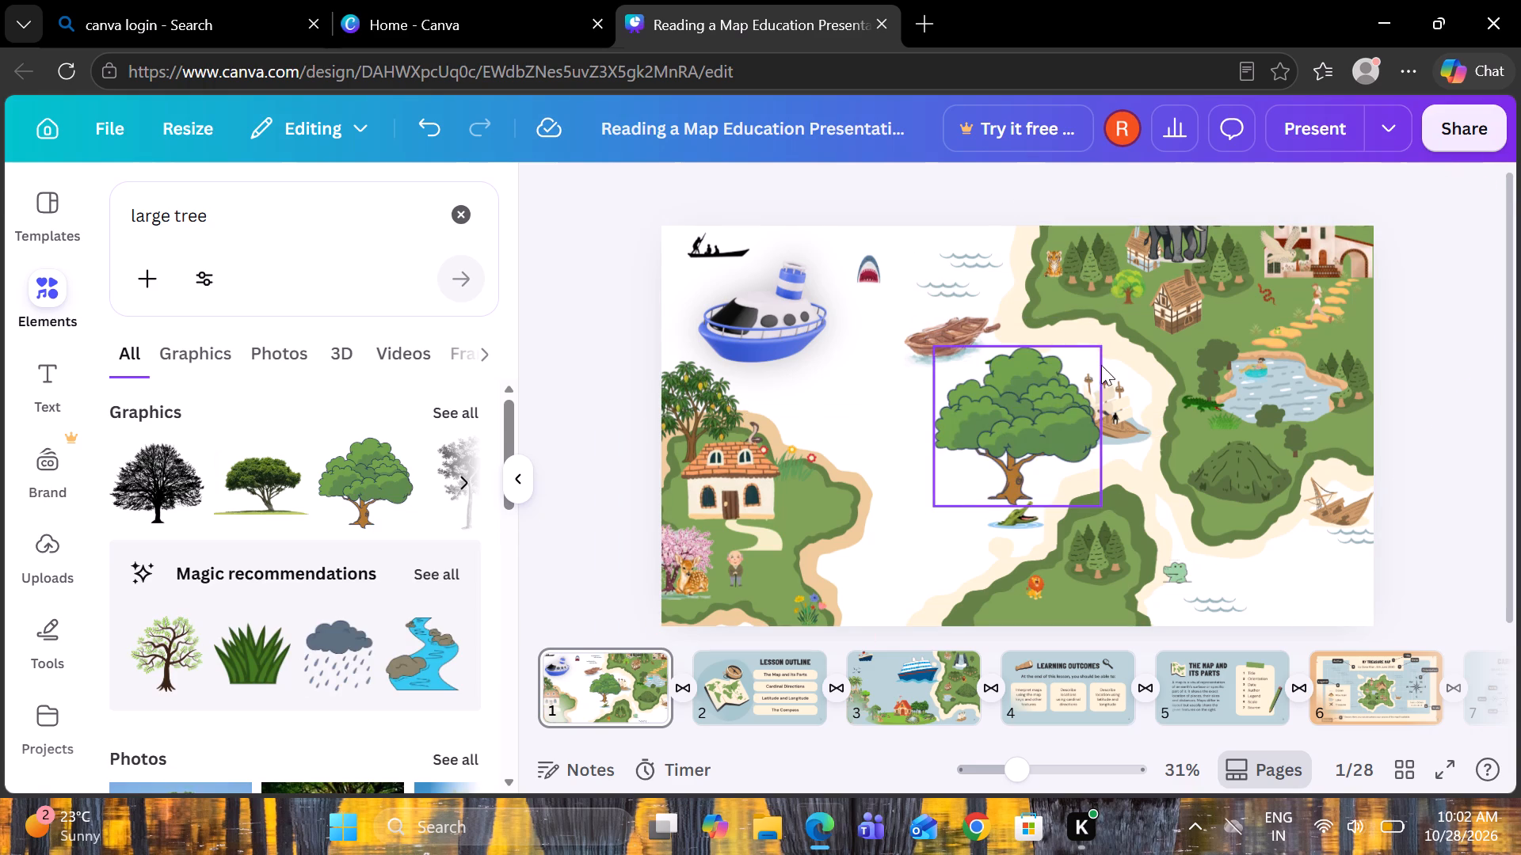
pyautogui.click(1008, 407)
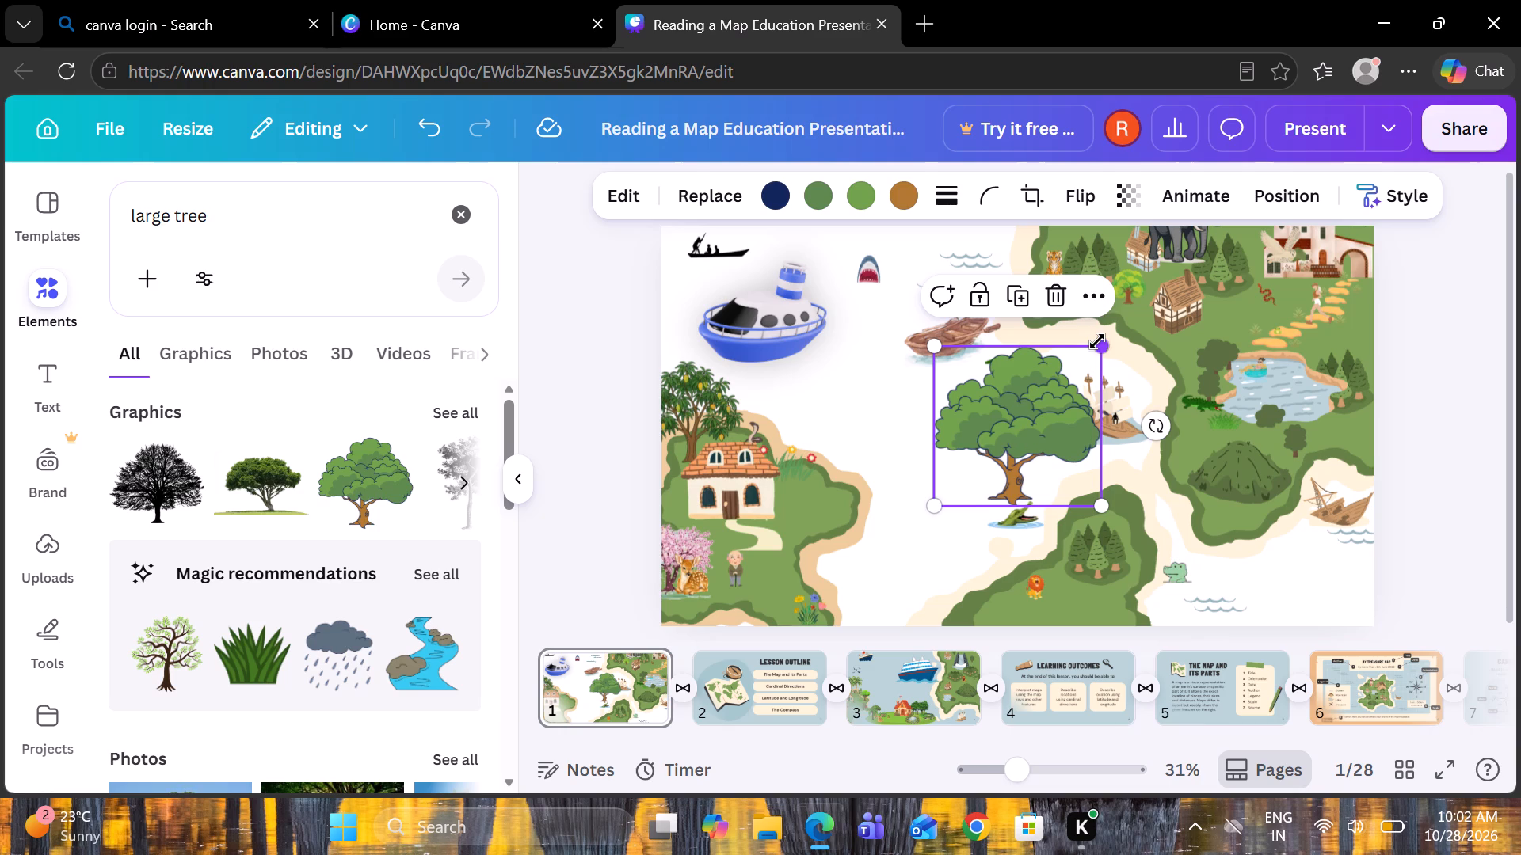
pyautogui.moveTo(1097, 341); pyautogui.dragTo(1049, 383)
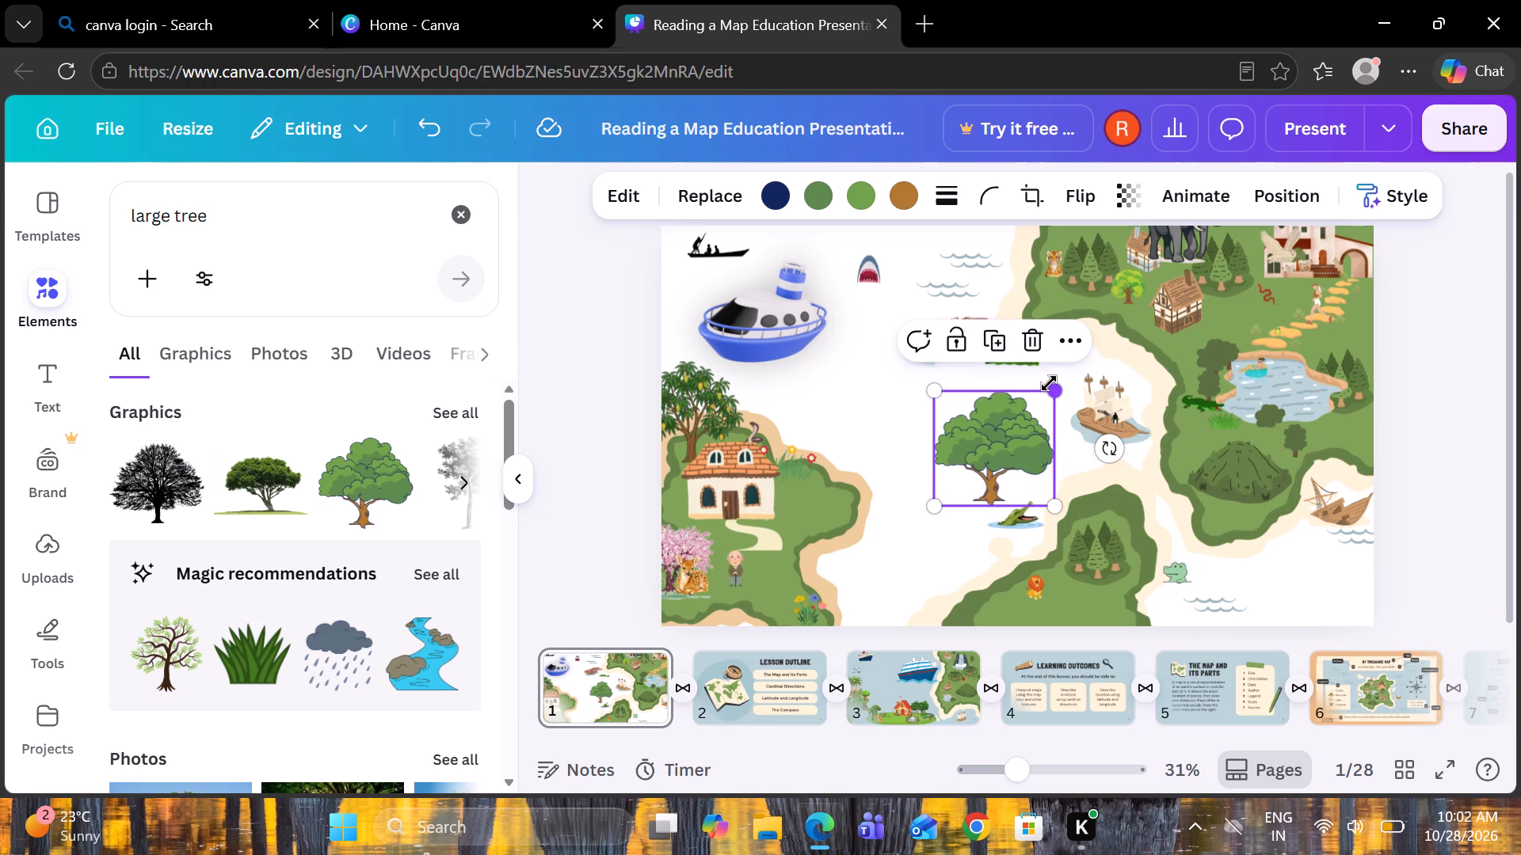
pyautogui.moveTo(997, 442); pyautogui.dragTo(1070, 543)
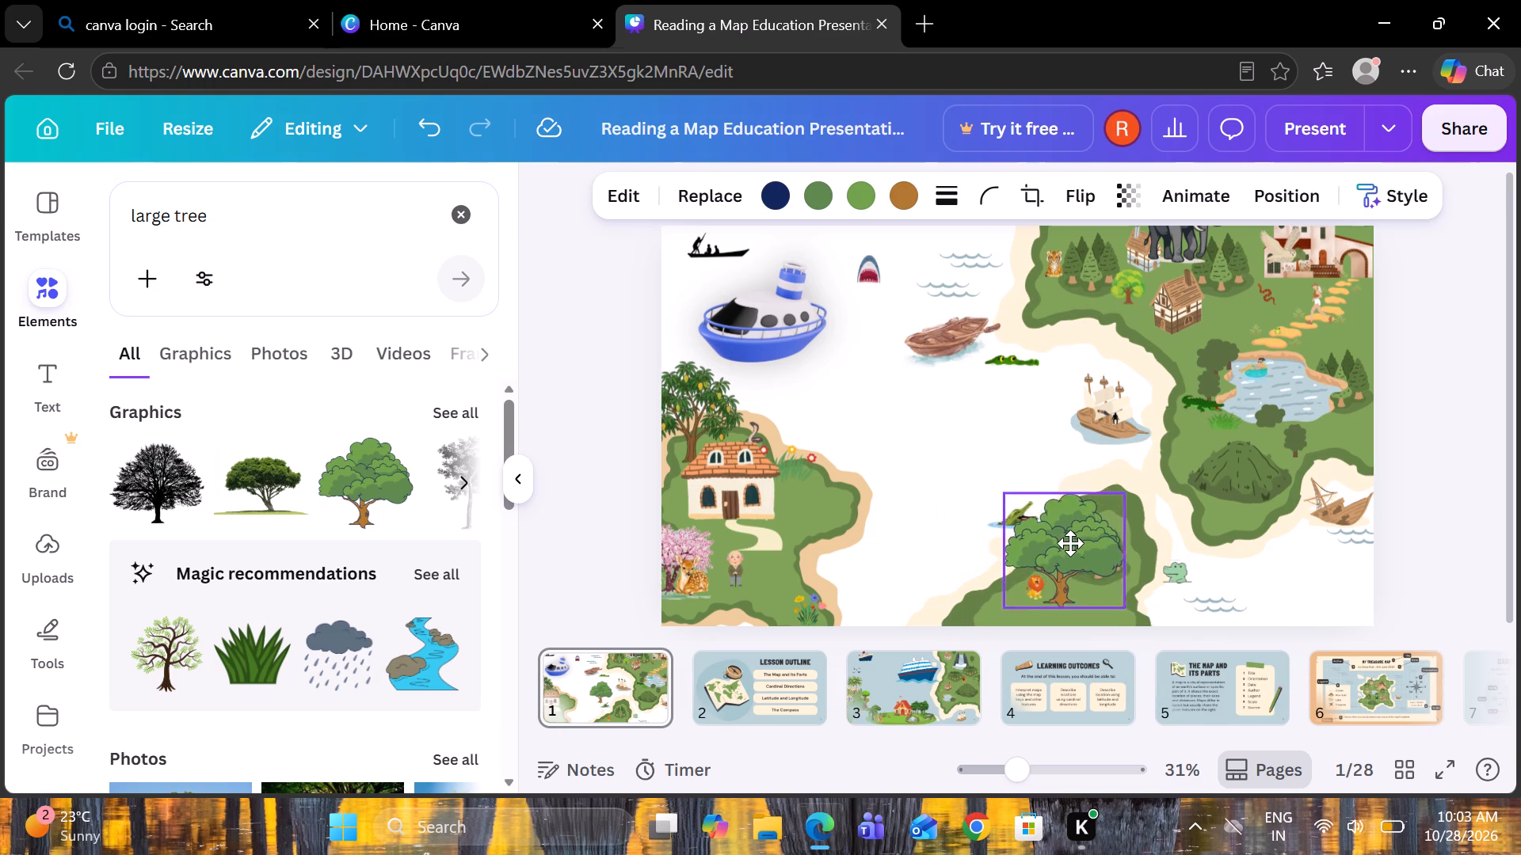
pyautogui.moveTo(1070, 543); pyautogui.dragTo(1058, 520)
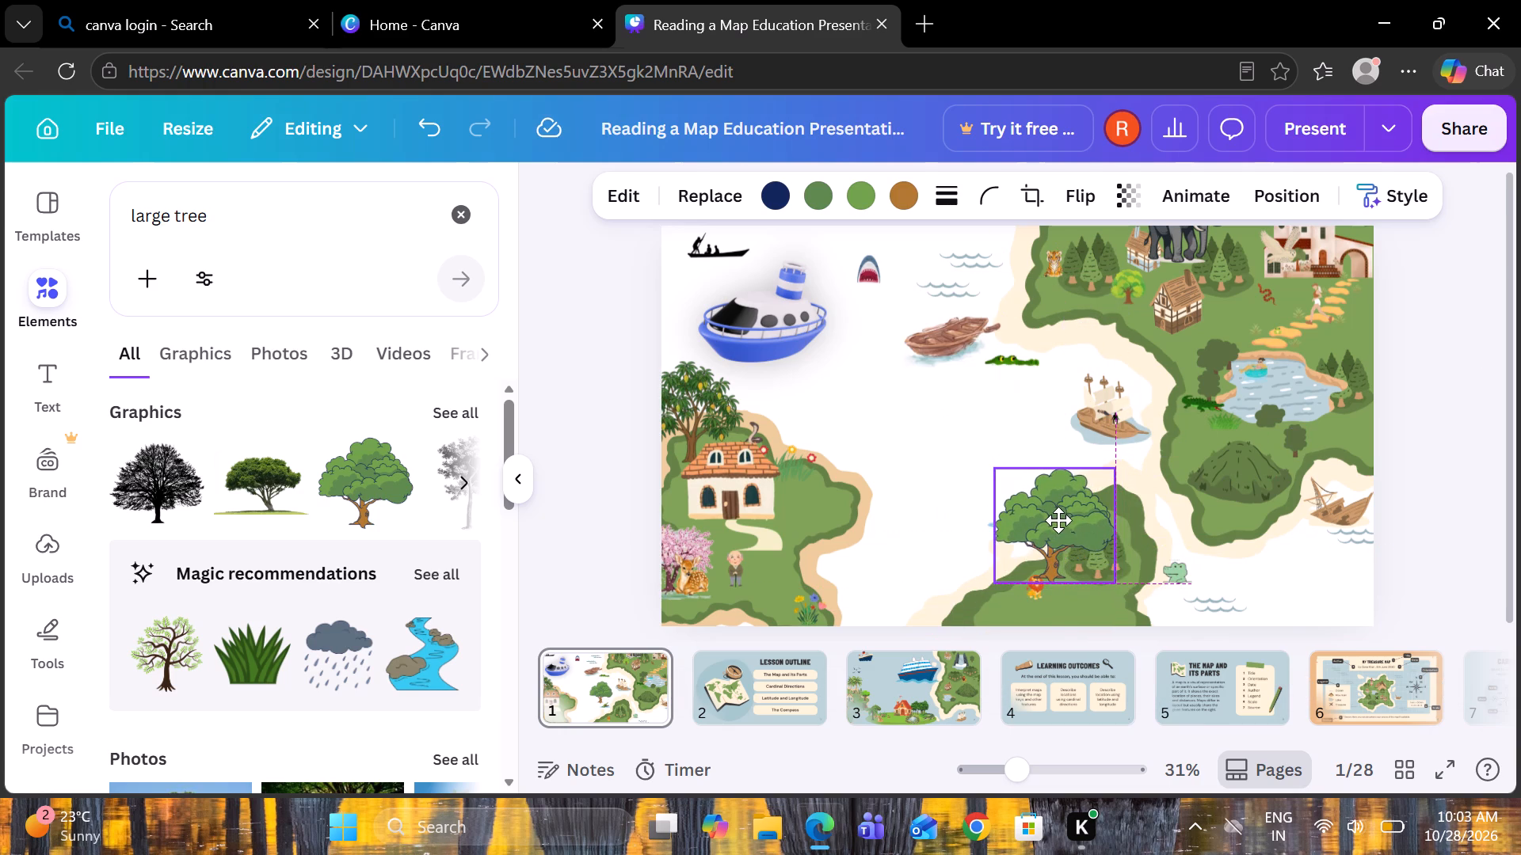
pyautogui.moveTo(1058, 520); pyautogui.dragTo(1058, 519)
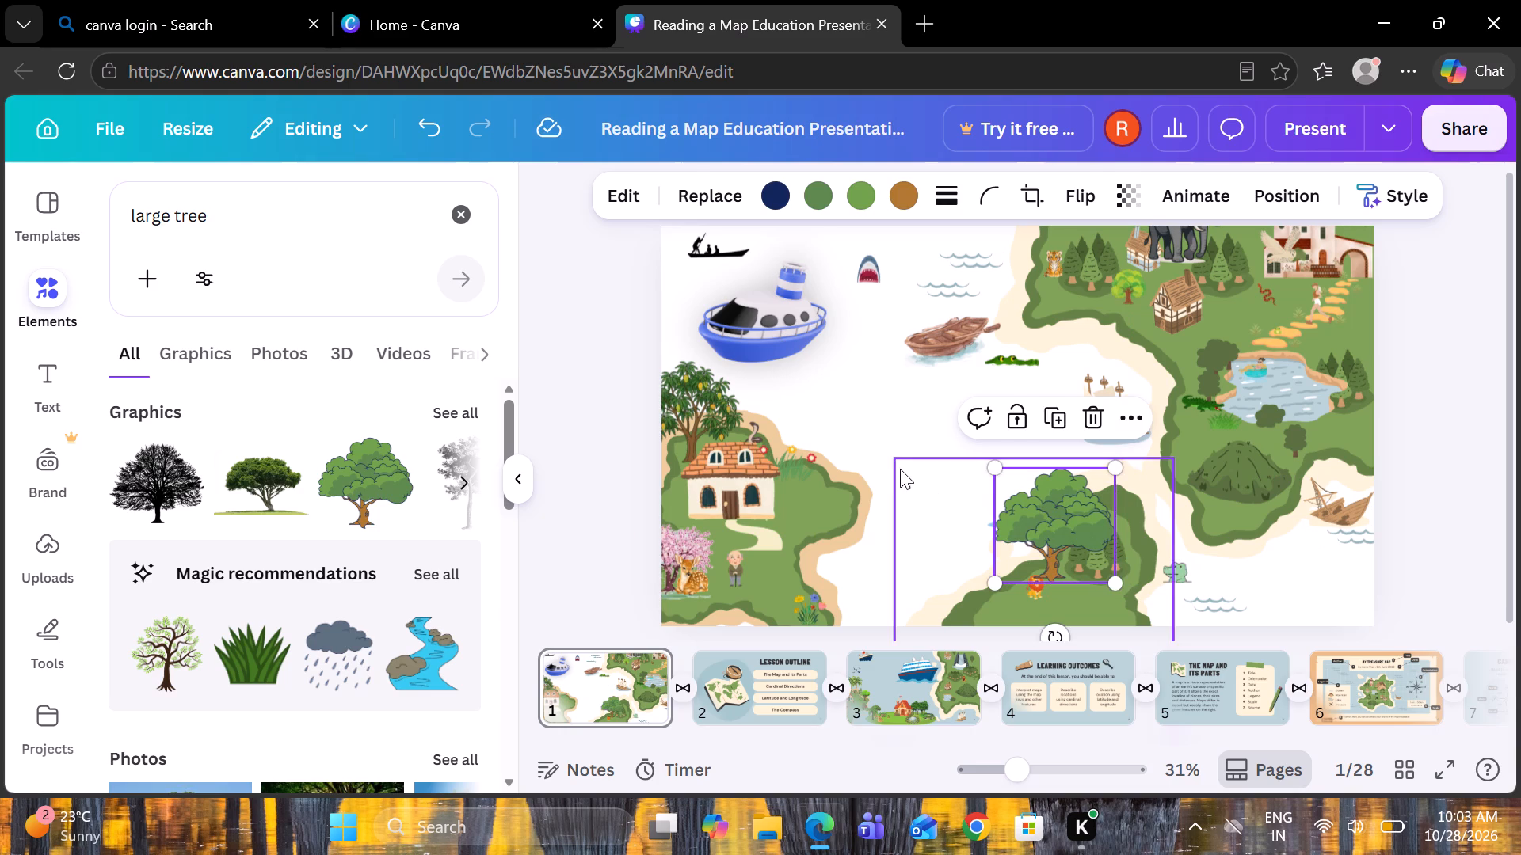
pyautogui.click(900, 469)
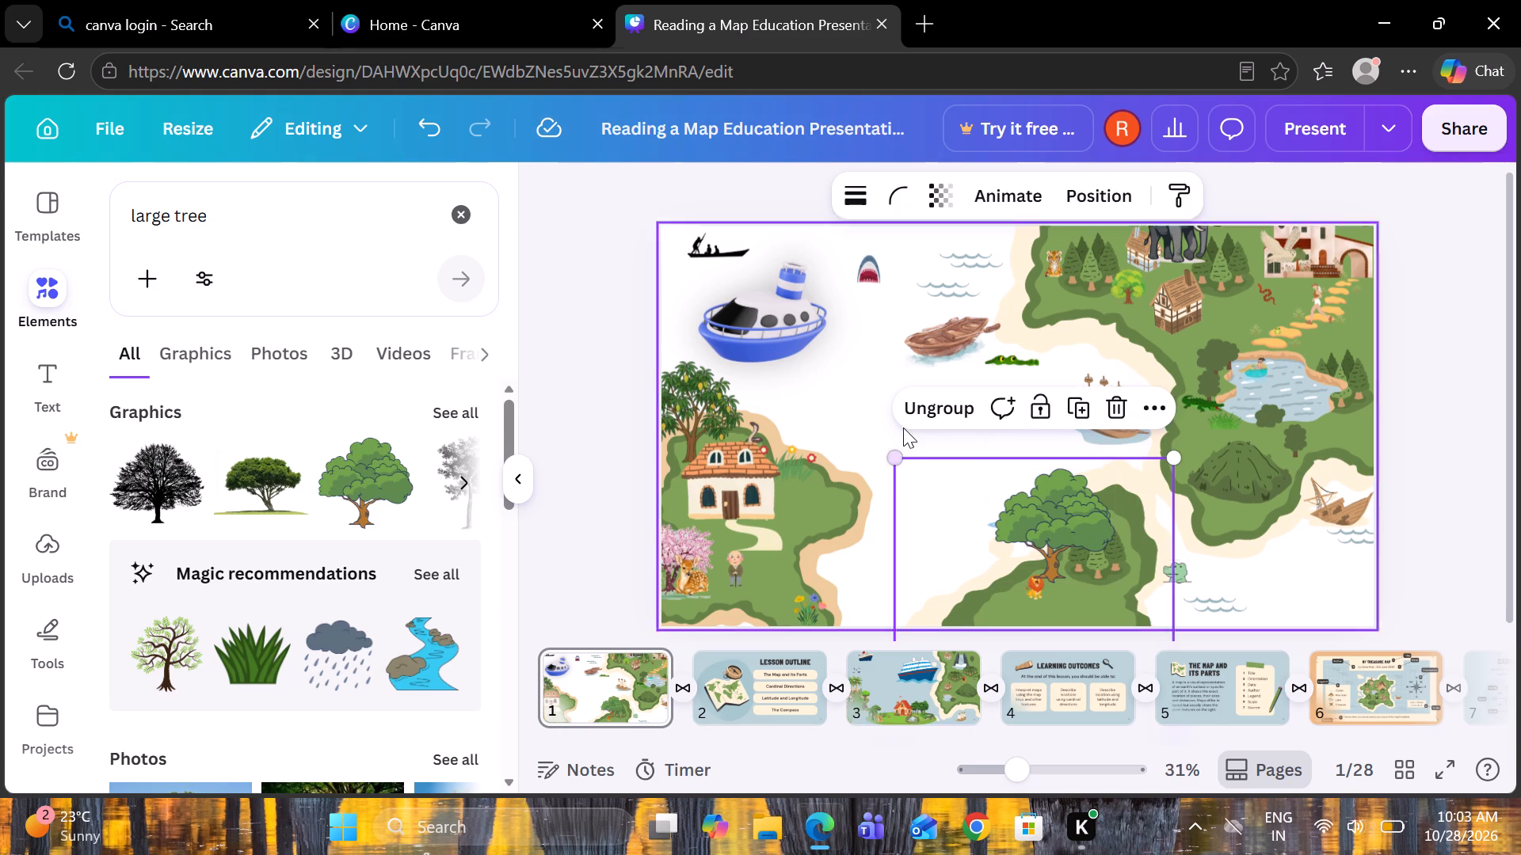
pyautogui.click(1051, 536)
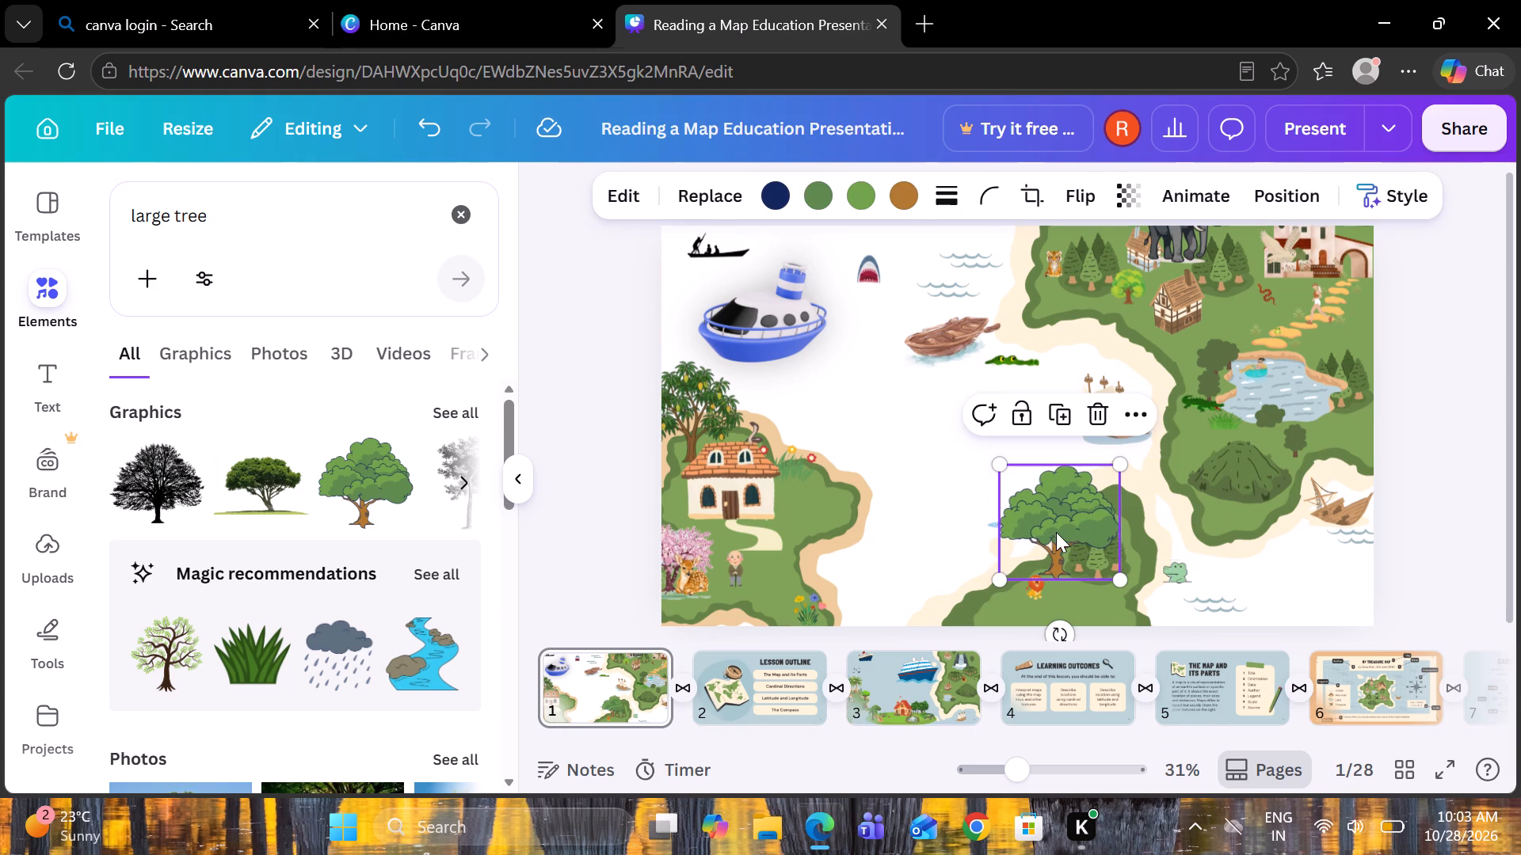
pyautogui.click(872, 417)
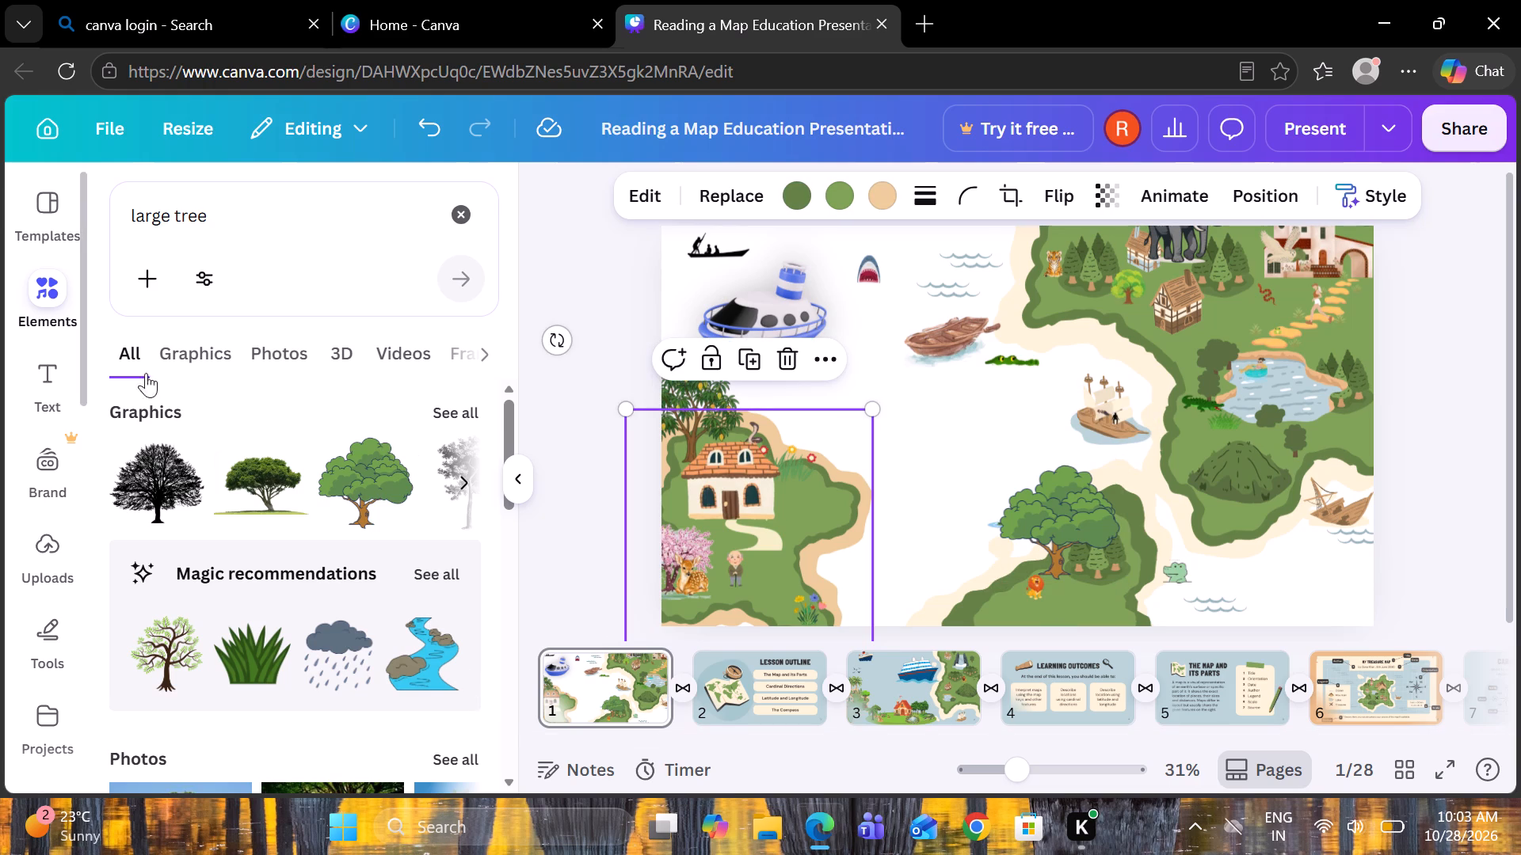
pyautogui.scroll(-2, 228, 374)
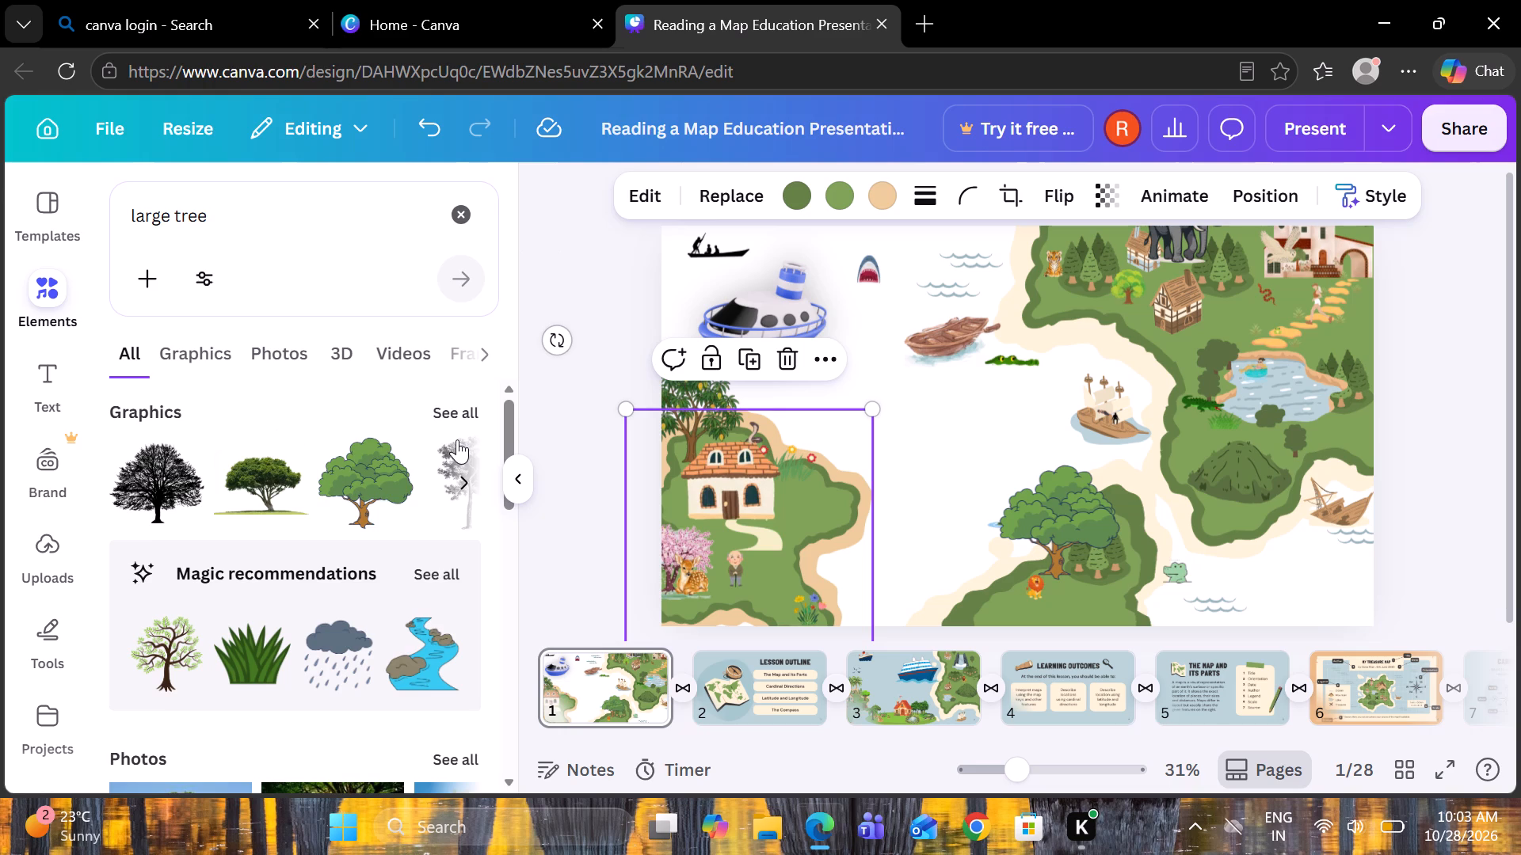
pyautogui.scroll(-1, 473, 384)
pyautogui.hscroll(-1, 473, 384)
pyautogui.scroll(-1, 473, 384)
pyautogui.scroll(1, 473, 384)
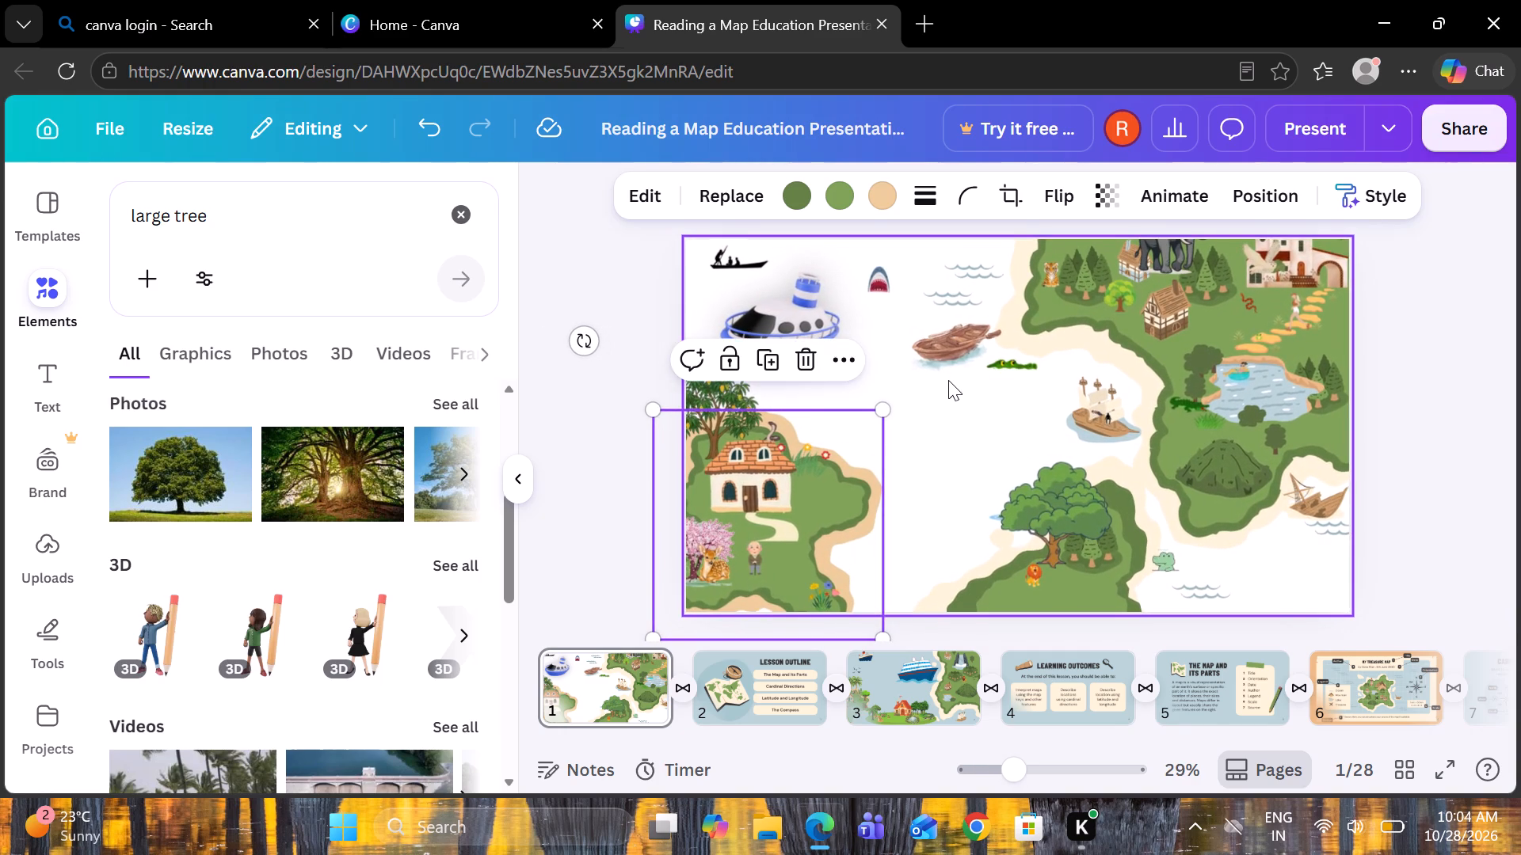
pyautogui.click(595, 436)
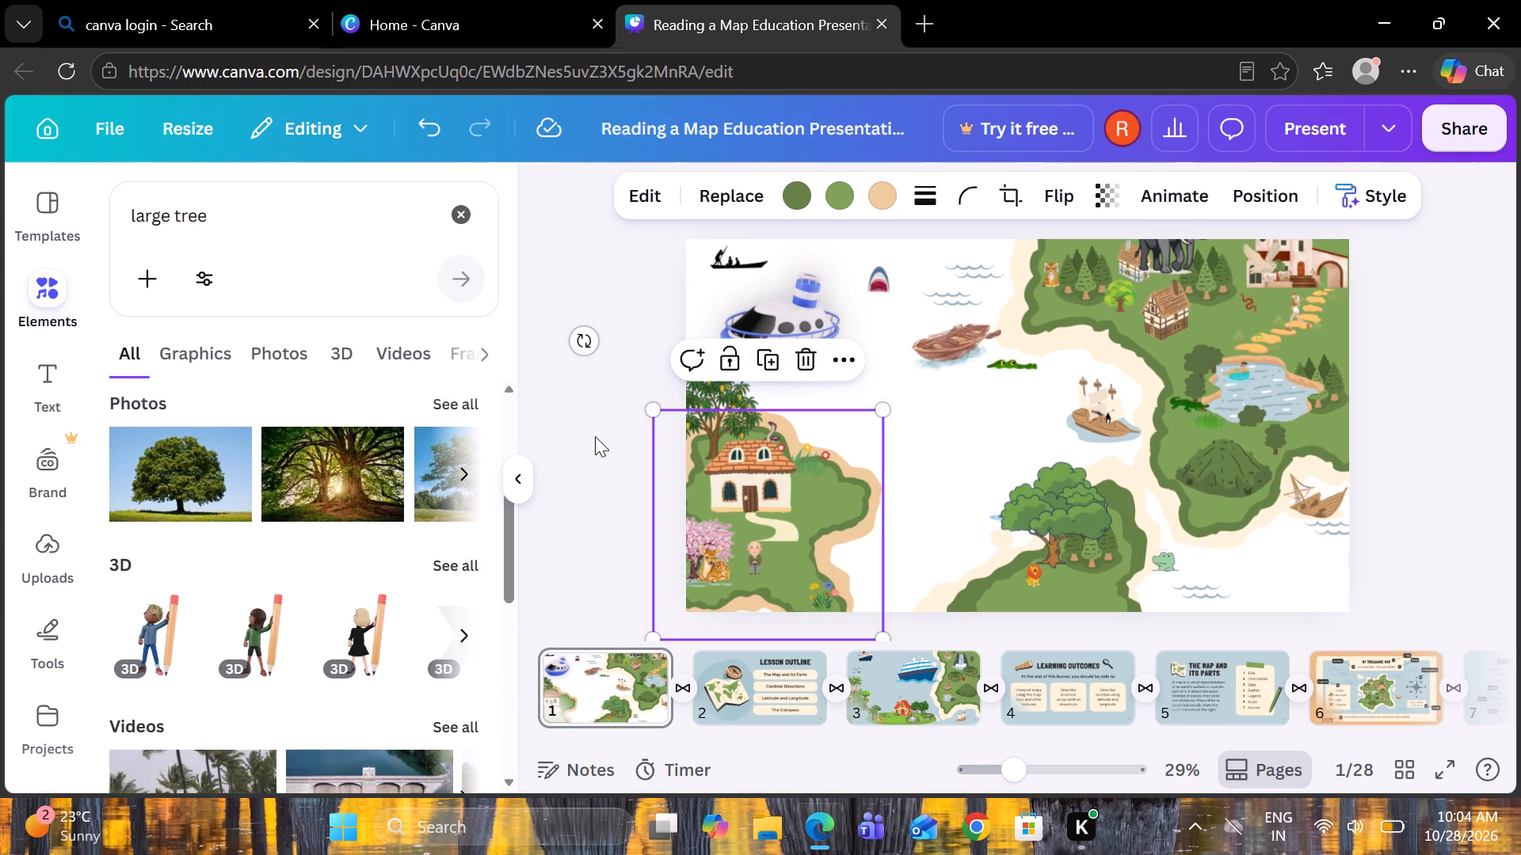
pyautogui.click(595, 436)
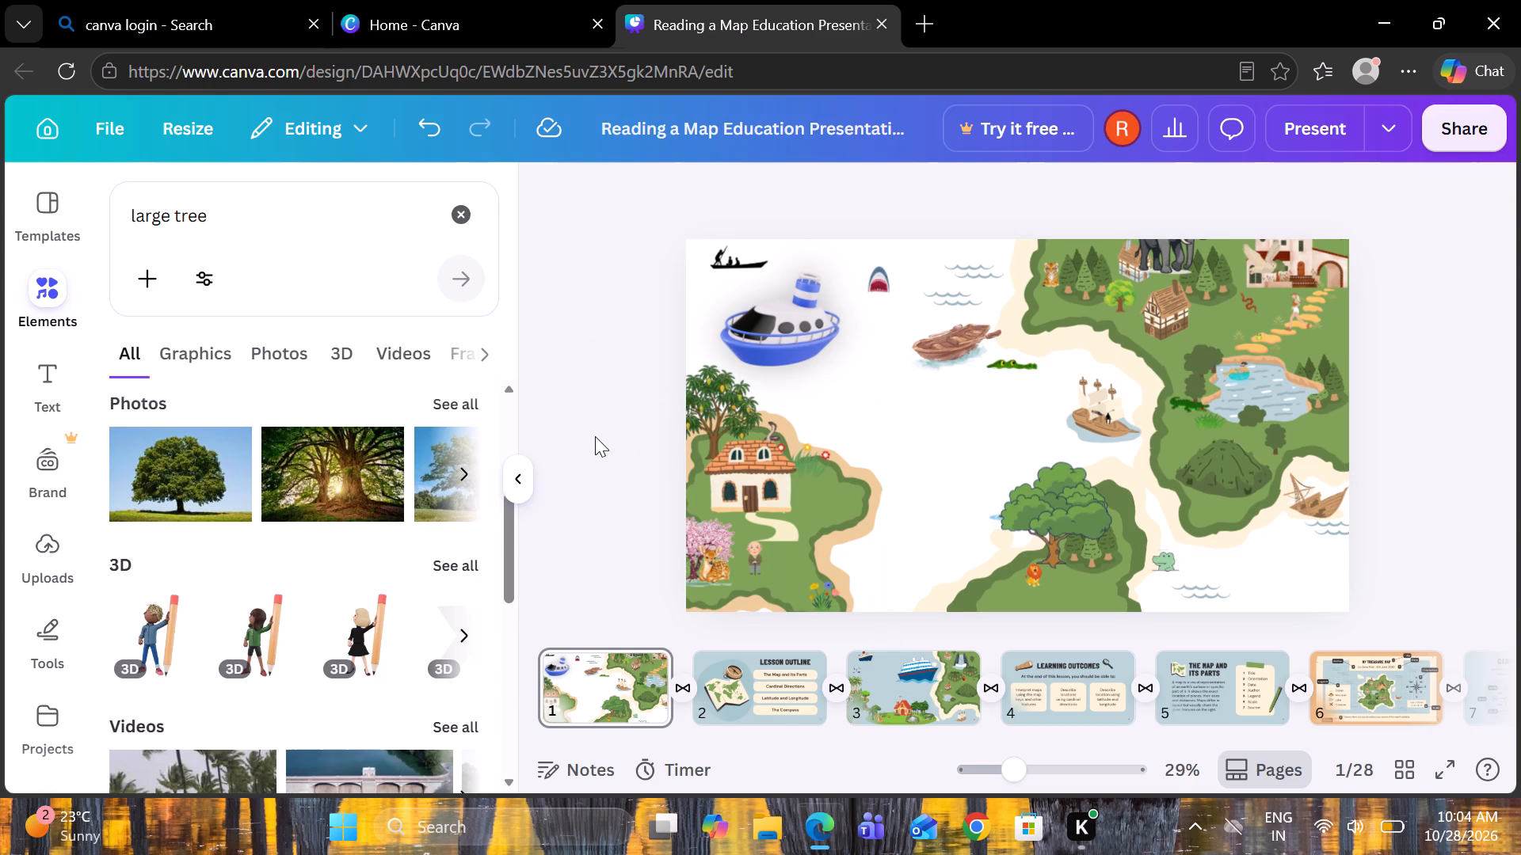
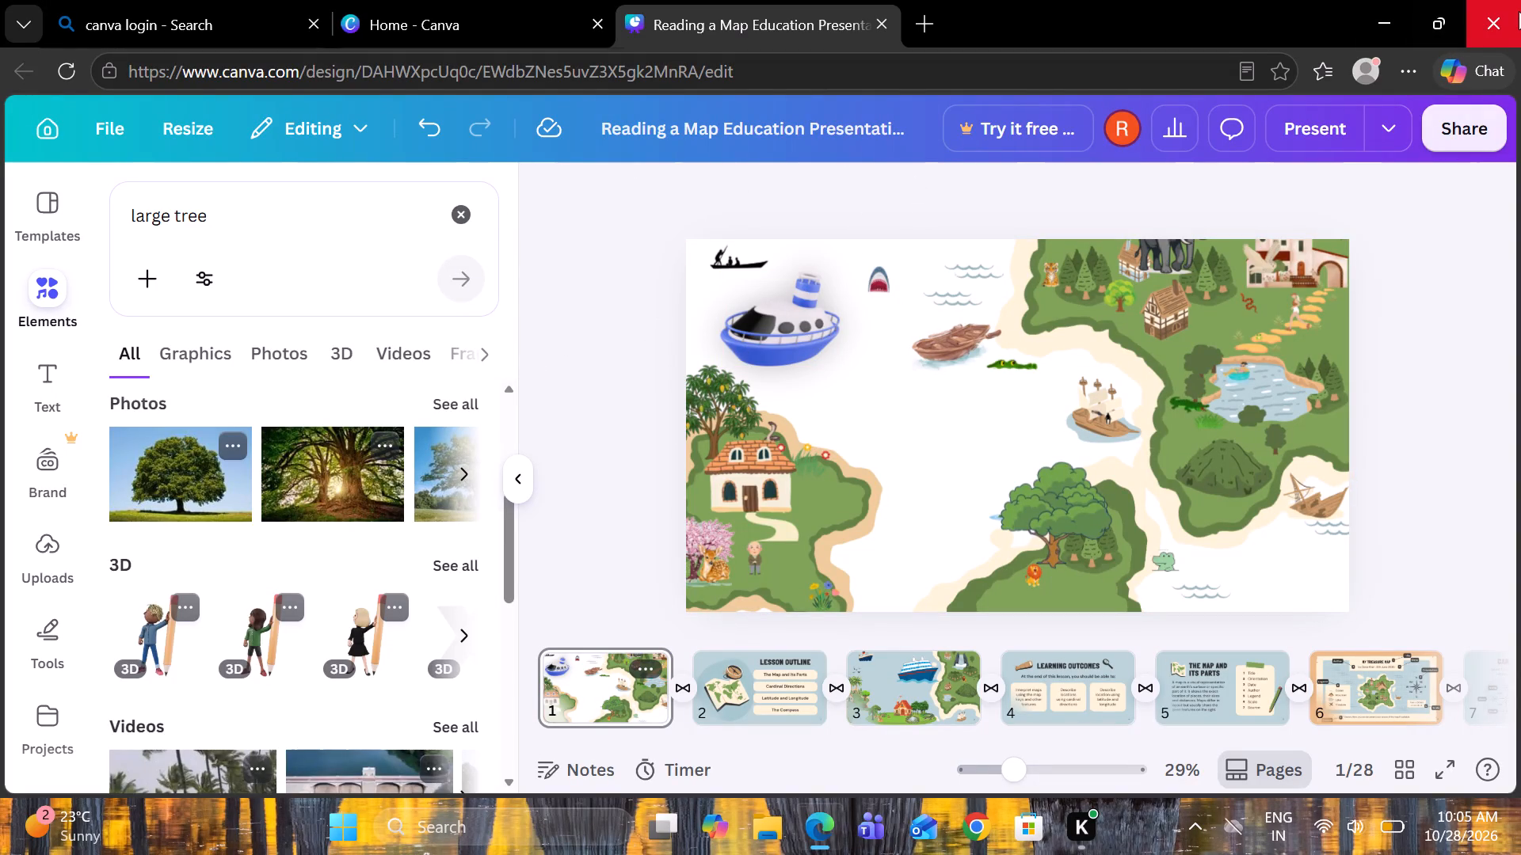
# Close the browser window containing the map presentation.
pyautogui.click(1496, 13)
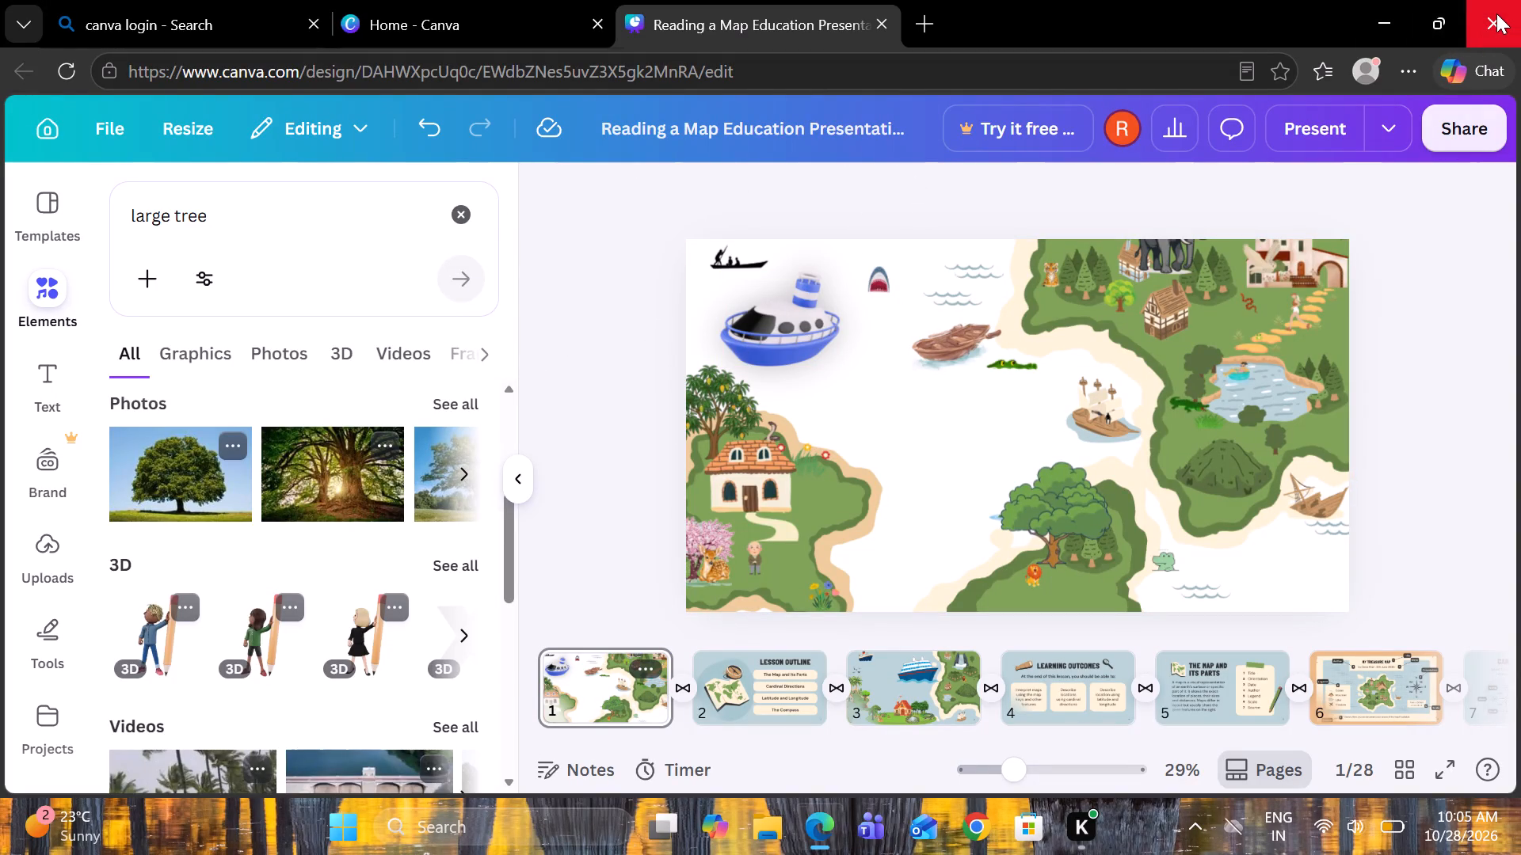